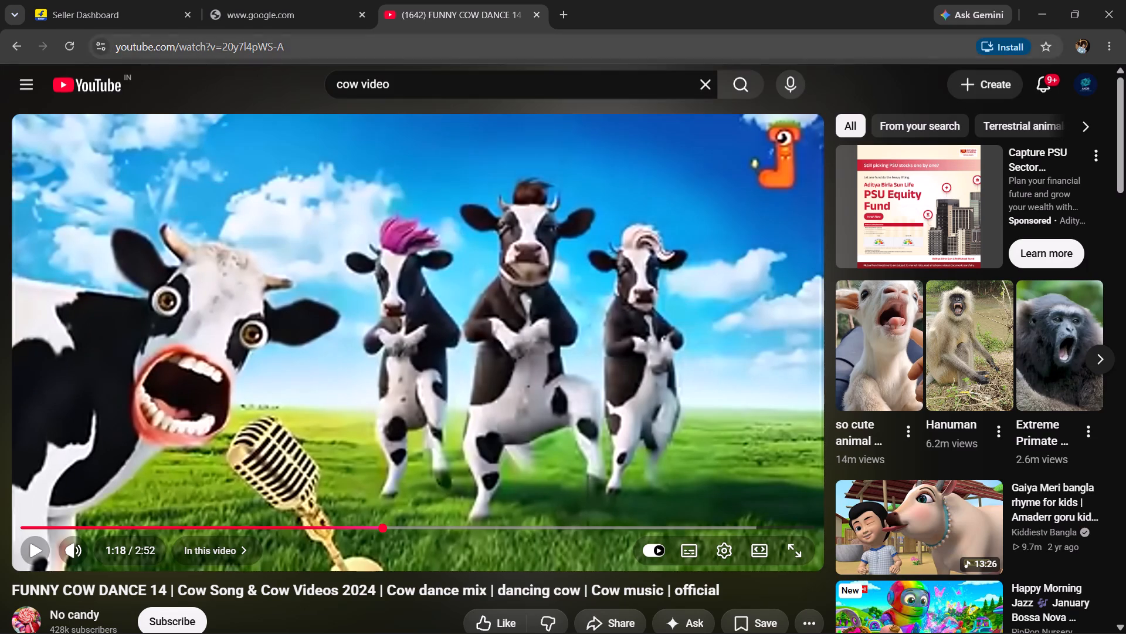
# Close the browser tab playing the YouTube cow dance video.
pyautogui.click(530, 16)
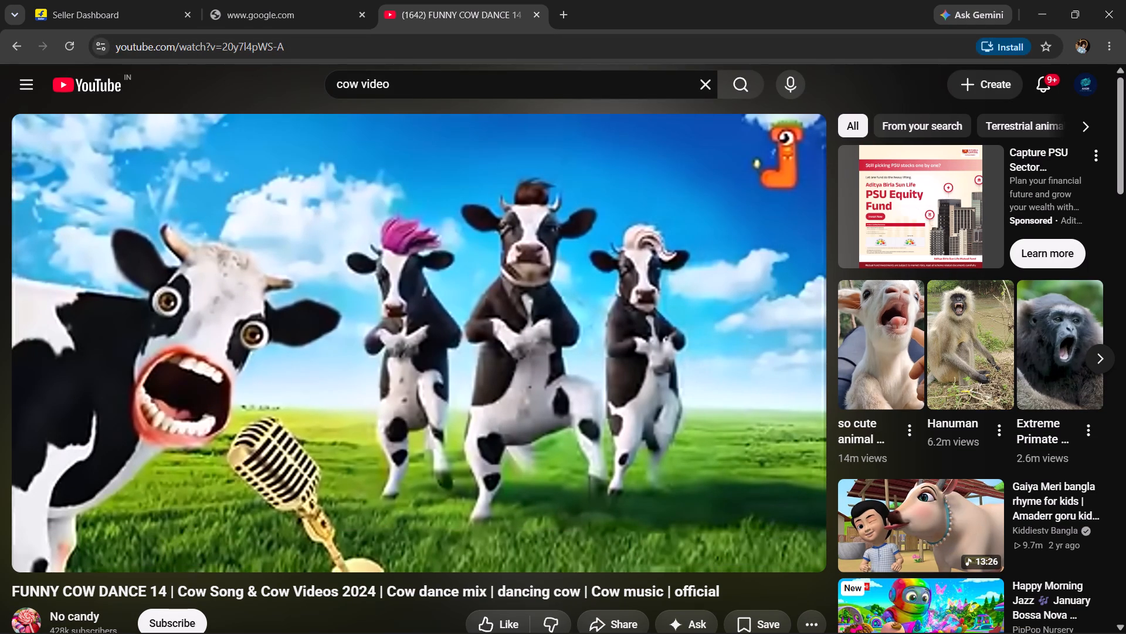
pyautogui.click(531, 15)
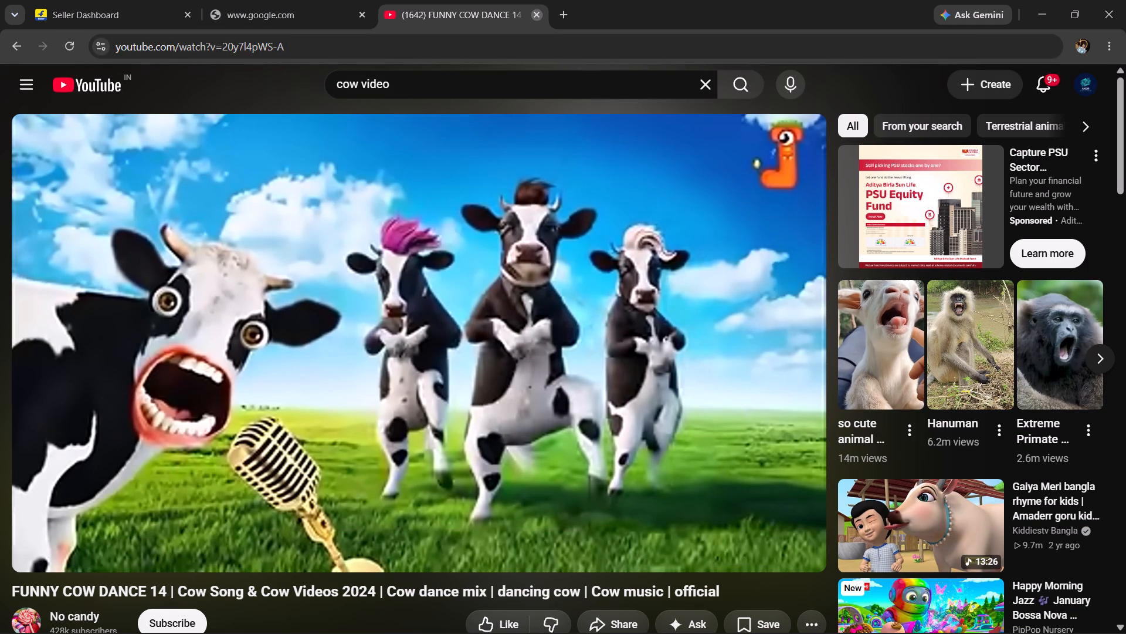
pyautogui.click(534, 9)
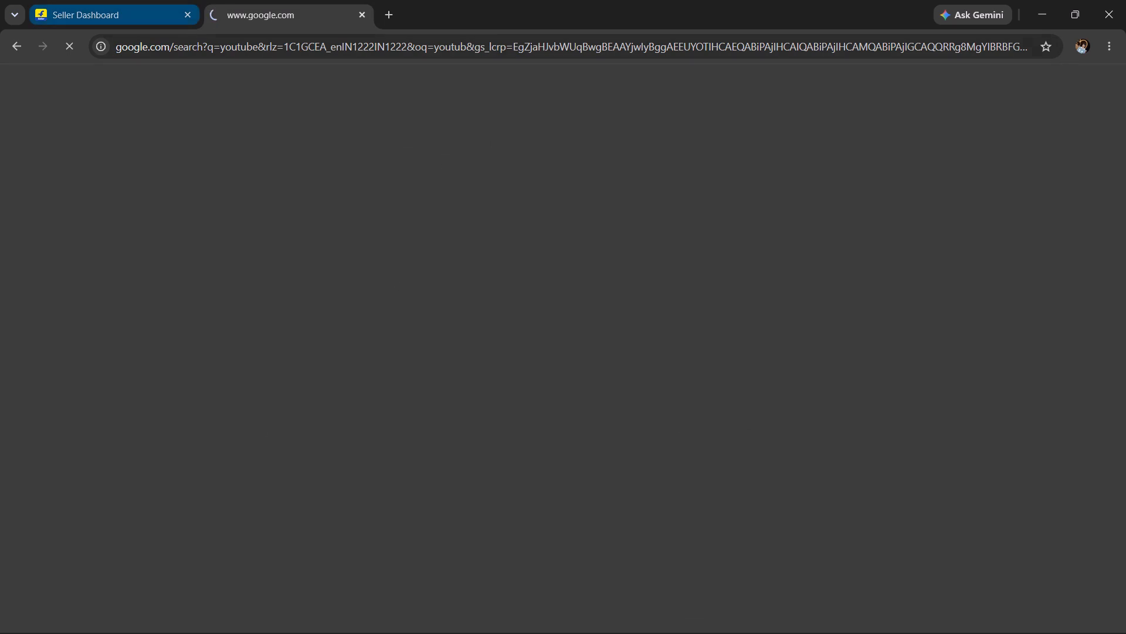
# Switch to the already open Flipkart Seller Dashboard page.
pyautogui.click(123, 11)
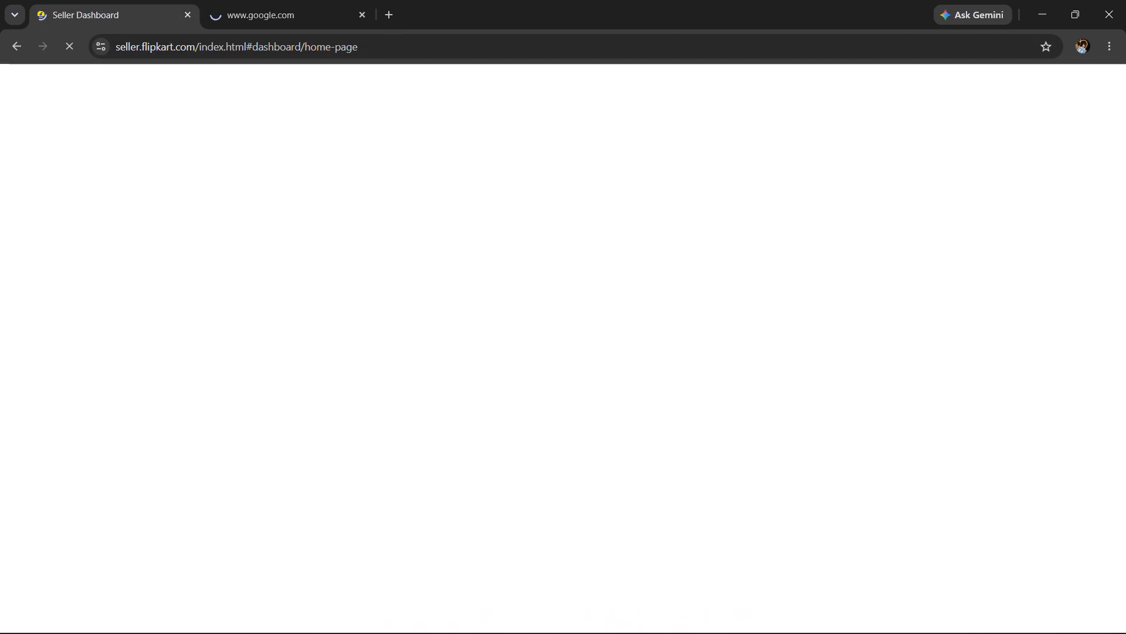
# Open the Windows quick settings over the Flipkart seller page.
pyautogui.click(1020, 633)
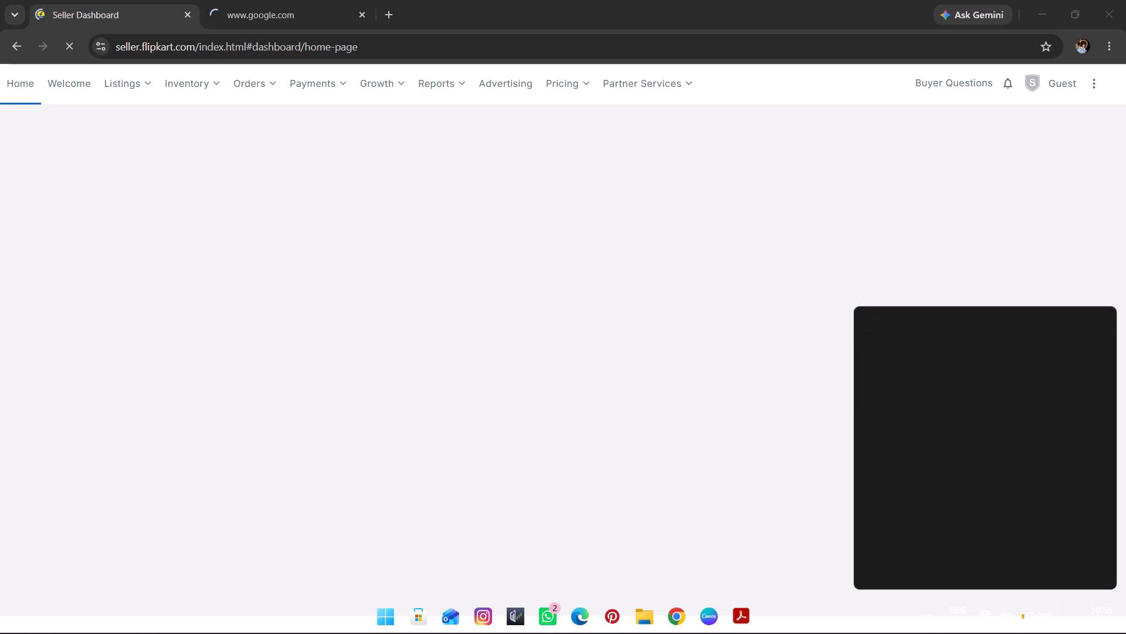
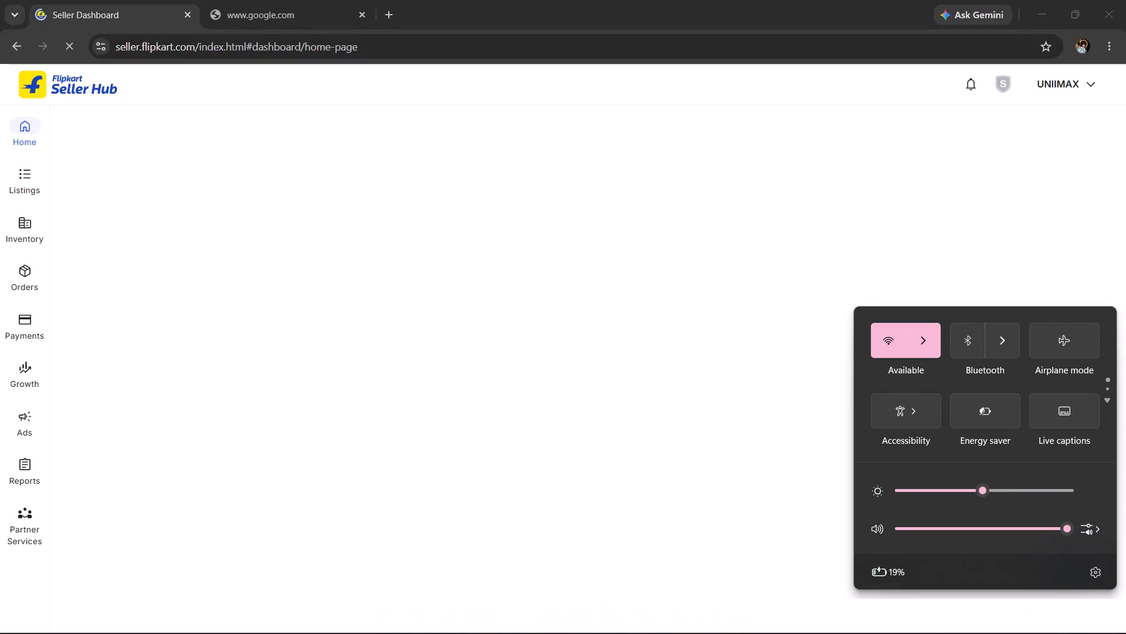
# Refresh the available Wi-Fi networks and connect to the open network realme P4 Pro 5G p9z7.
pyautogui.click(920, 360)
pyautogui.click(920, 351)
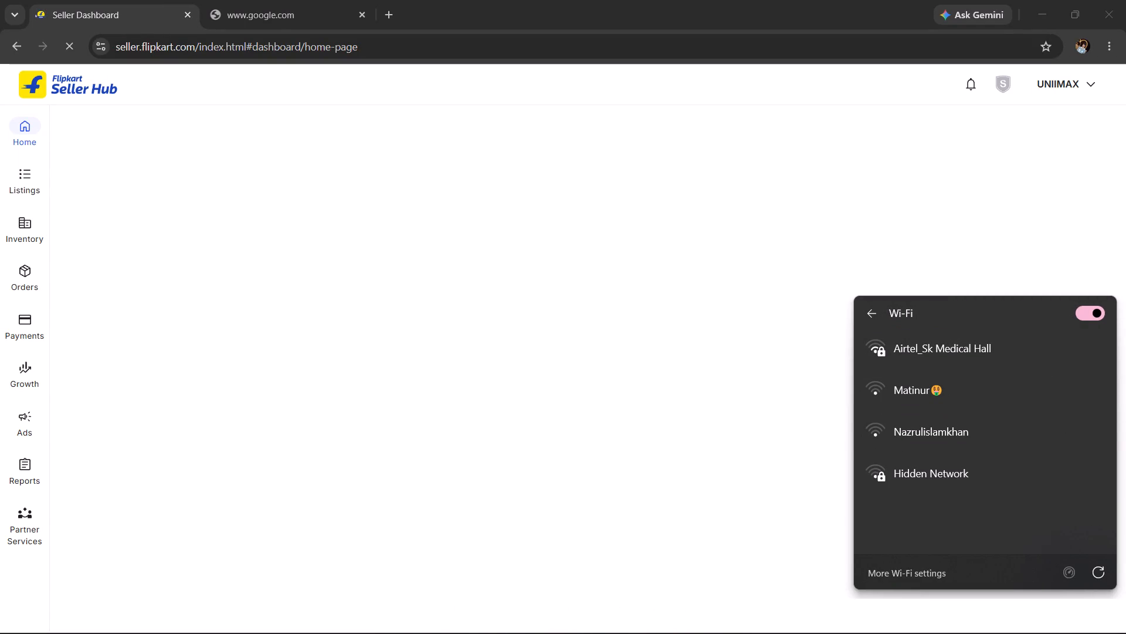
pyautogui.click(1098, 562)
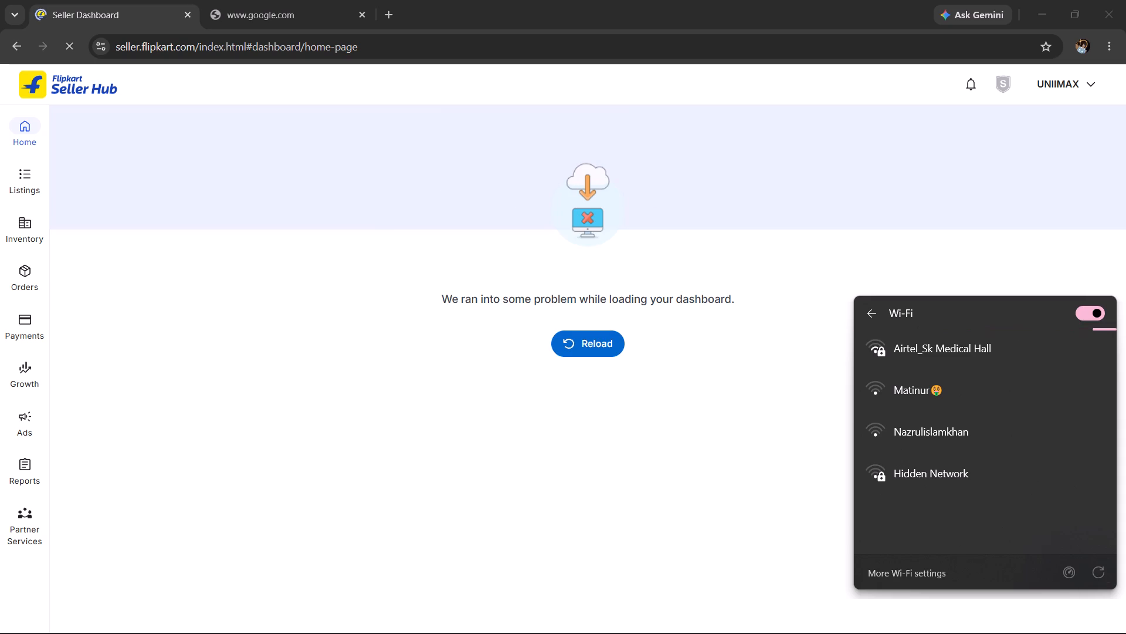
pyautogui.click(990, 366)
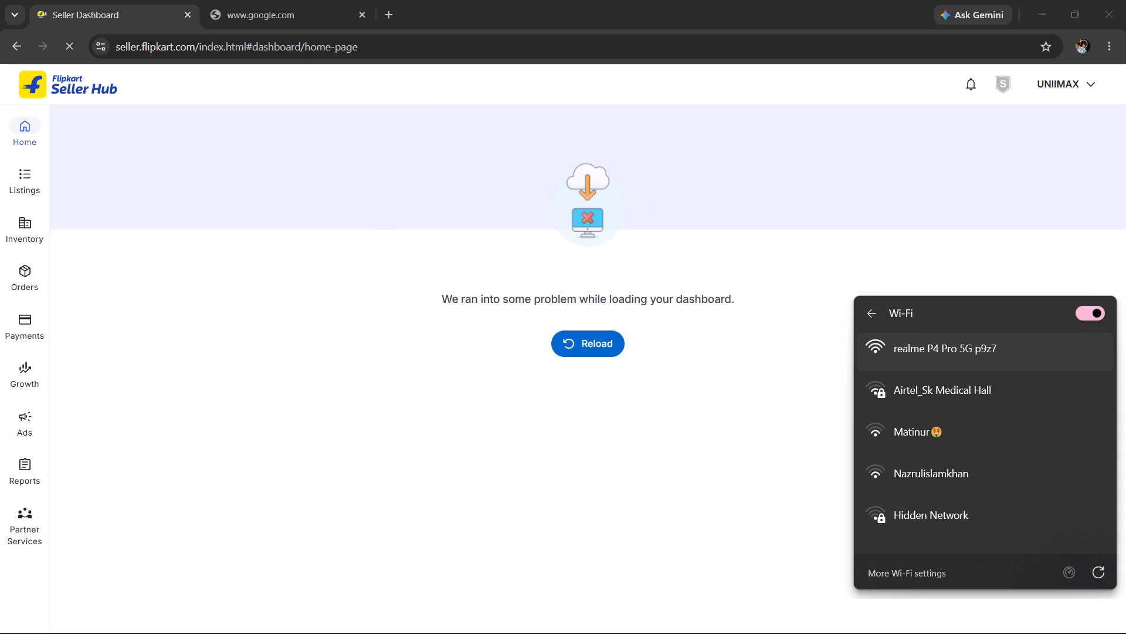
pyautogui.click(1036, 448)
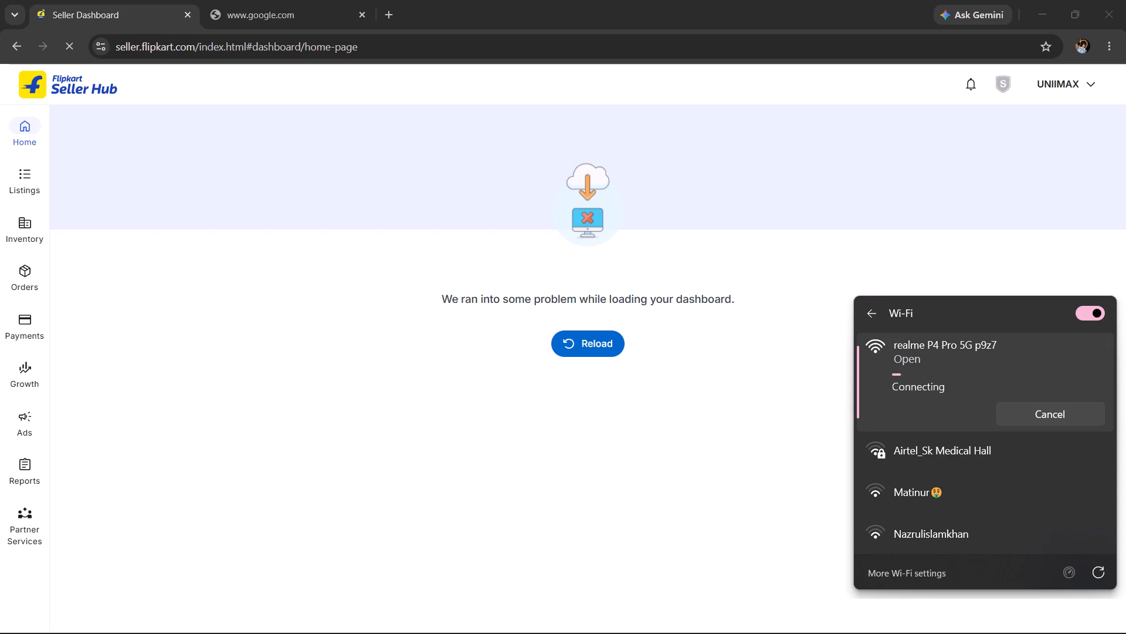
pyautogui.click(821, 409)
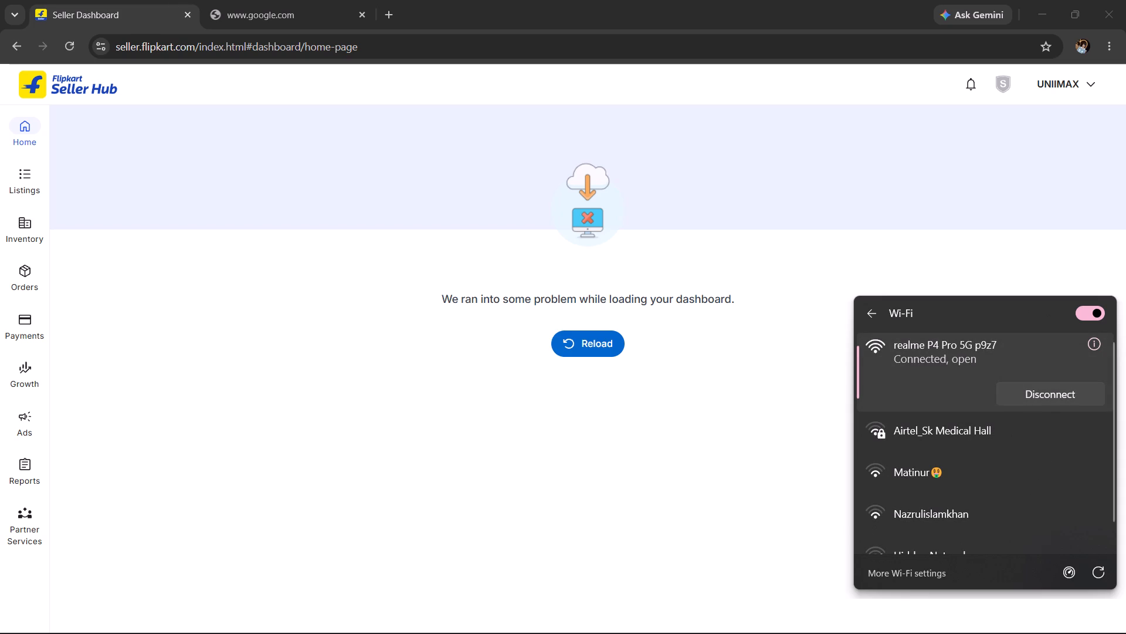
# Dismiss the Wi-Fi network list and reload the Flipkart seller dashboard home page.
pyautogui.click(588, 332)
pyautogui.click(588, 332)
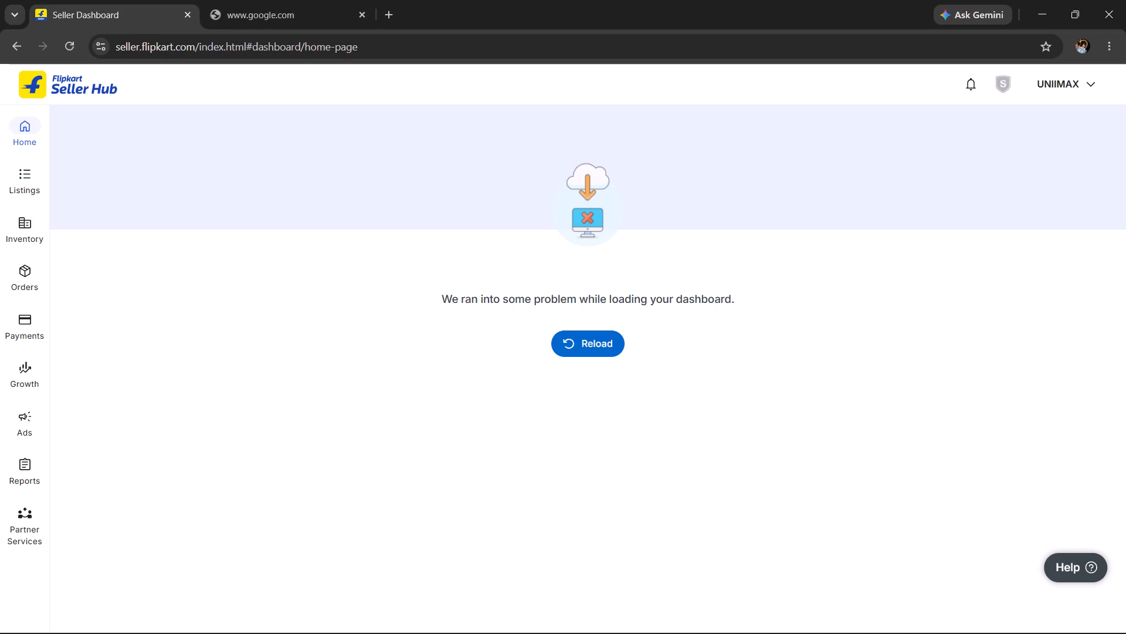
pyautogui.click(588, 332)
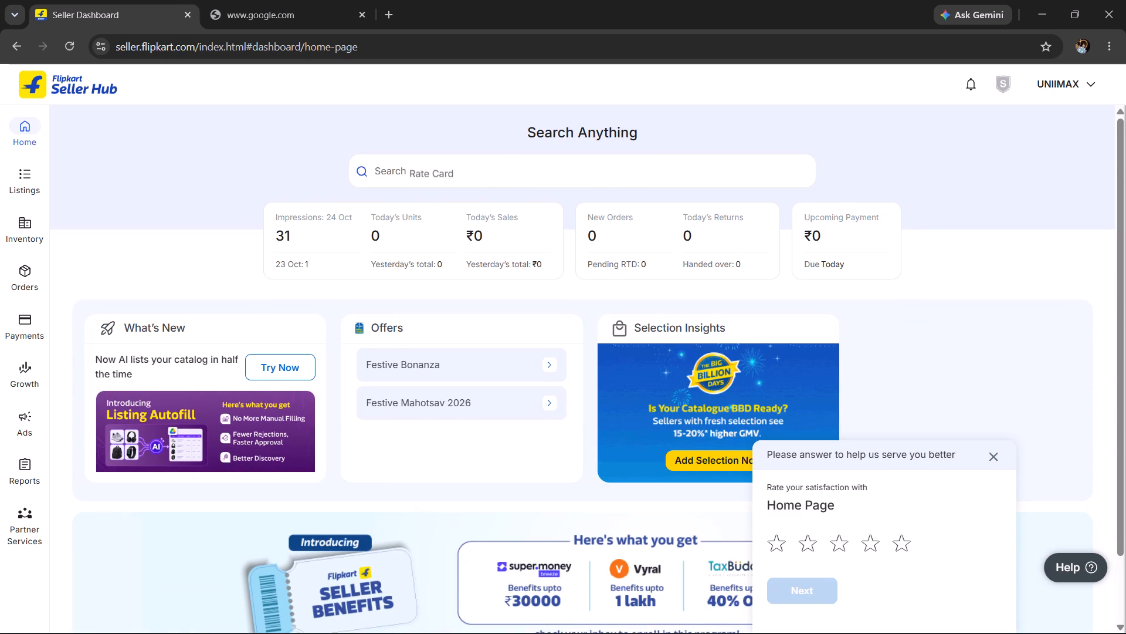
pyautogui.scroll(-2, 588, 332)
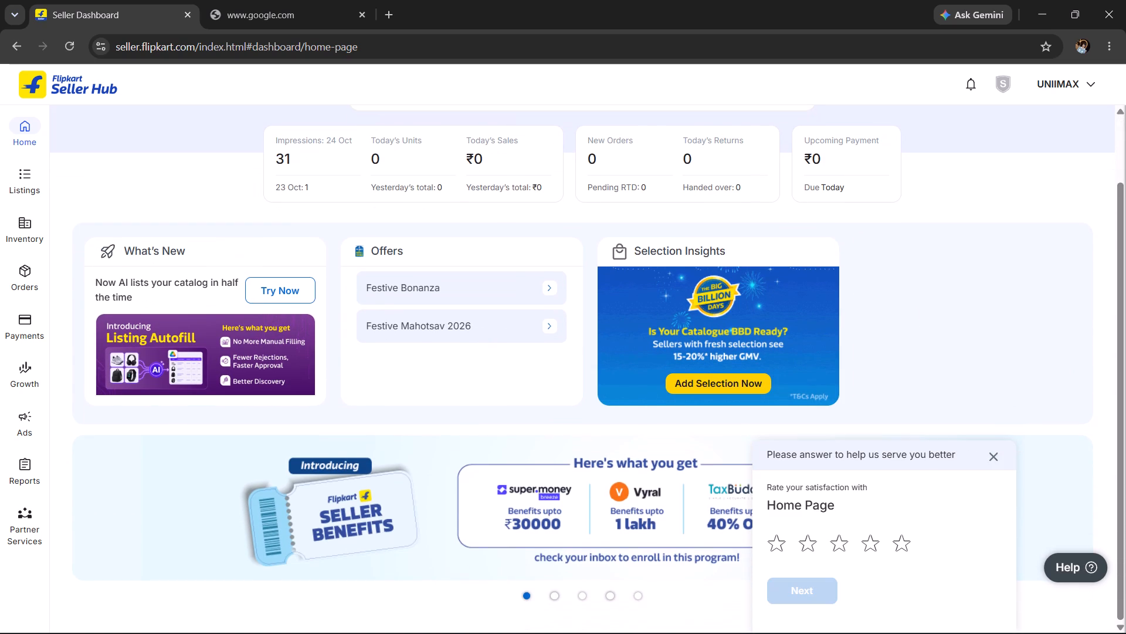
# Dismiss the Home Page satisfaction survey without giving a rating.
pyautogui.click(982, 460)
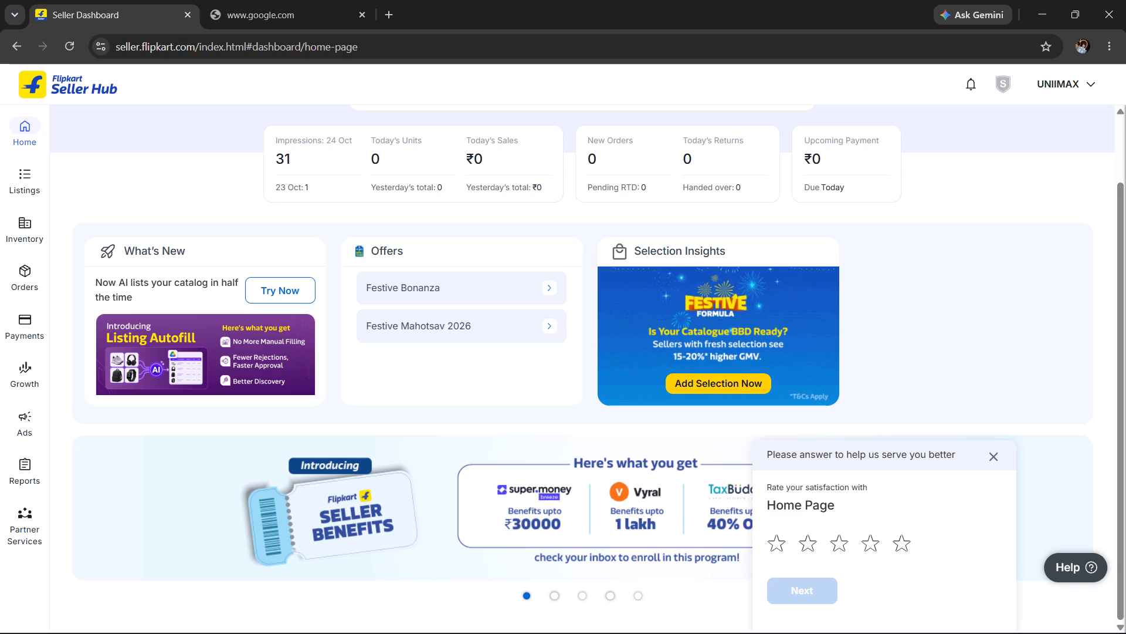
pyautogui.click(993, 453)
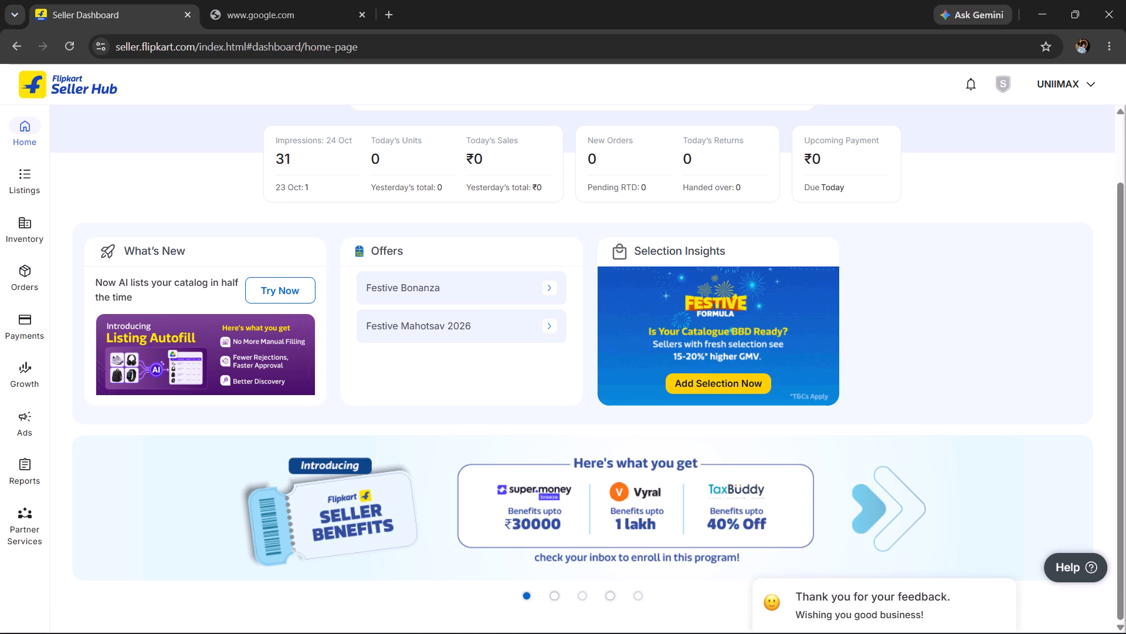
# Open the Listings page of the seller account.
pyautogui.scroll(1, 903, 416)
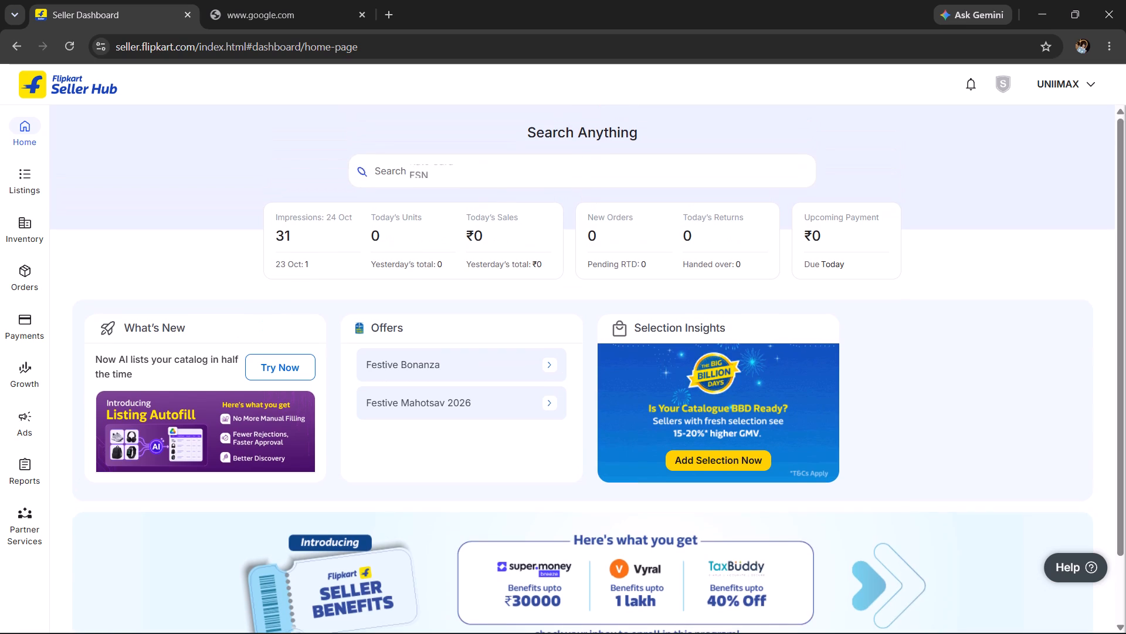
pyautogui.click(11, 170)
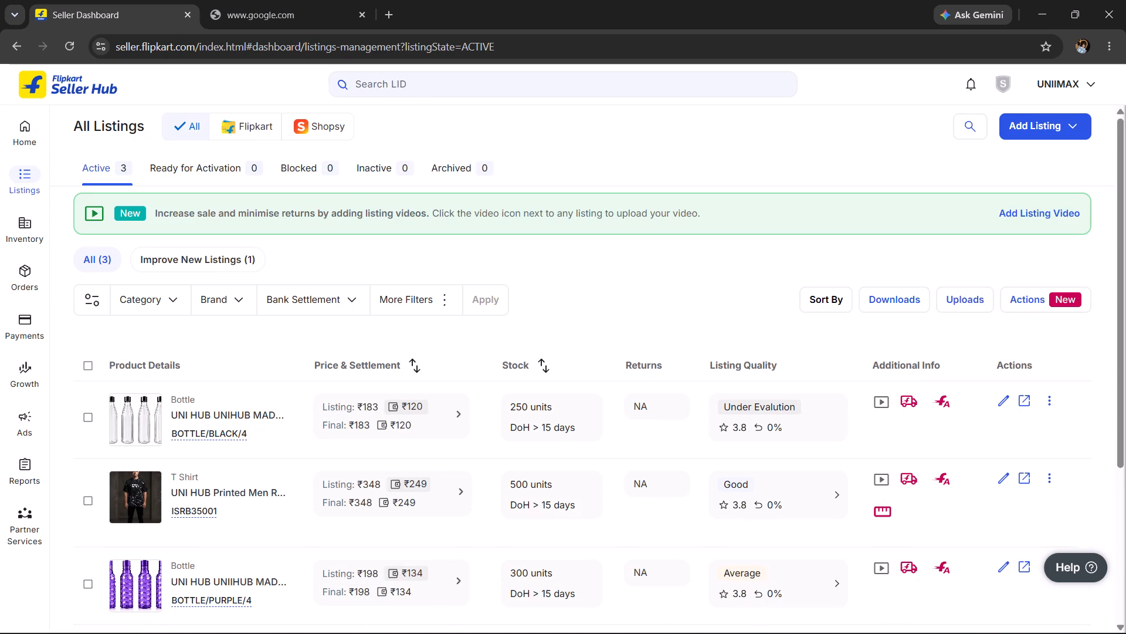
# Search Google for "decoratinlught" in a new browser tab.
pyautogui.click(389, 16)
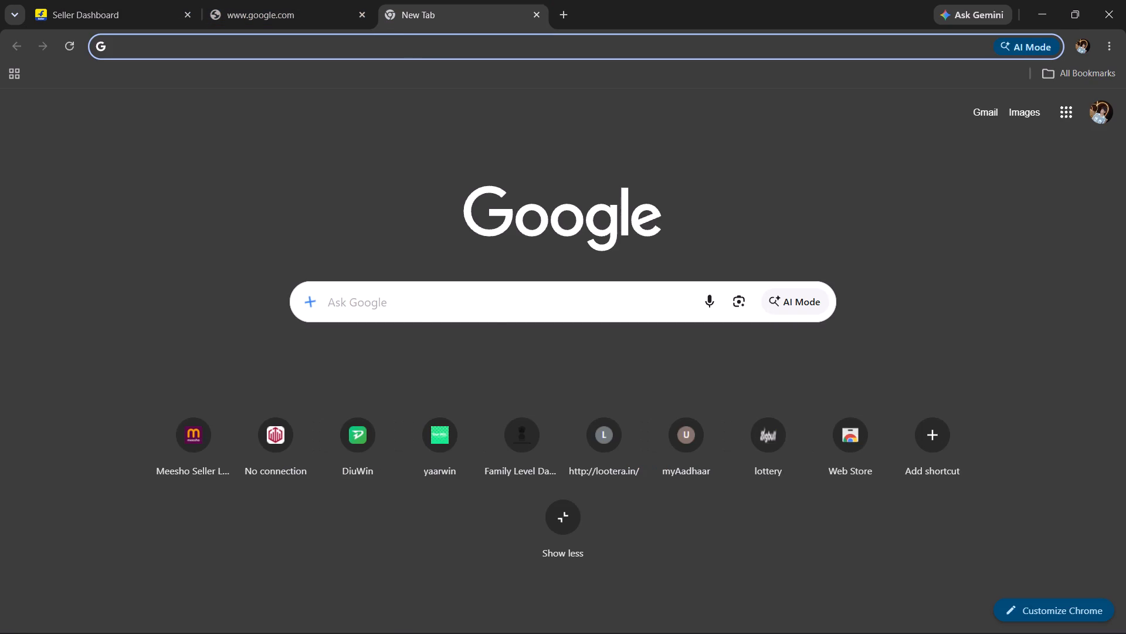
pyautogui.click(359, 38)
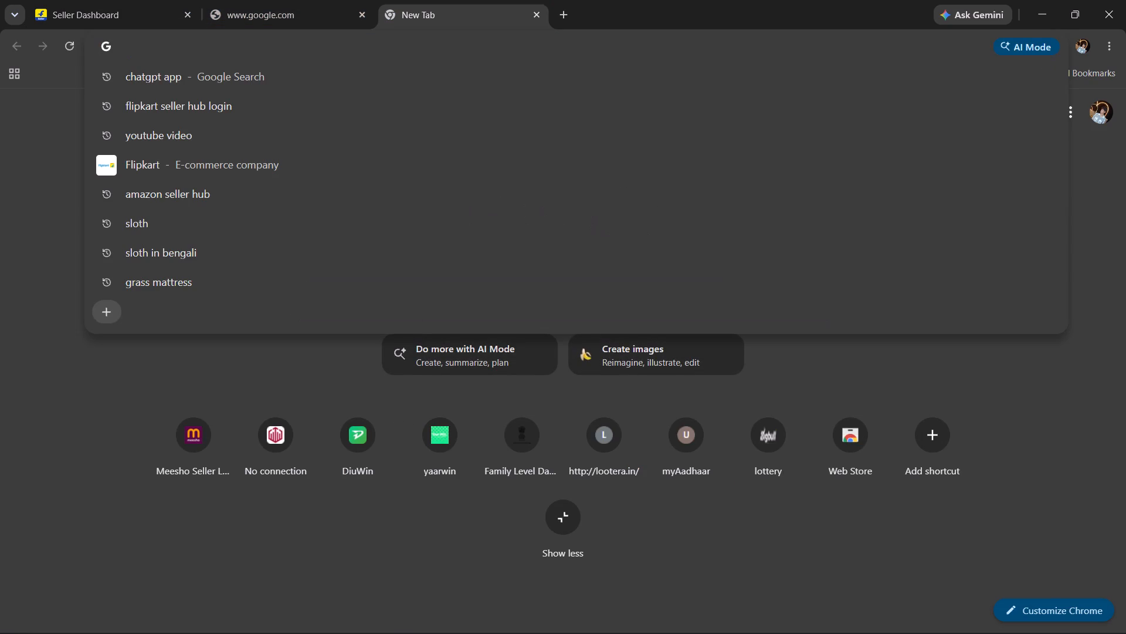
pyautogui.write('deco')
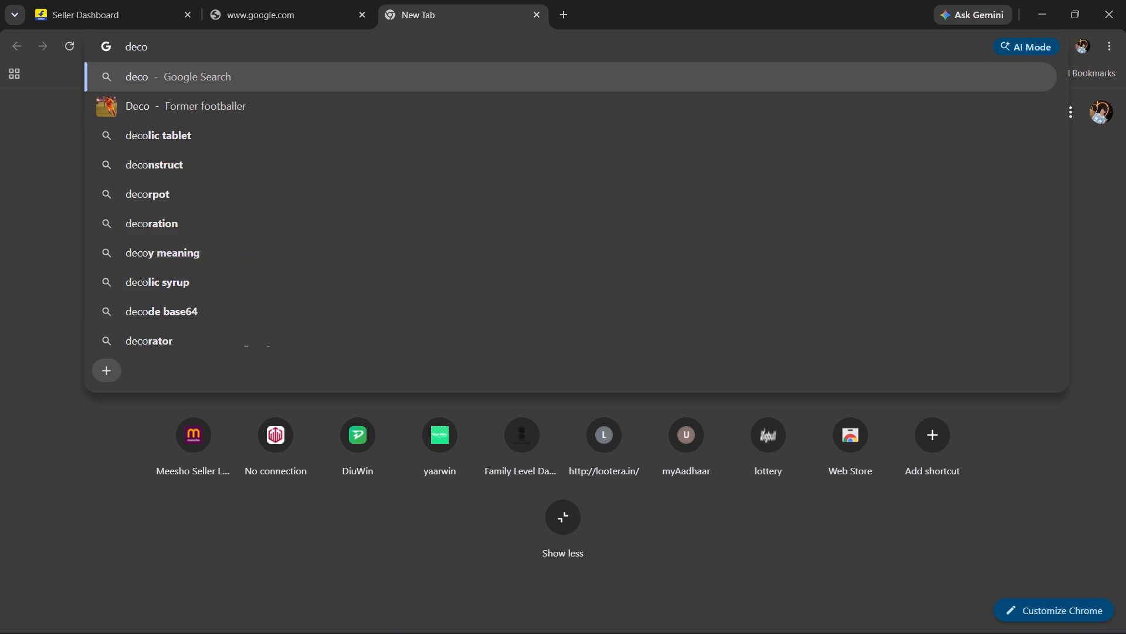
pyautogui.write('ra')
pyautogui.write('ti')
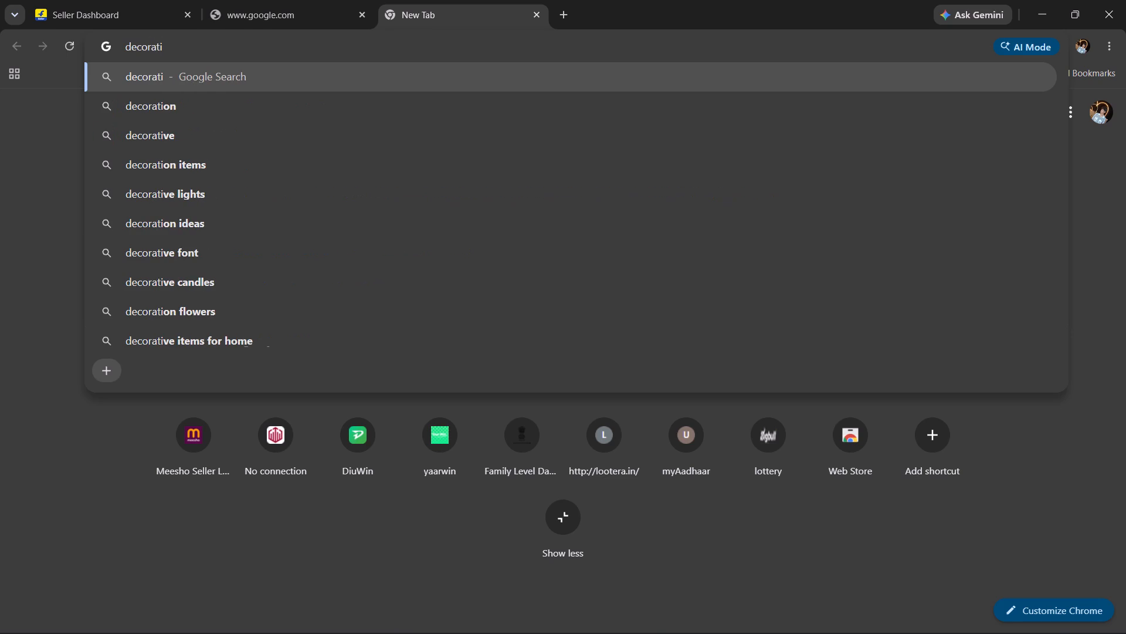
pyautogui.press('n')
pyautogui.write('lught')
pyautogui.press('space')
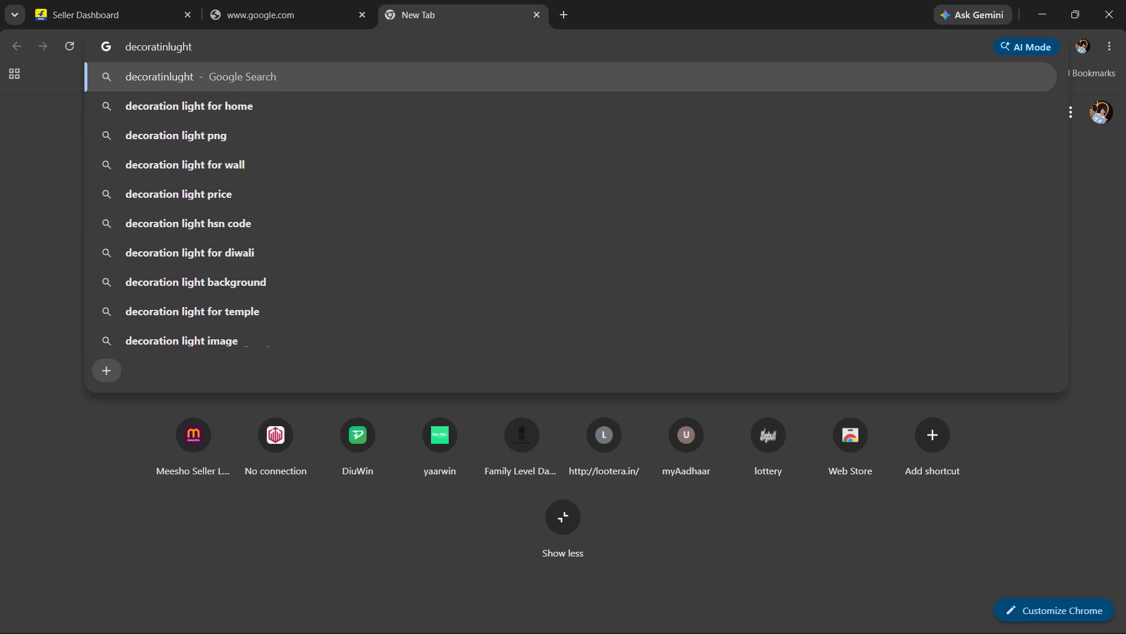
pyautogui.press('Return')
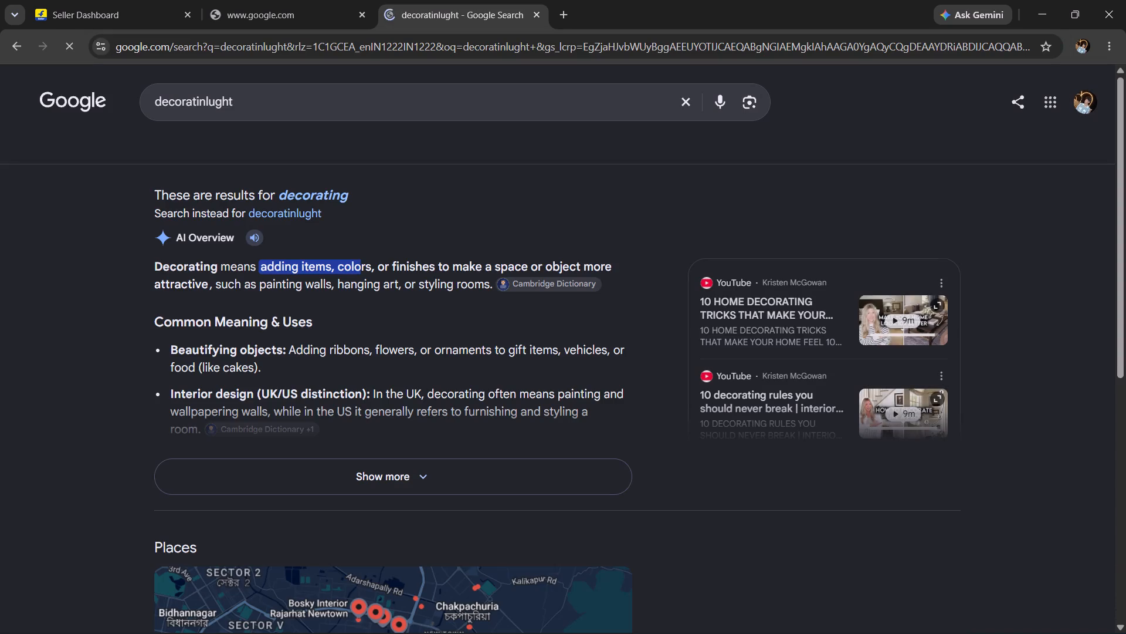
# Look over the search results, switch to the image results and browse the decorating pictures.
pyautogui.scroll(-2, 328, 110)
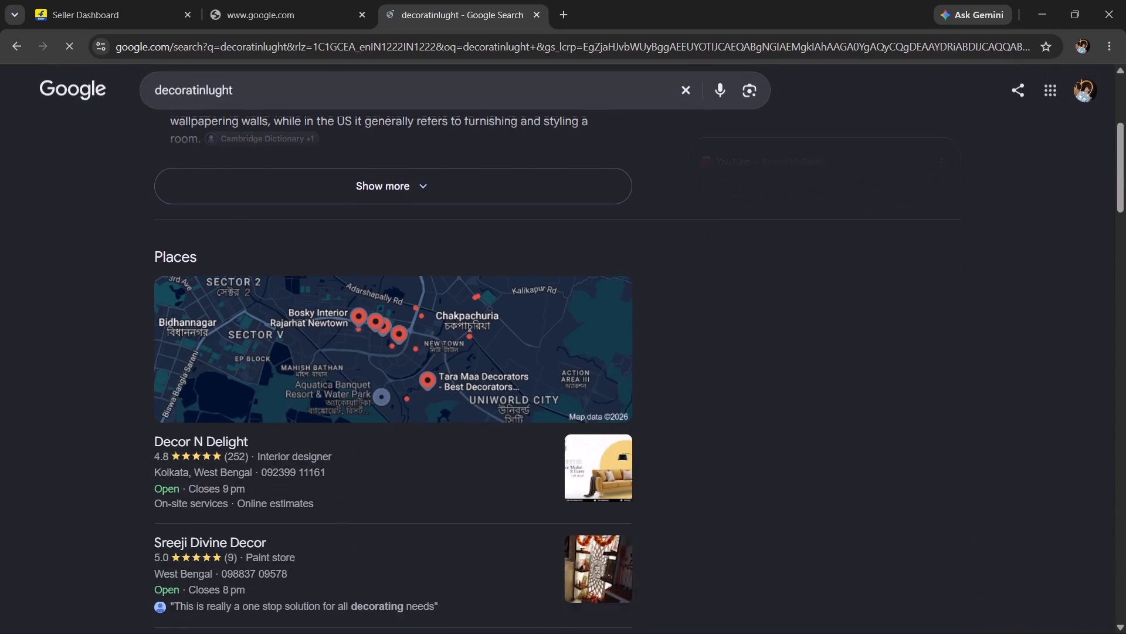
pyautogui.scroll(-4, 328, 110)
pyautogui.scroll(3, 328, 110)
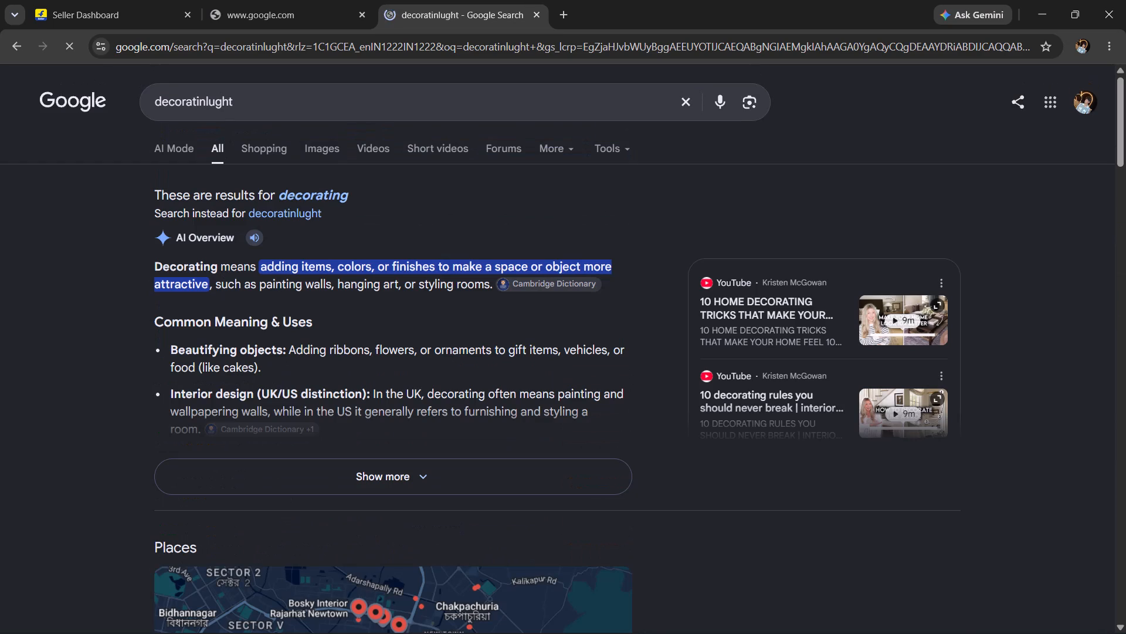
pyautogui.click(307, 148)
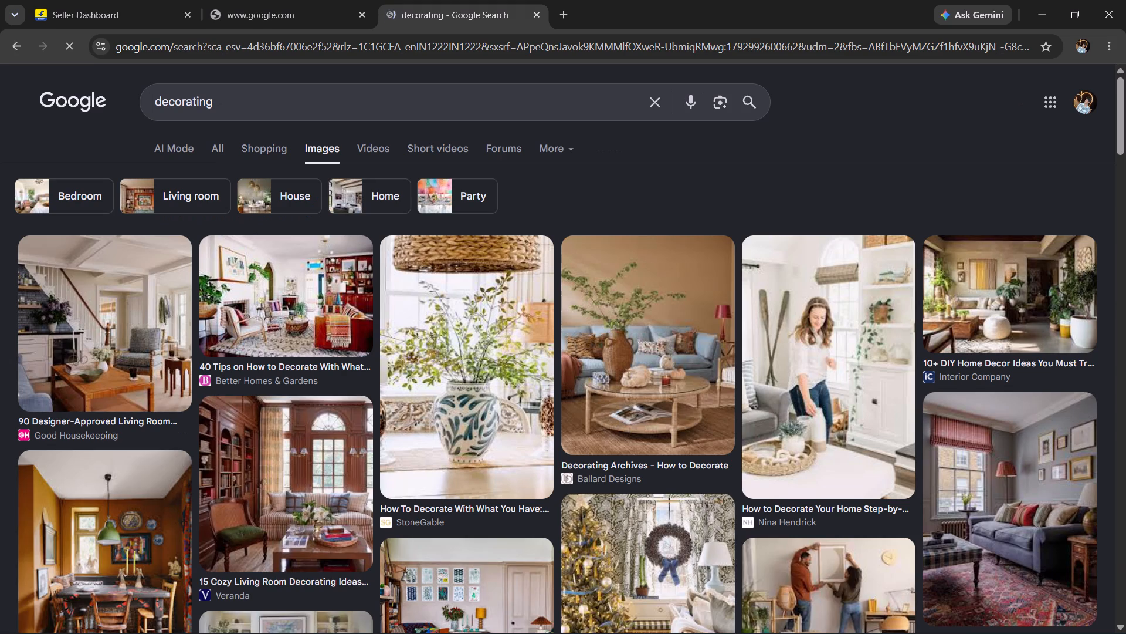
pyautogui.scroll(-5, 317, 360)
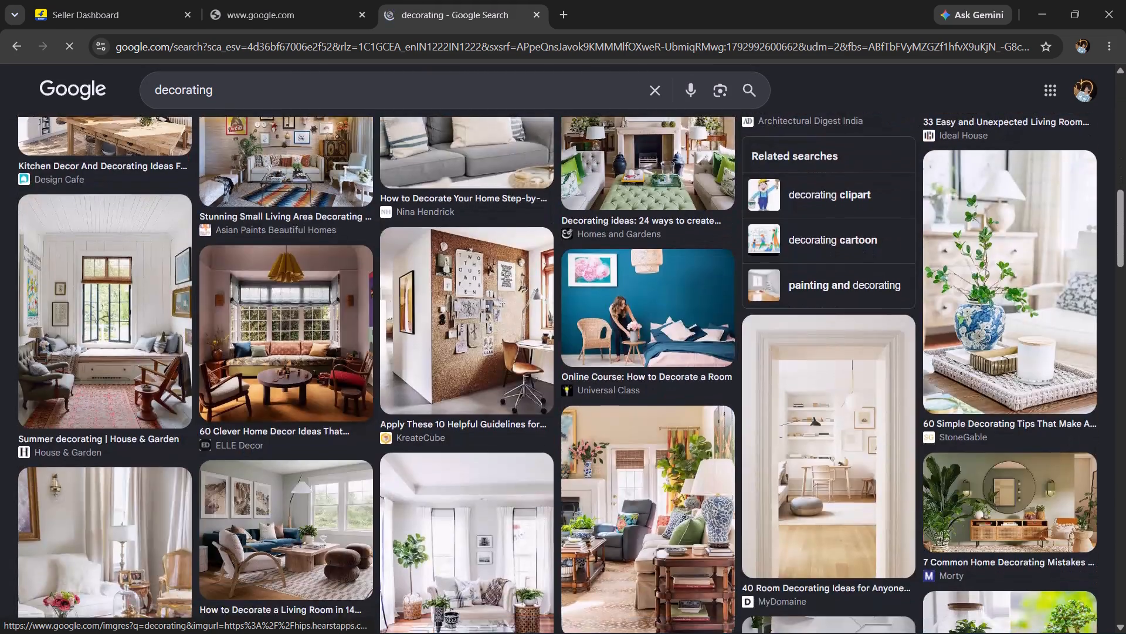
pyautogui.scroll(-6, 317, 360)
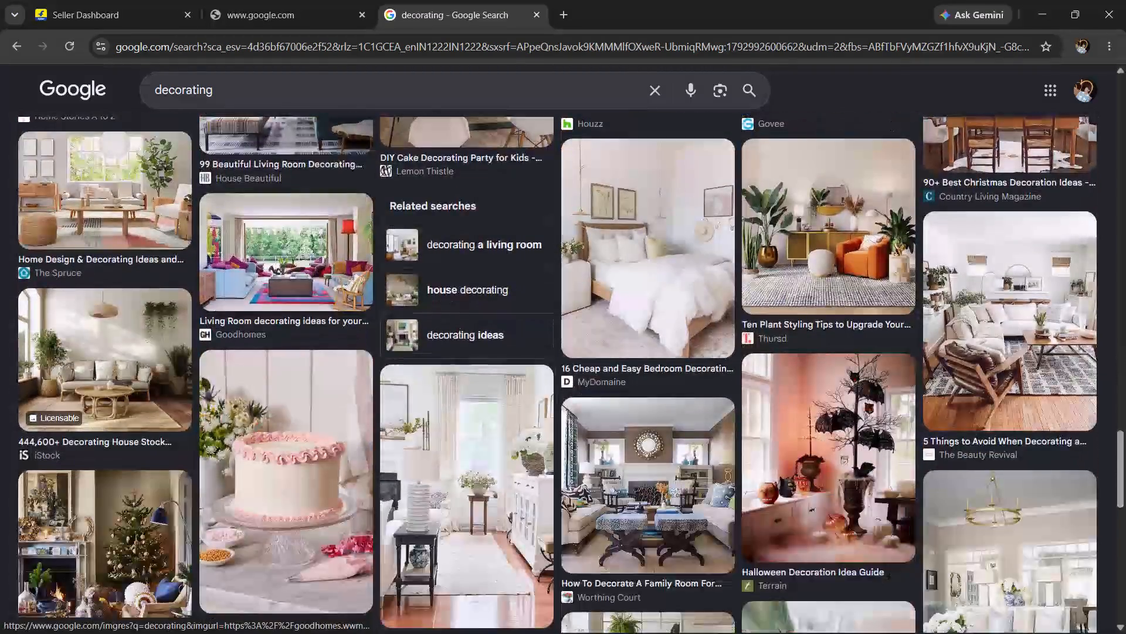
pyautogui.scroll(-1, 317, 360)
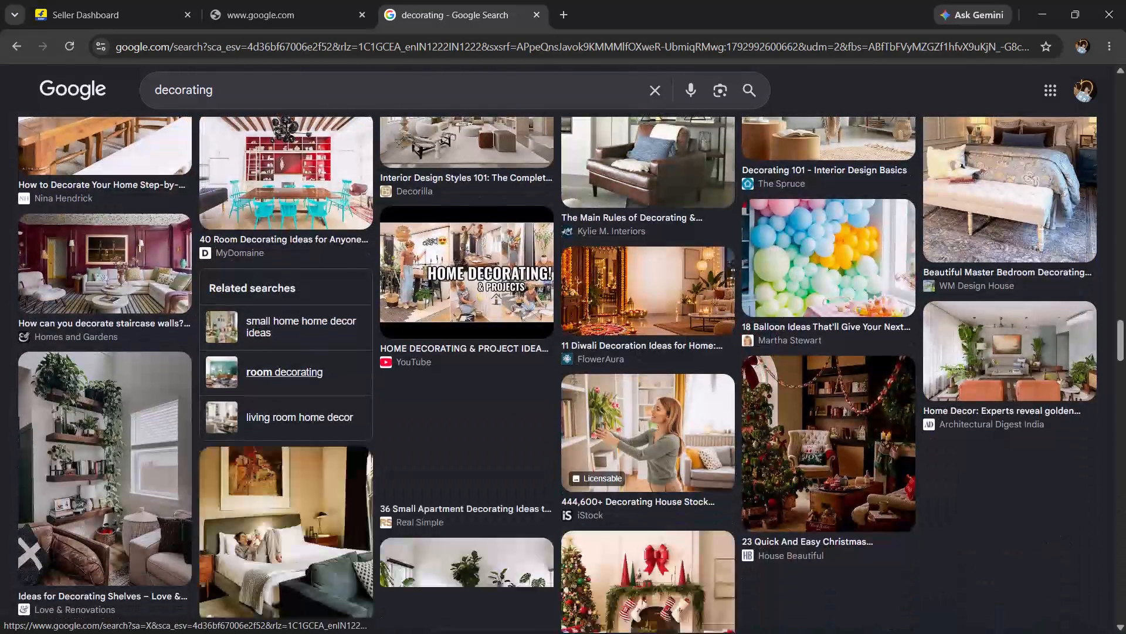
pyautogui.scroll(-4, 317, 360)
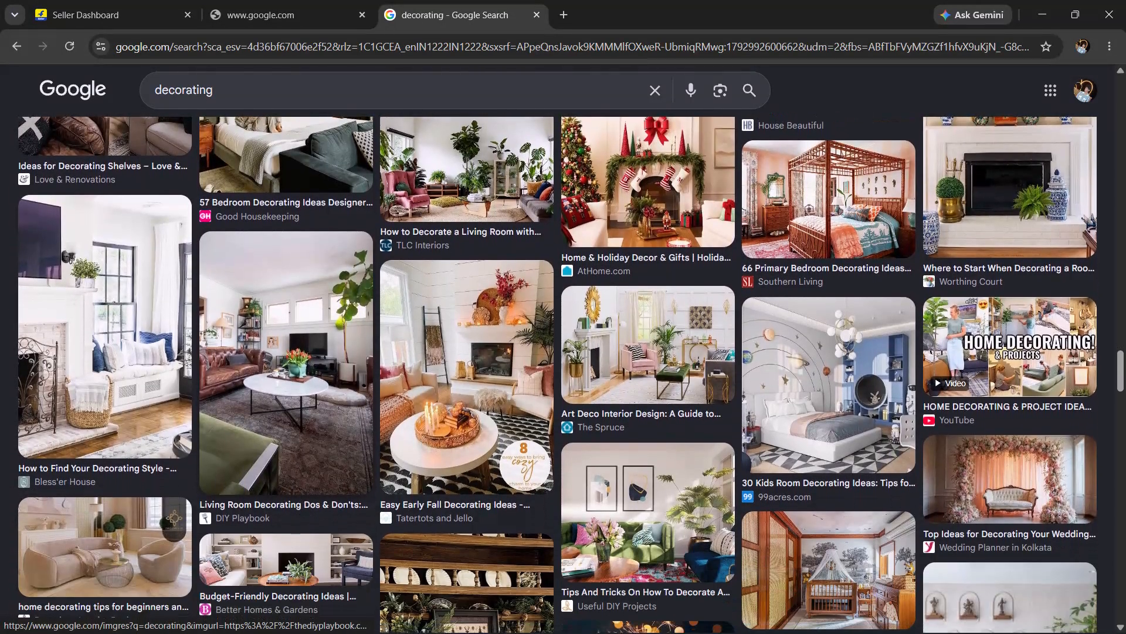
pyautogui.scroll(-4, 317, 360)
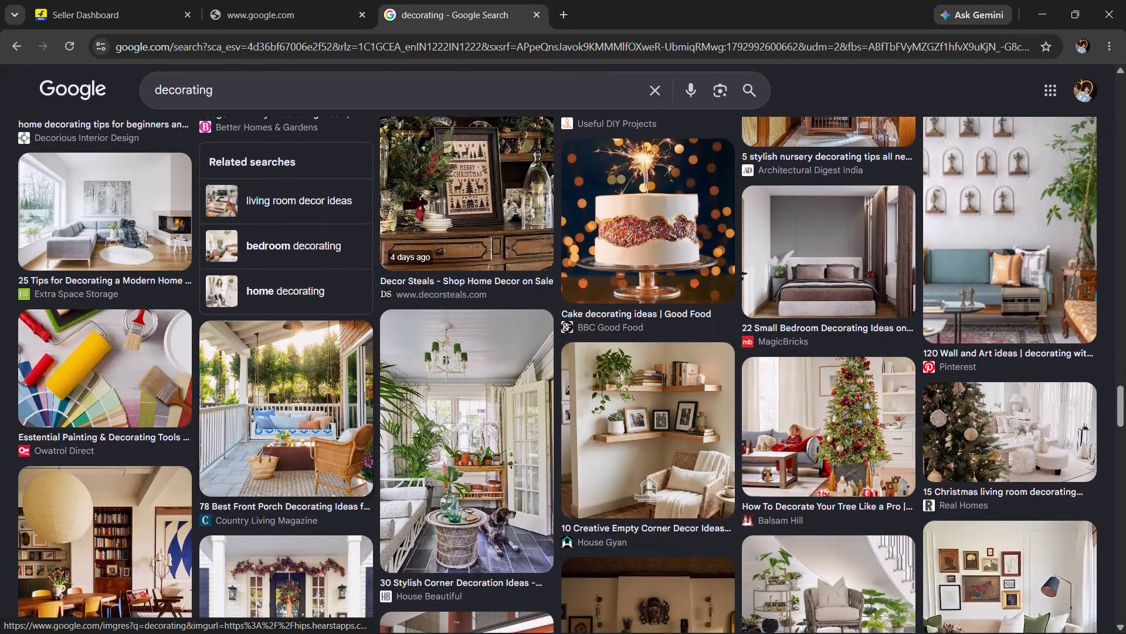
pyautogui.scroll(-4, 317, 360)
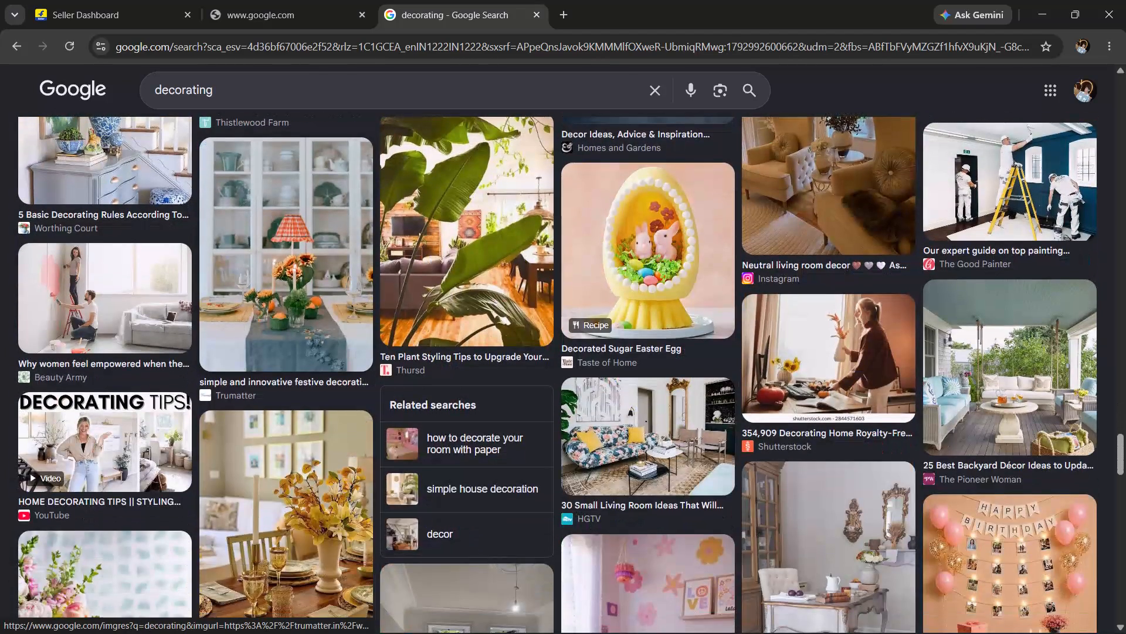
pyautogui.scroll(7, 317, 360)
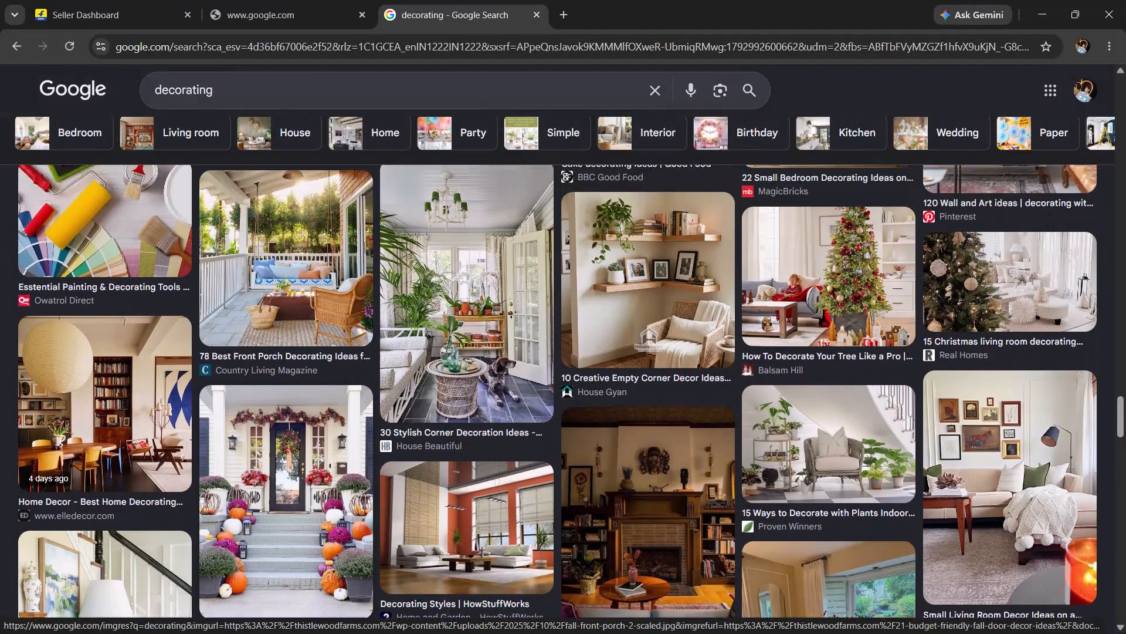
pyautogui.scroll(4, 317, 360)
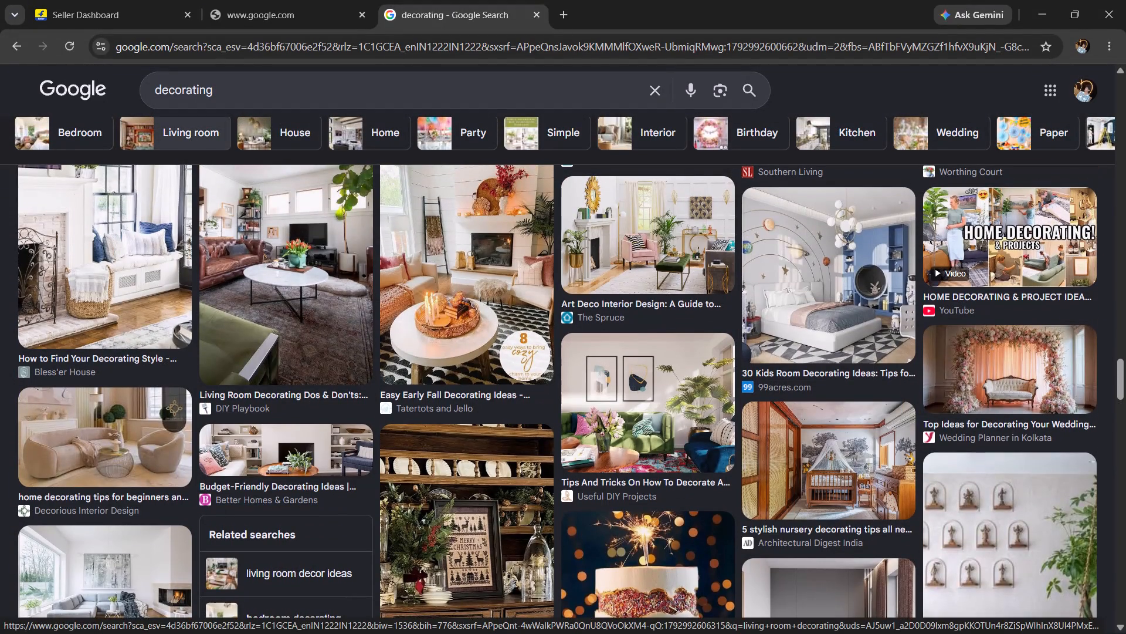
# Extend the image search to "decorating light".
pyautogui.click(225, 95)
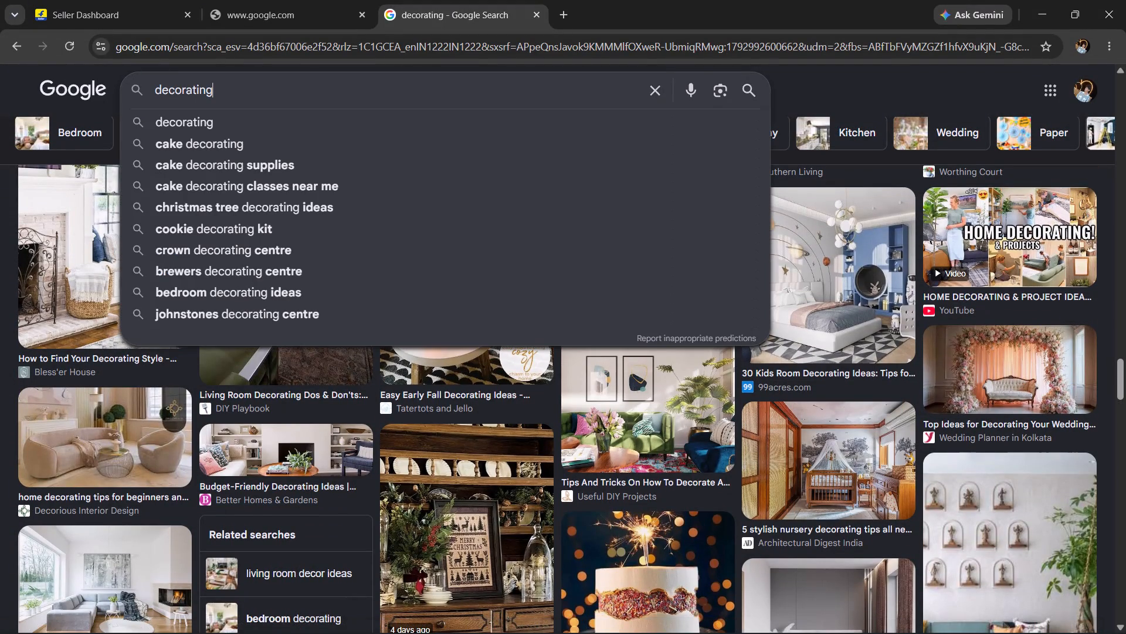
pyautogui.press('space')
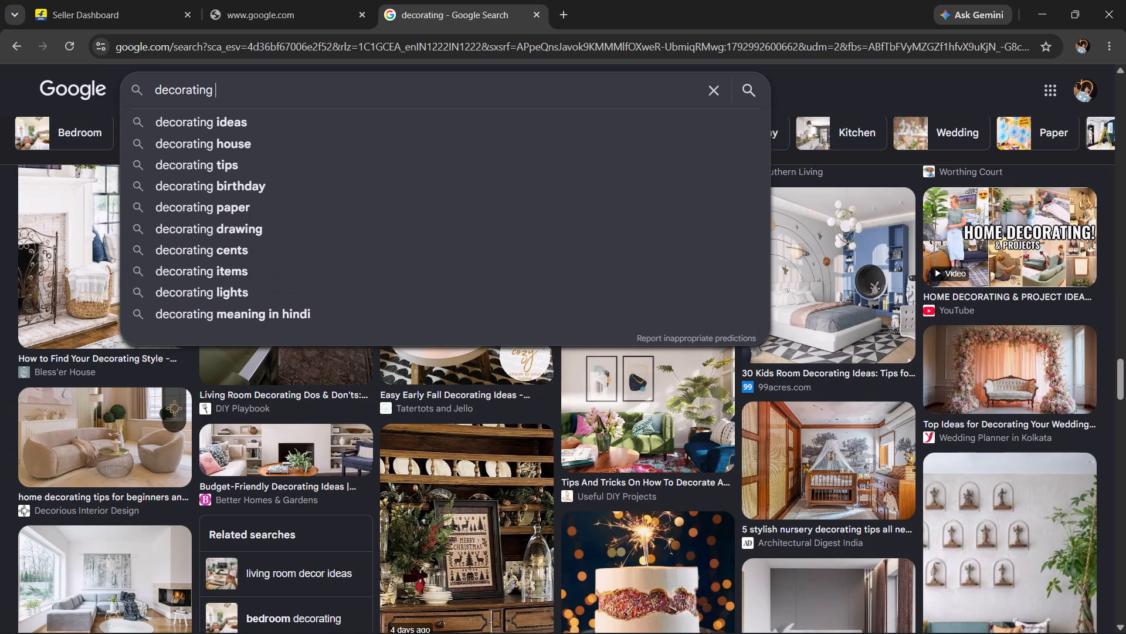
pyautogui.write('light')
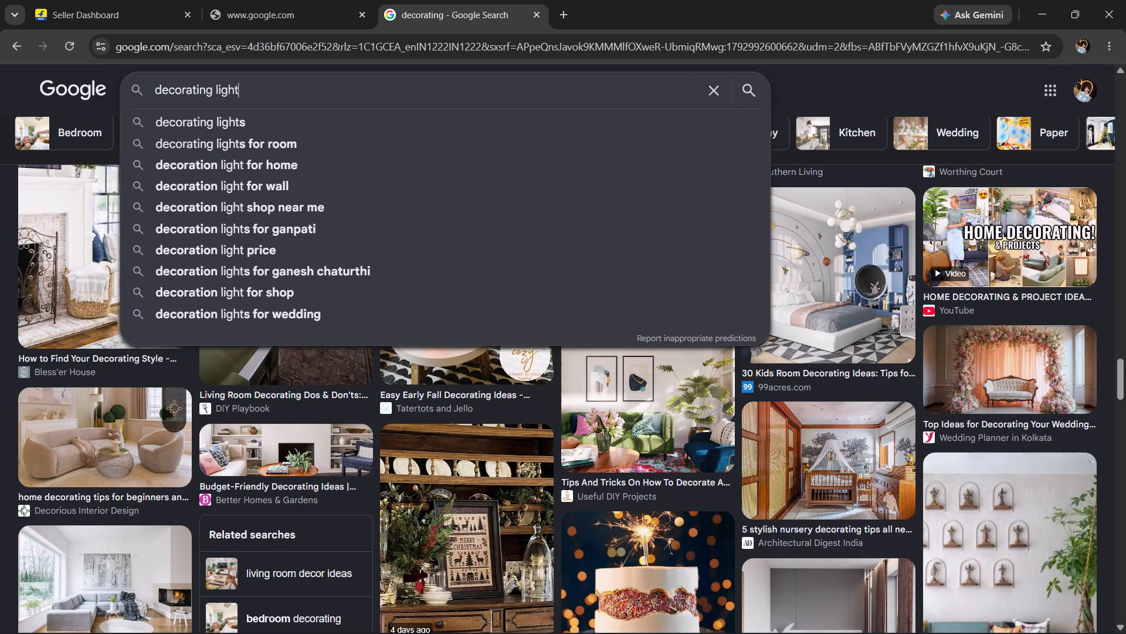
pyautogui.press('Return')
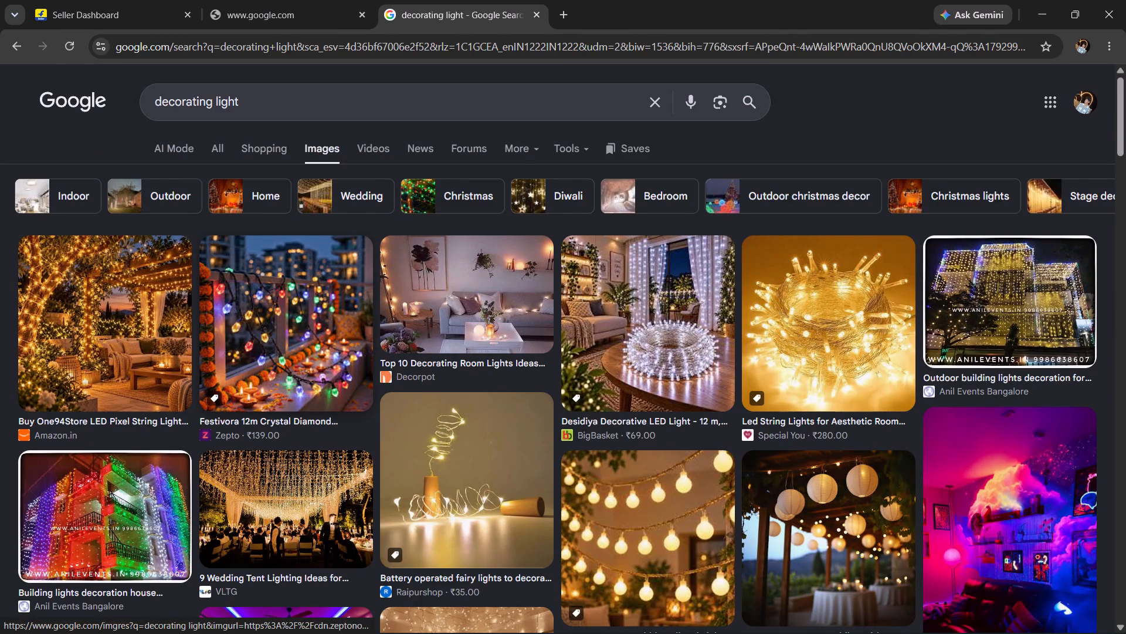
# Examine Special You's product page for "Led String Lights for Aesthetic Room Decor Items", close it and browse more decorating light images.
pyautogui.scroll(-1, 293, 323)
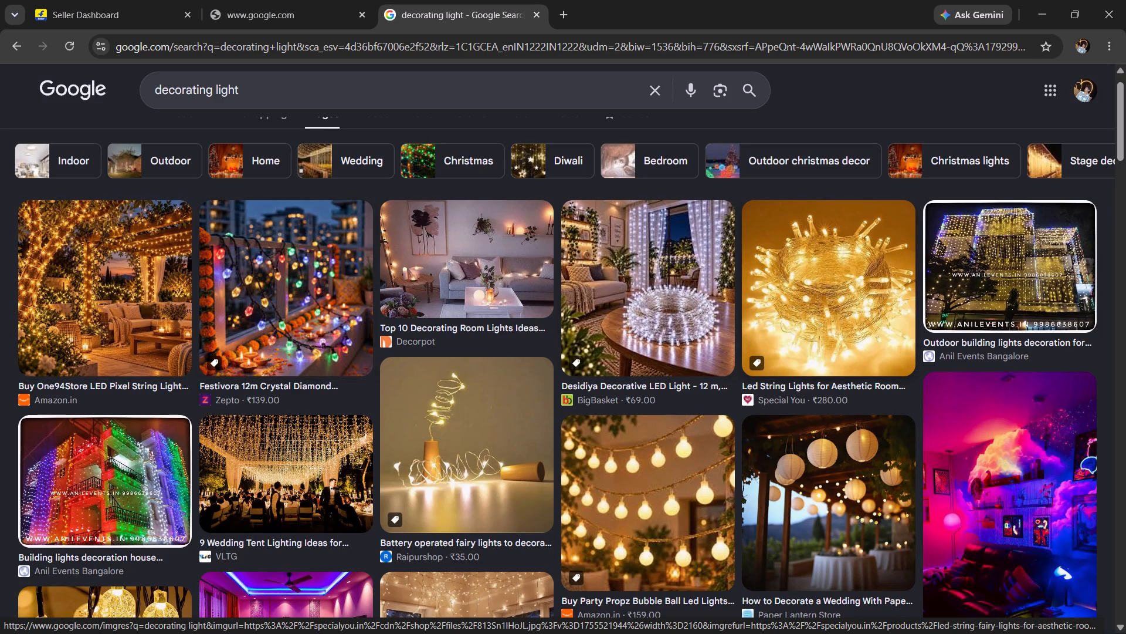
pyautogui.click(798, 298)
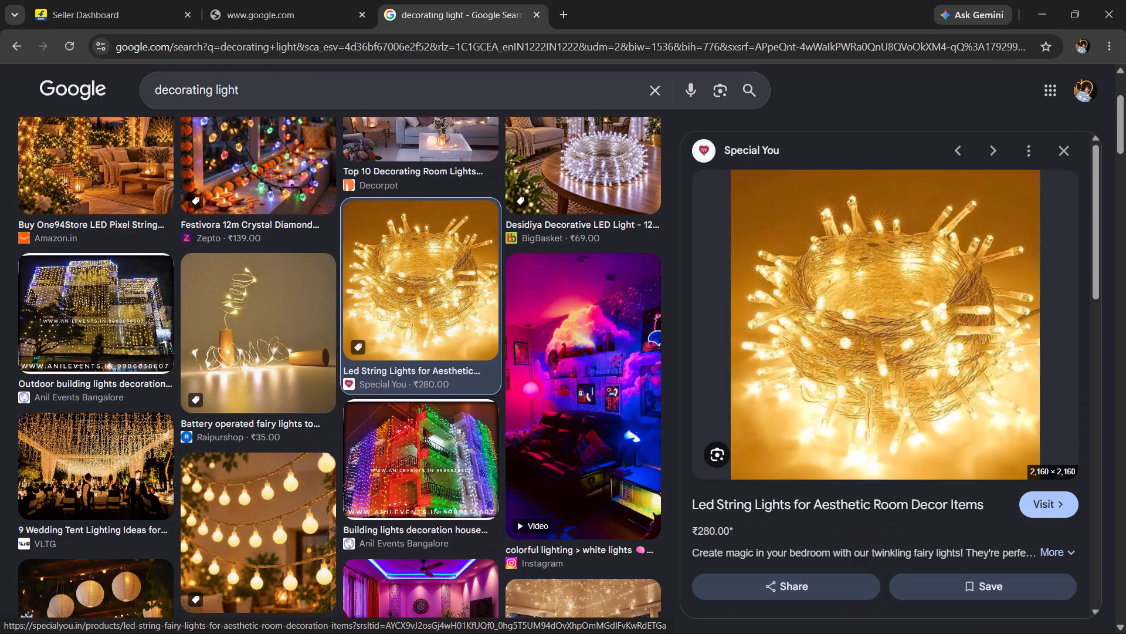
pyautogui.click(798, 298)
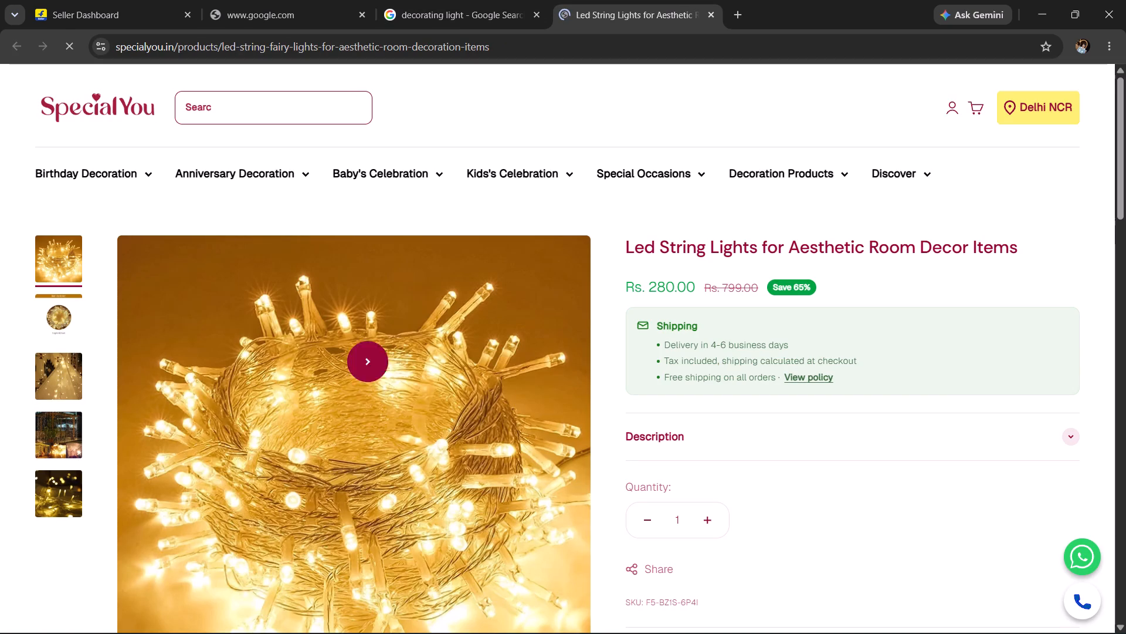
pyautogui.scroll(-1, 397, 296)
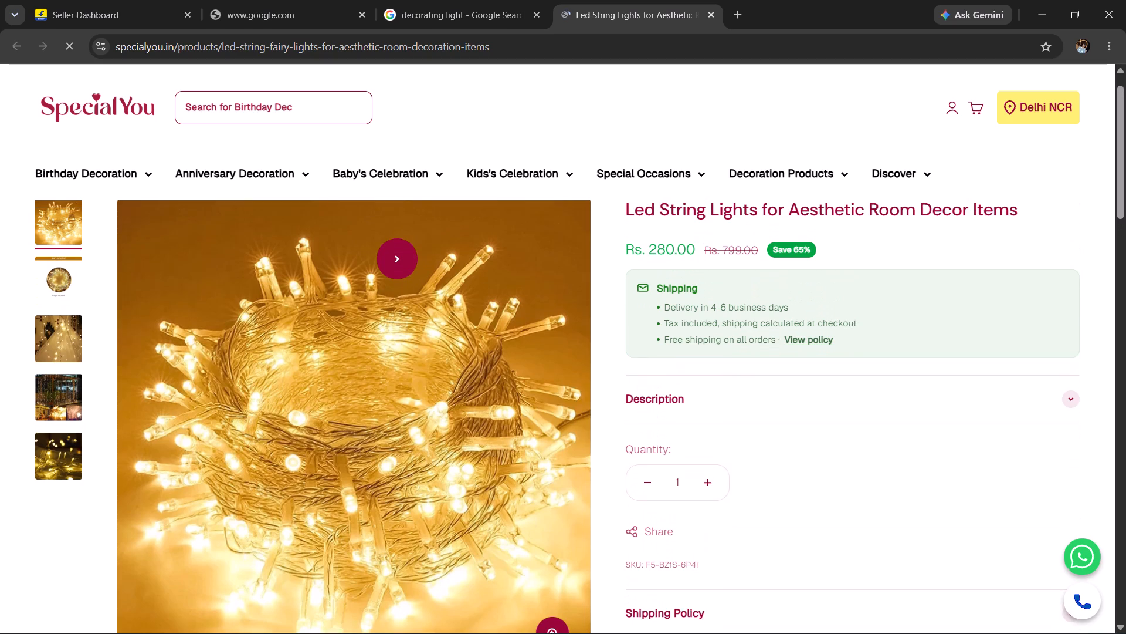
pyautogui.scroll(-1, 397, 296)
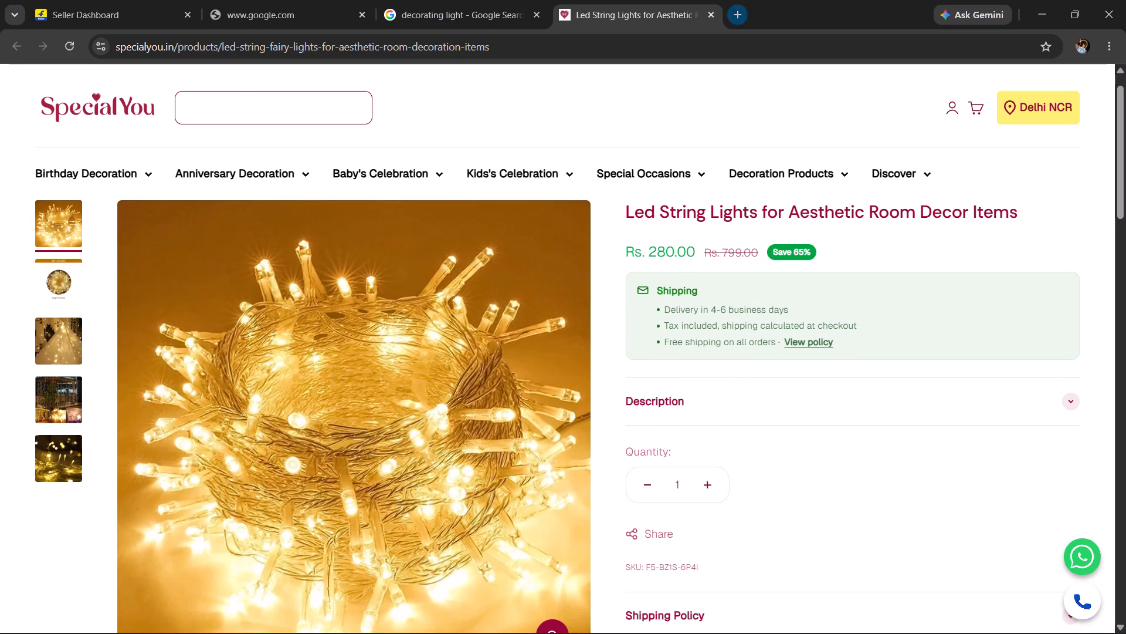
pyautogui.click(707, 11)
pyautogui.scroll(-2, 584, 333)
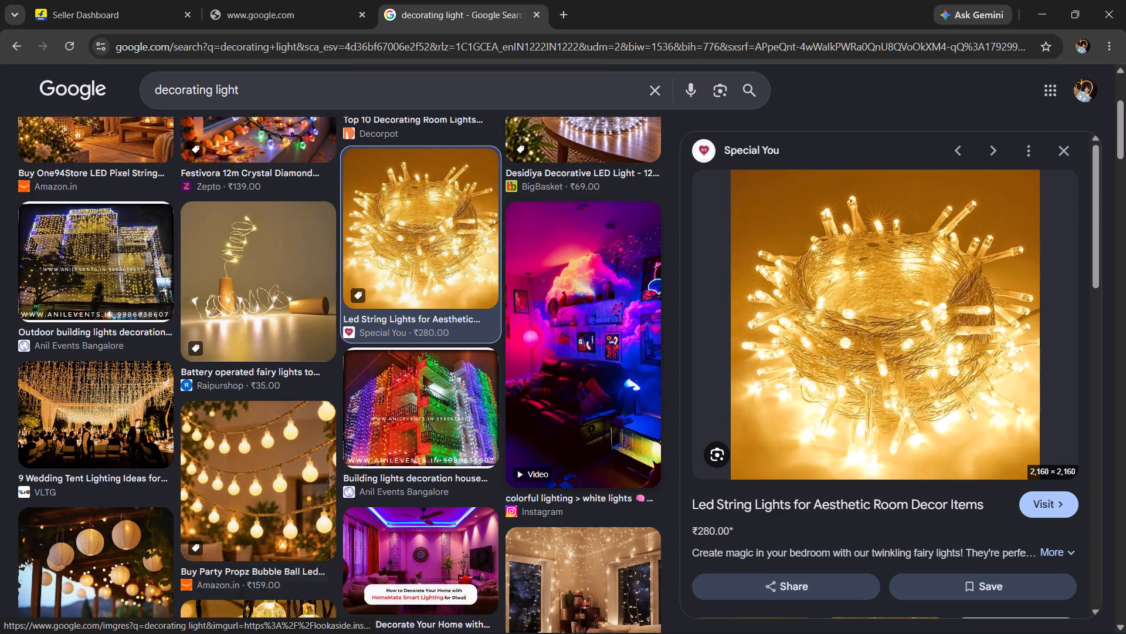
pyautogui.scroll(-5, 584, 333)
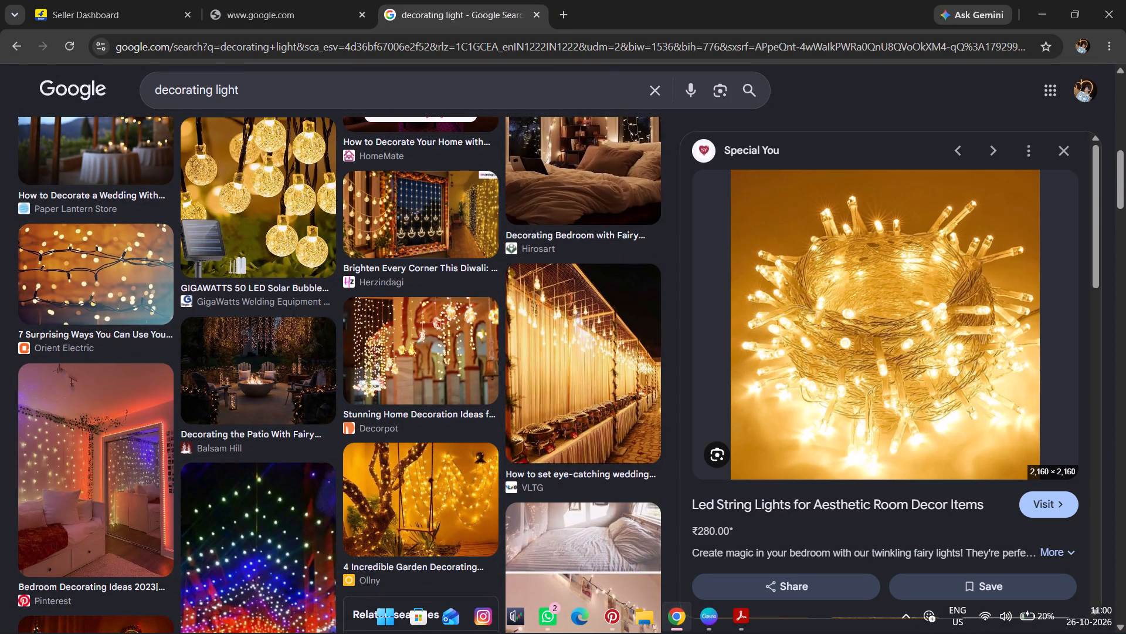
# Launch the app with the K icon from the Other category of installed apps.
pyautogui.click(386, 614)
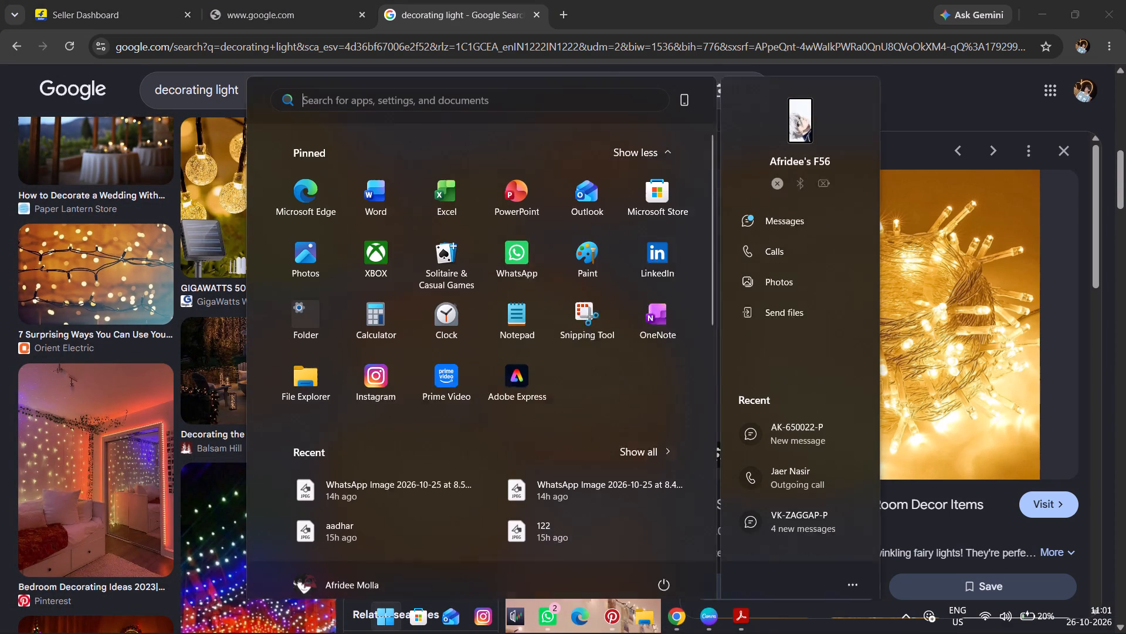
pyautogui.scroll(-4, 494, 364)
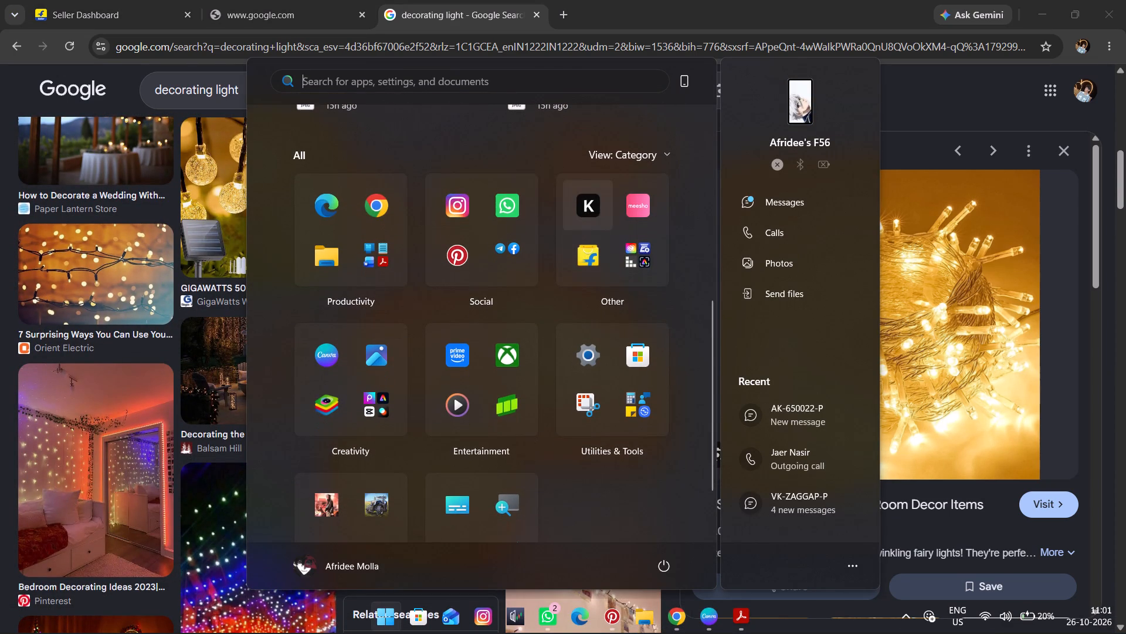
pyautogui.click(578, 215)
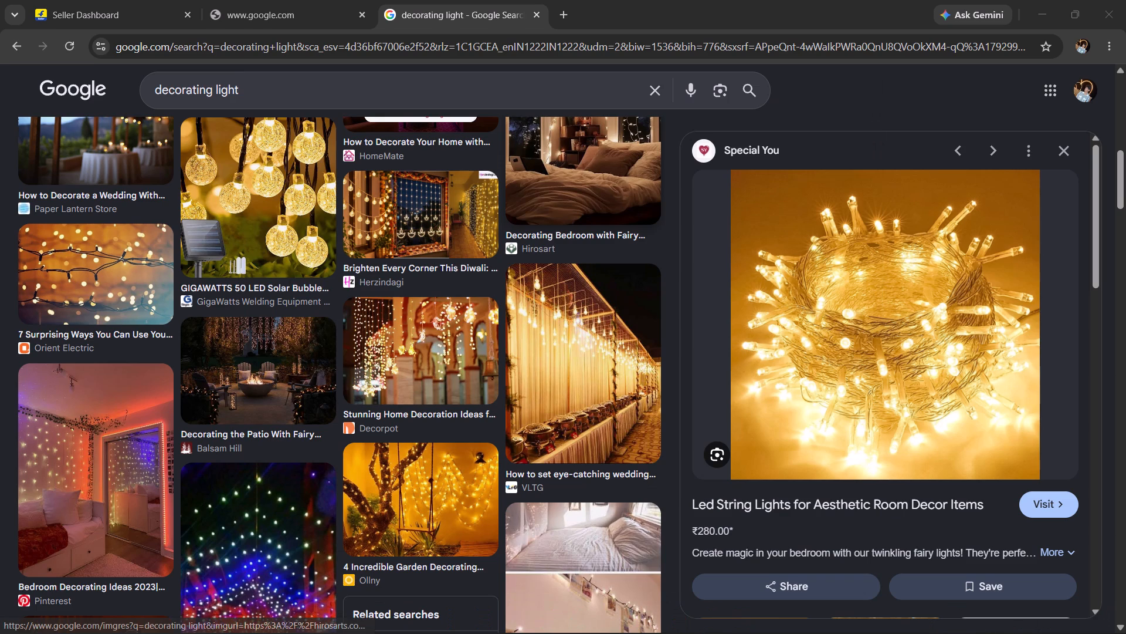
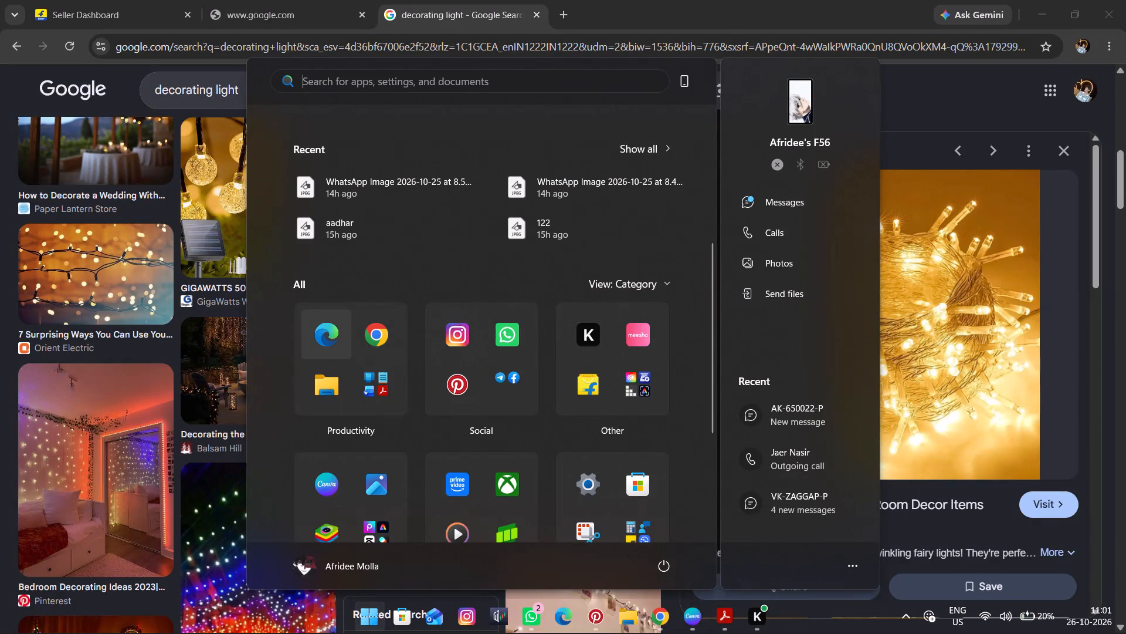
# Switch to the Pinterest app and maximize its window.
pyautogui.click(453, 400)
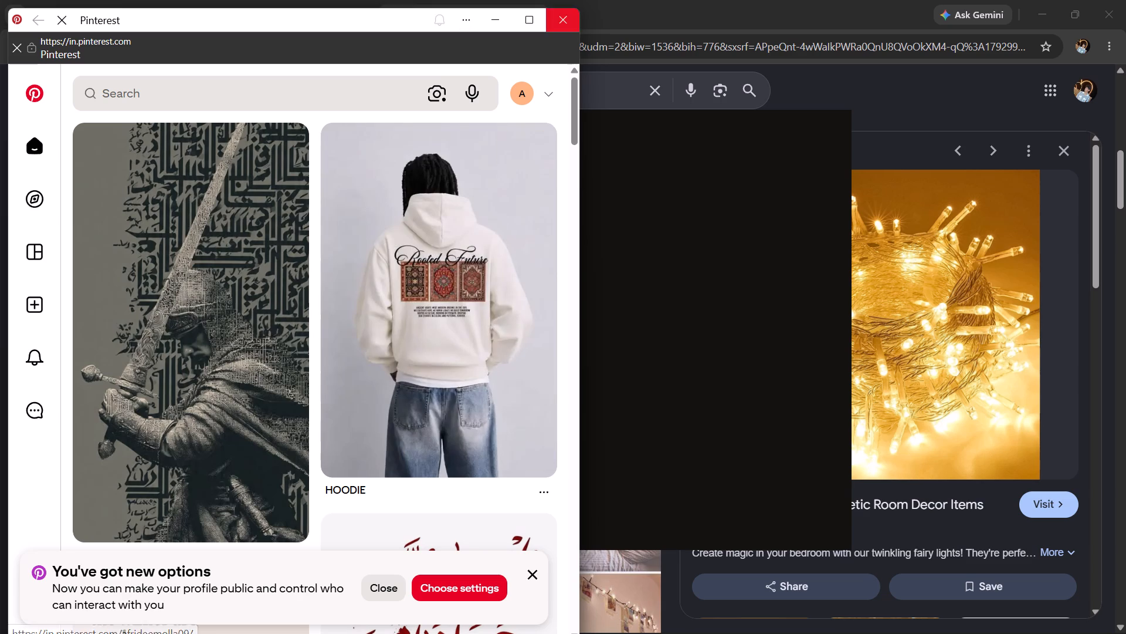
pyautogui.click(529, 25)
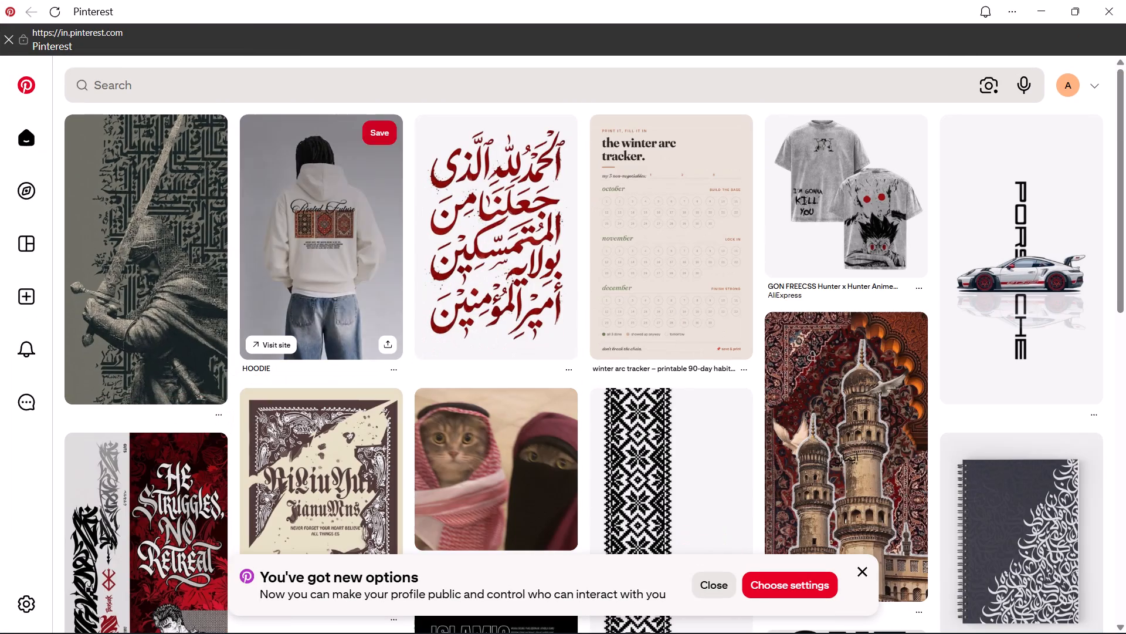
# Search Pinterest for "home decoratin light".
pyautogui.click(395, 85)
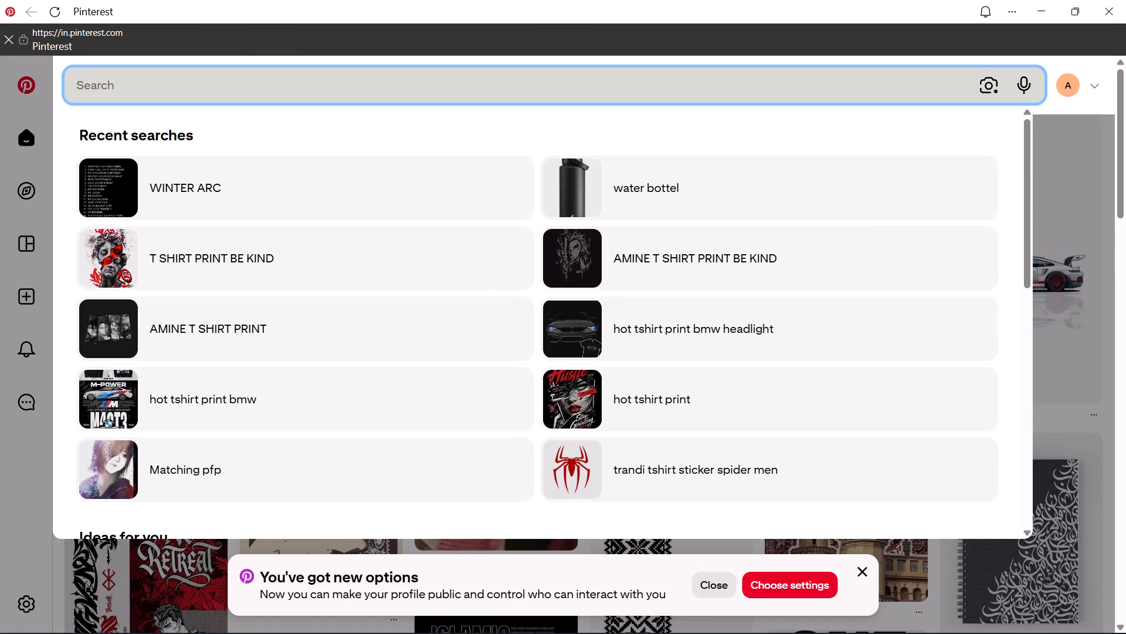
pyautogui.write('home decoratin')
pyautogui.press('space')
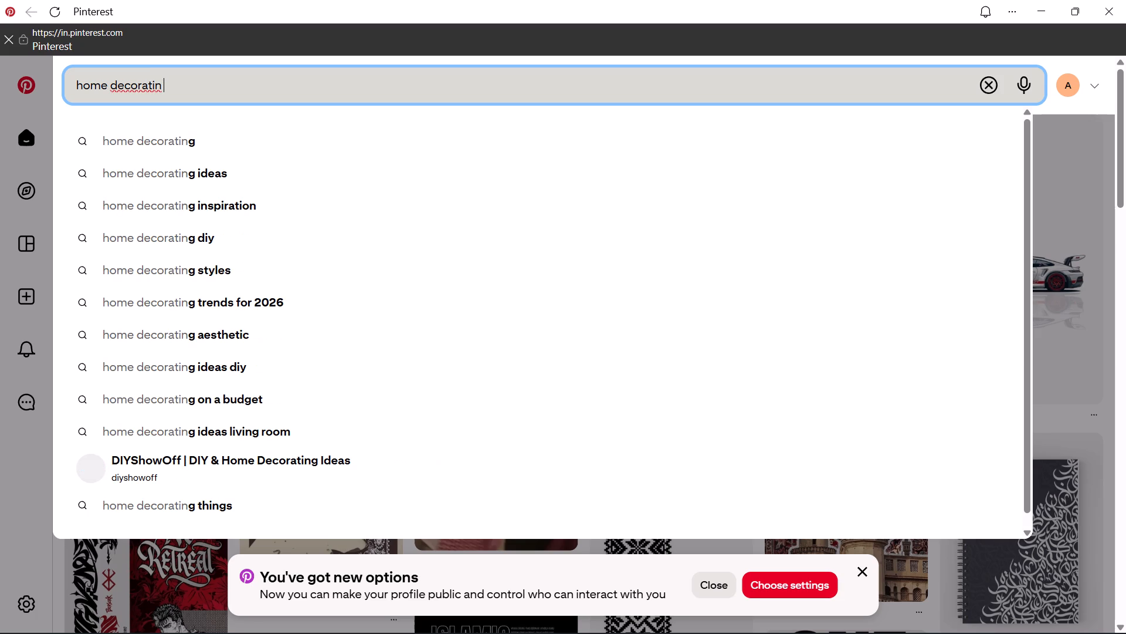
pyautogui.write('ll')
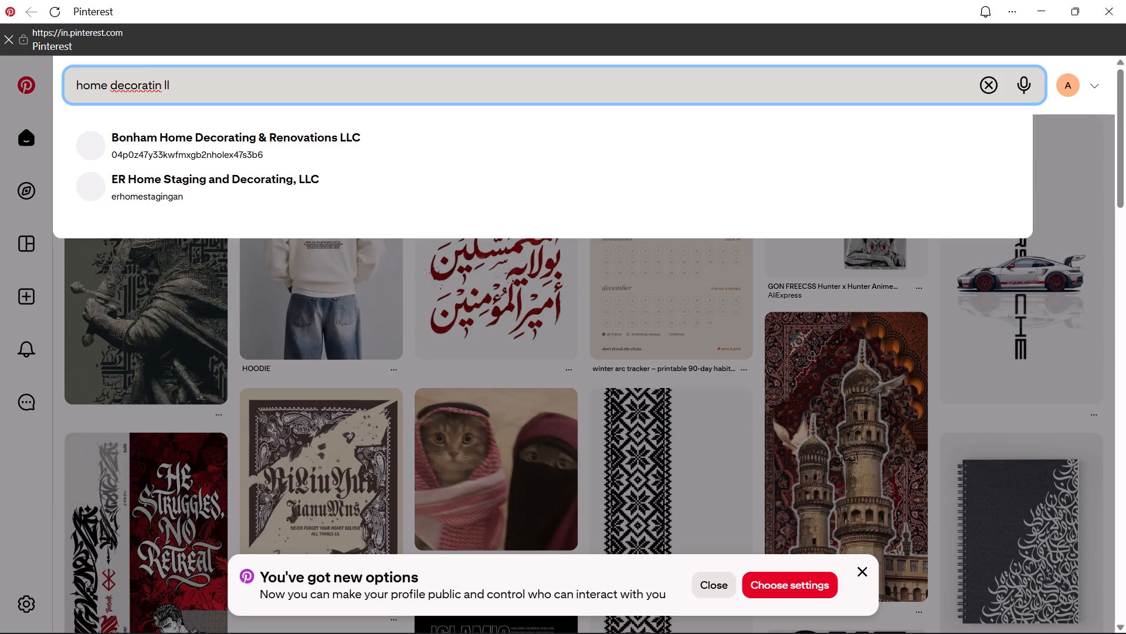
pyautogui.press('BackSpace')
pyautogui.press('i')
pyautogui.write('ght')
pyautogui.press('Return')
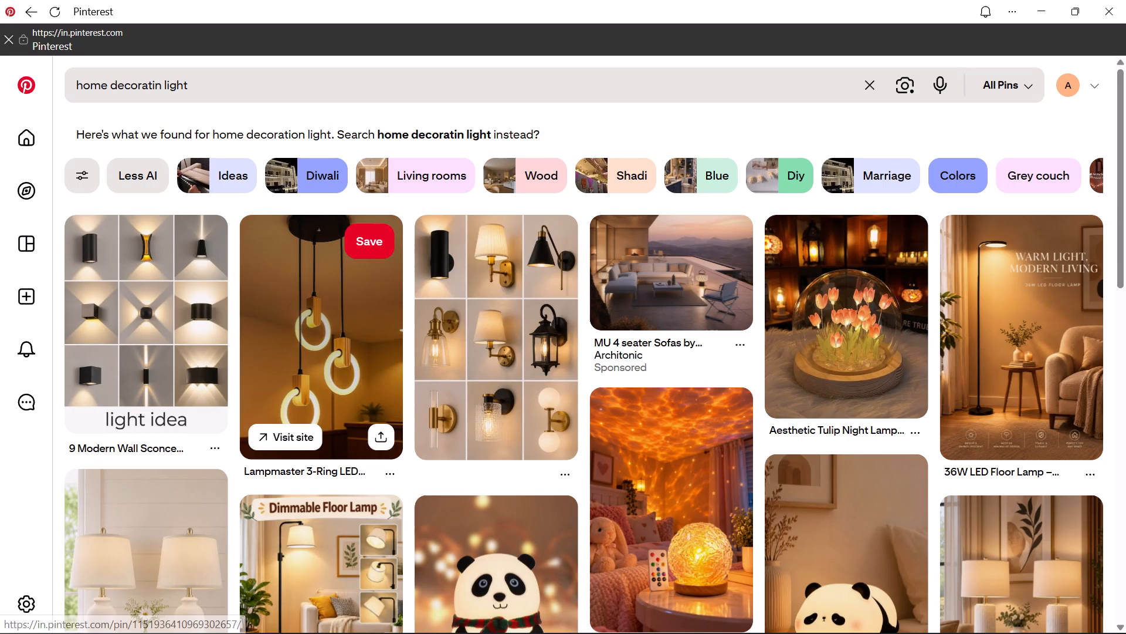
# Browse the home decoration light pins for suitable string light and fairy light pictures.
pyautogui.scroll(-6, 359, 353)
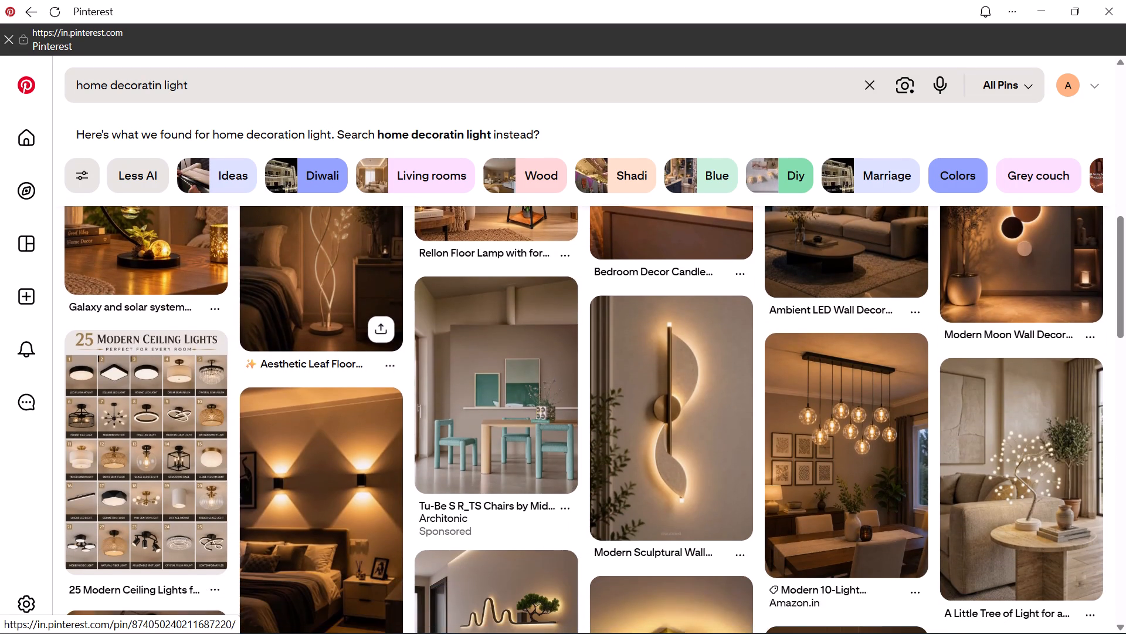
pyautogui.scroll(-3, 359, 353)
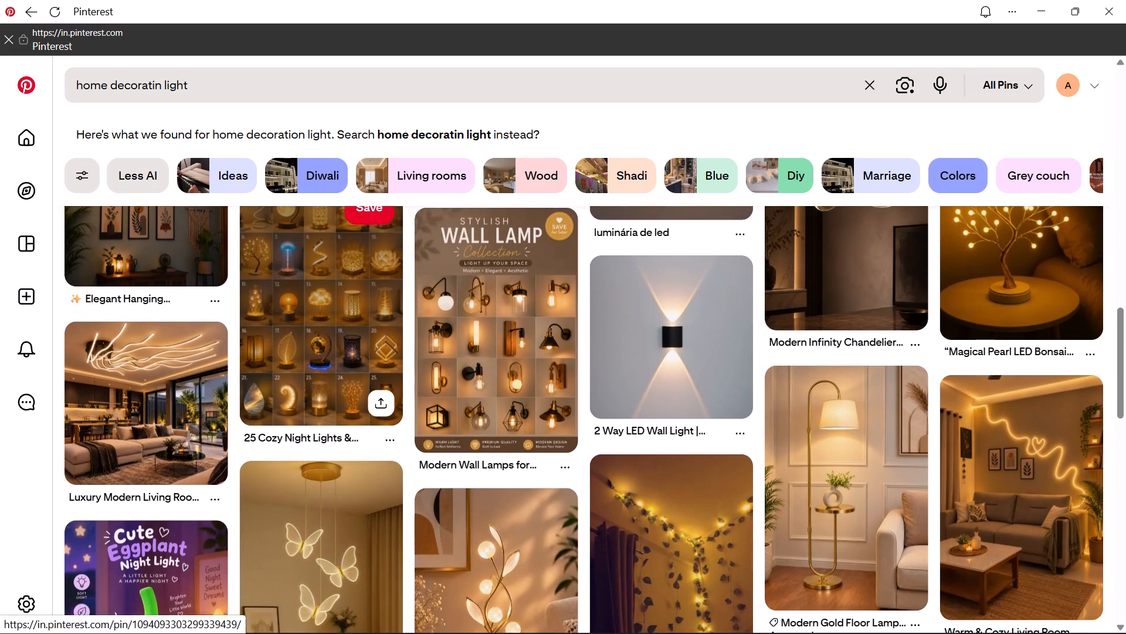
pyautogui.scroll(-4, 359, 353)
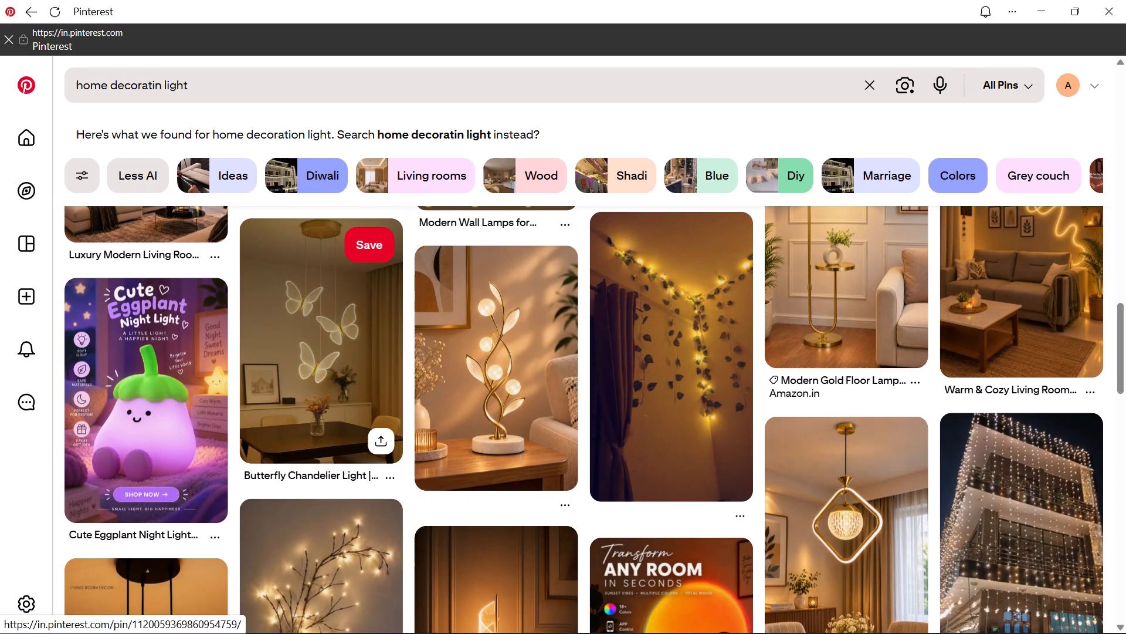
pyautogui.scroll(-4, 359, 353)
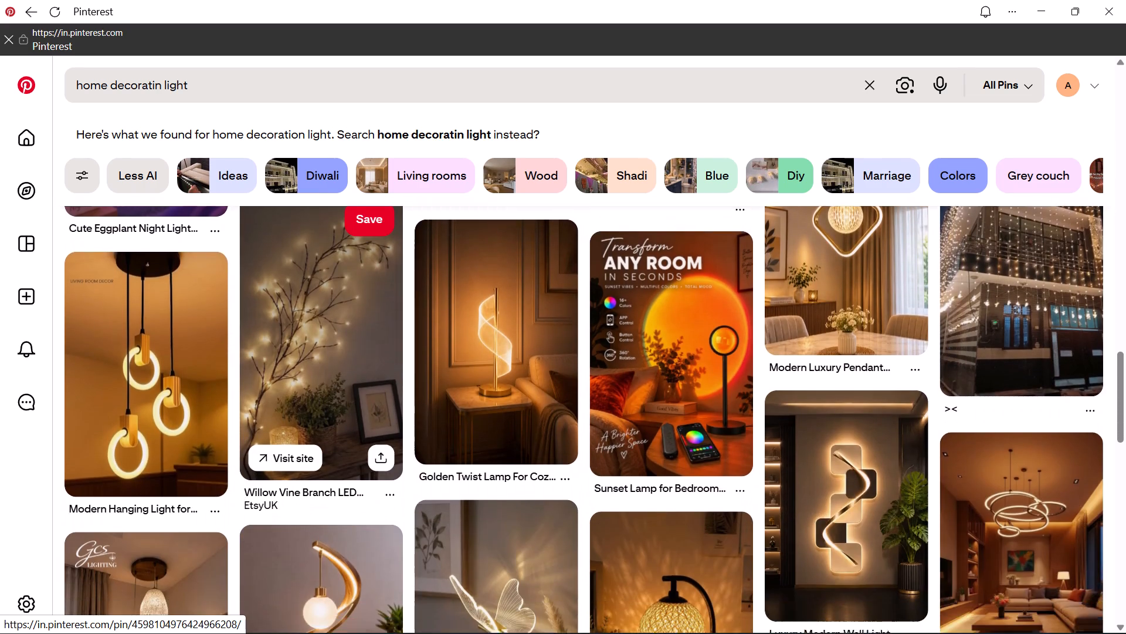
pyautogui.scroll(-2, 359, 353)
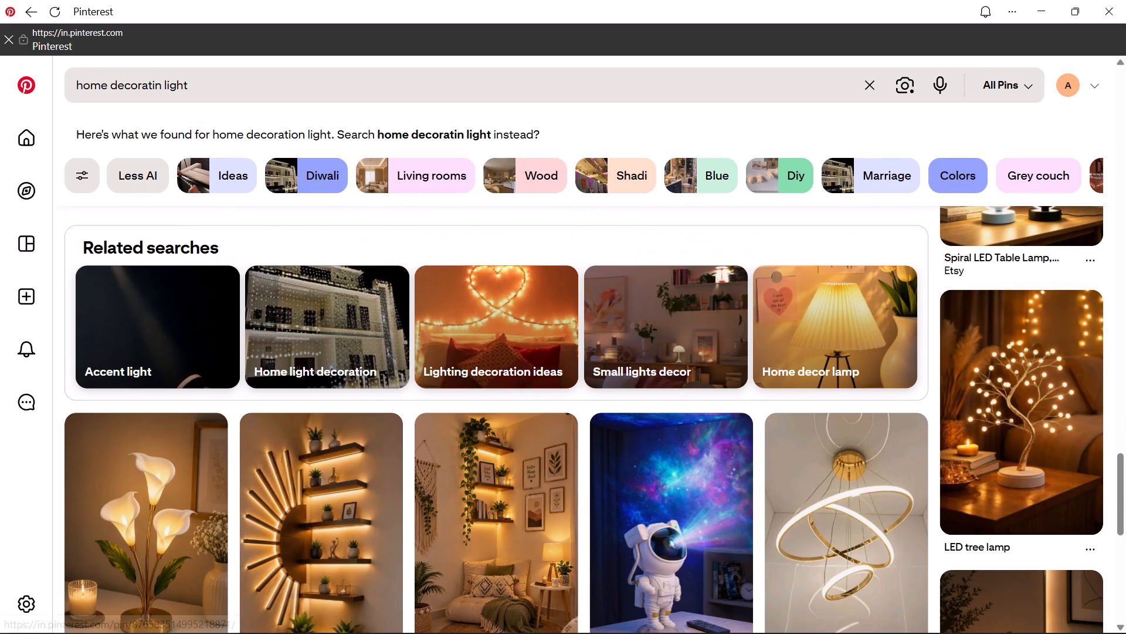
pyautogui.scroll(-4, 359, 353)
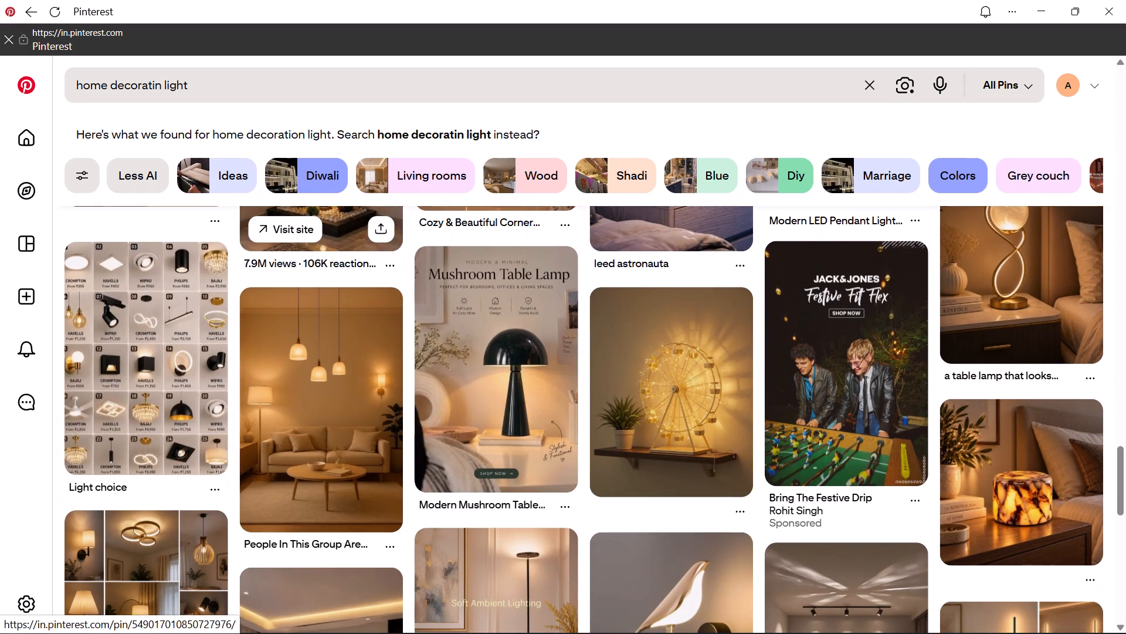
pyautogui.scroll(-4, 359, 353)
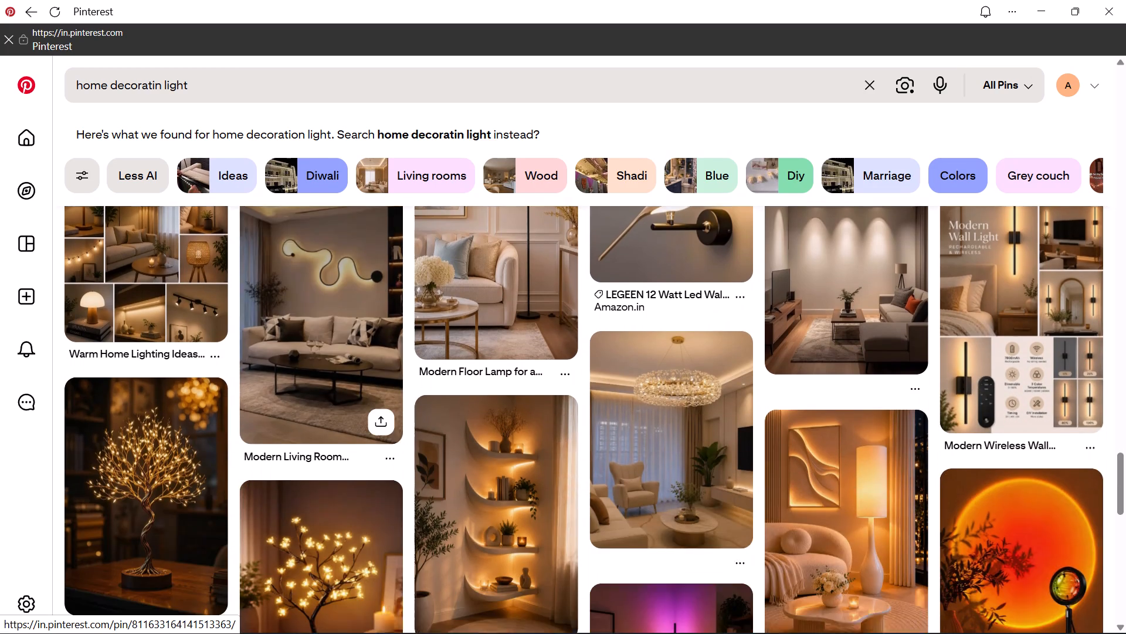
pyautogui.scroll(-5, 359, 353)
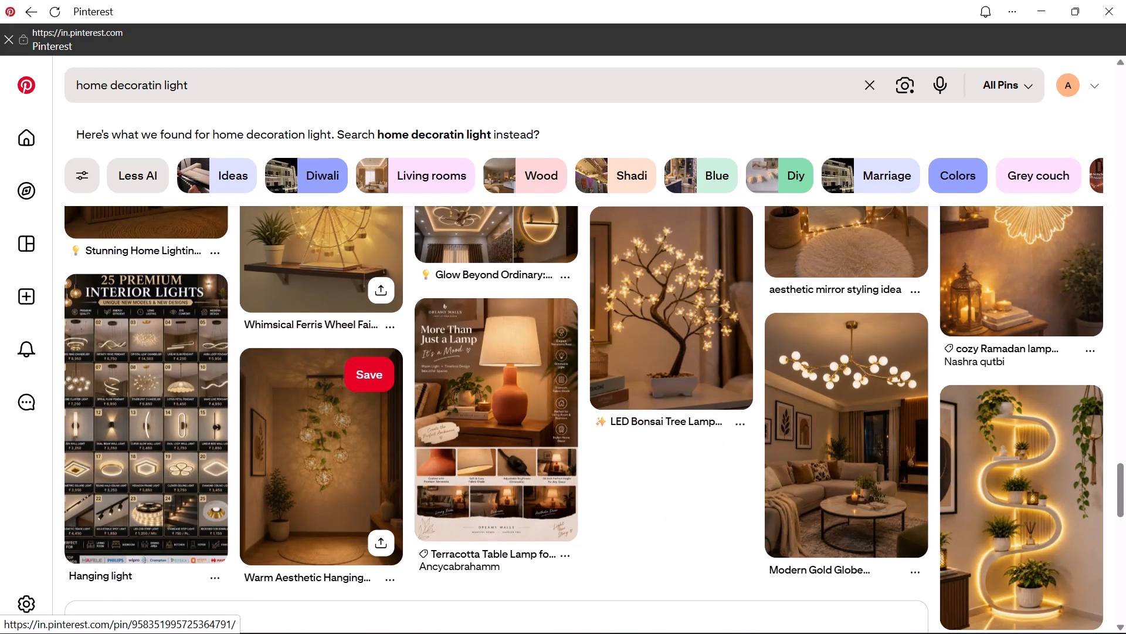
pyautogui.scroll(-4, 359, 353)
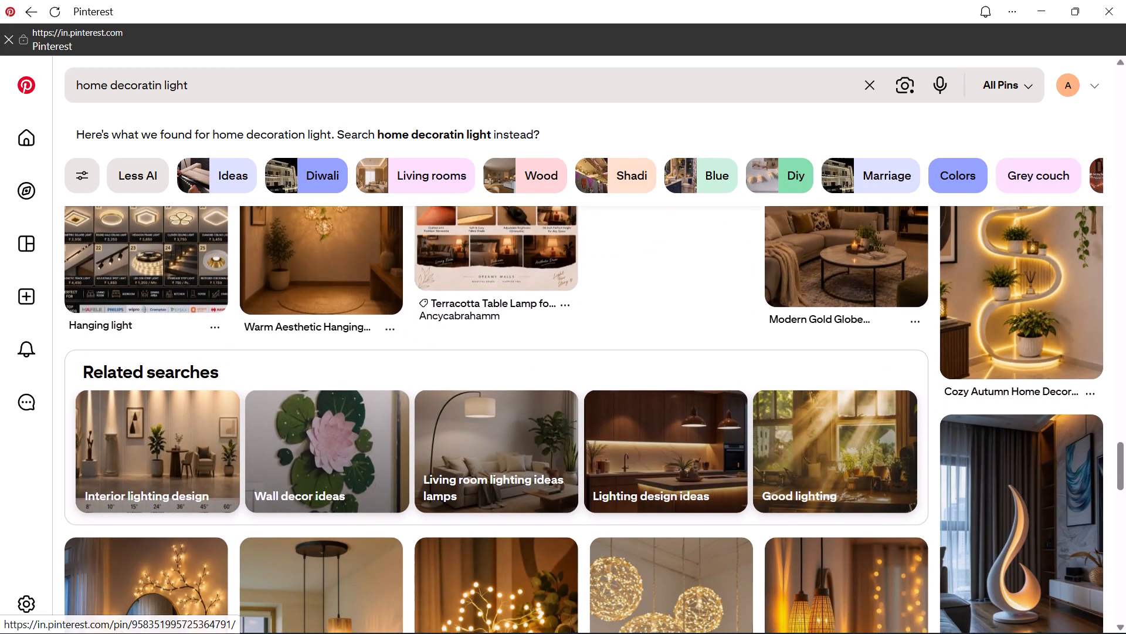
pyautogui.scroll(-4, 359, 353)
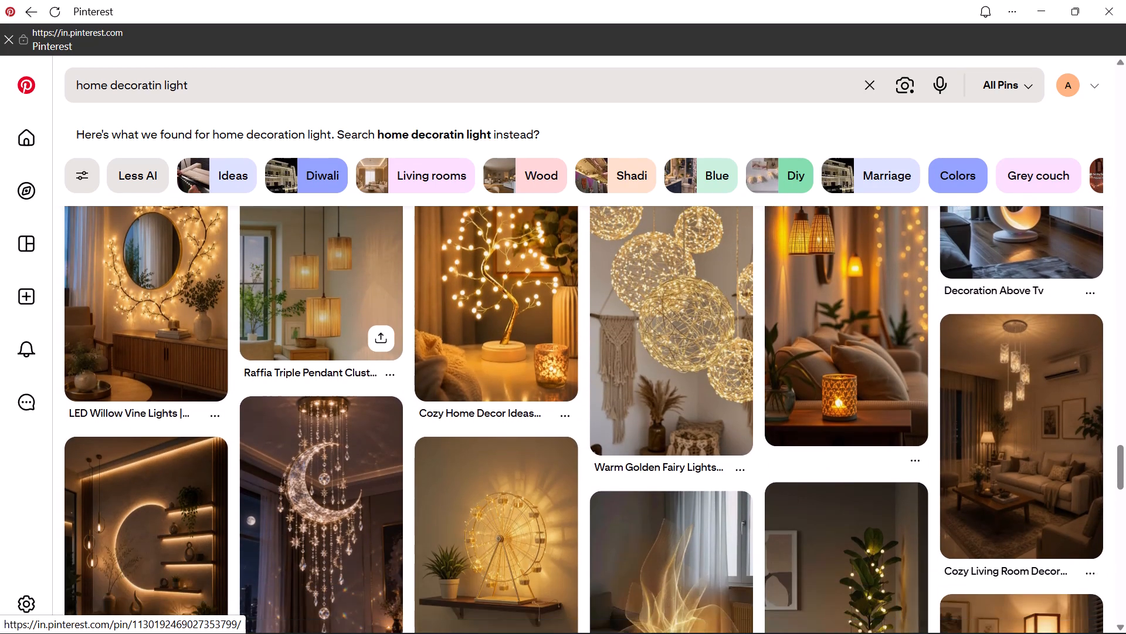
pyautogui.scroll(-3, 359, 353)
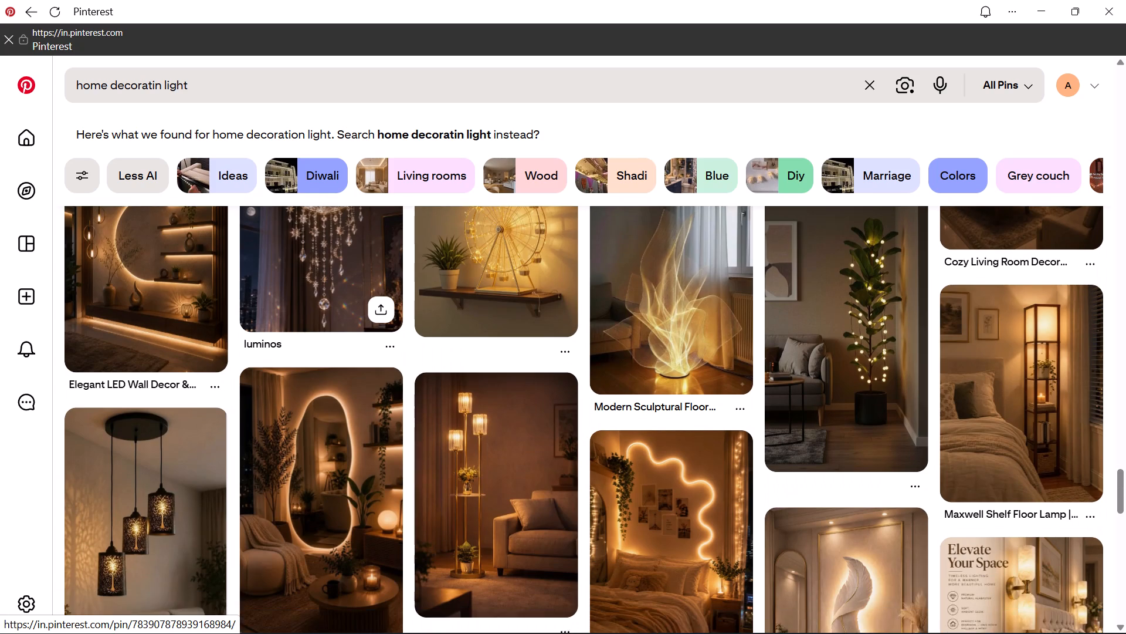
pyautogui.scroll(-4, 359, 353)
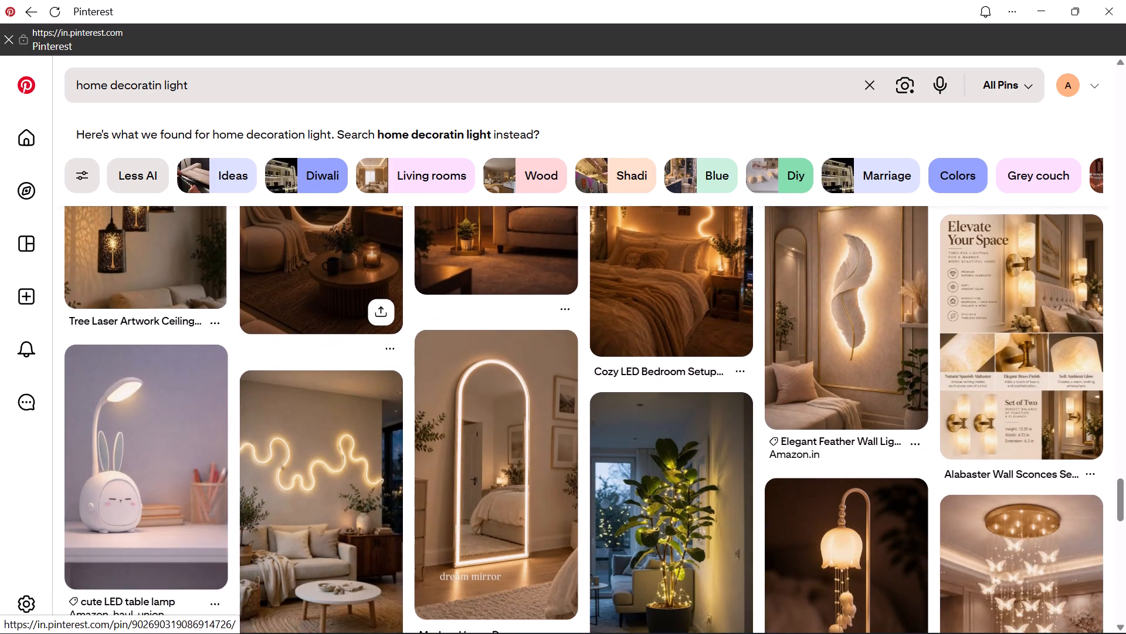
pyautogui.scroll(-1, 359, 353)
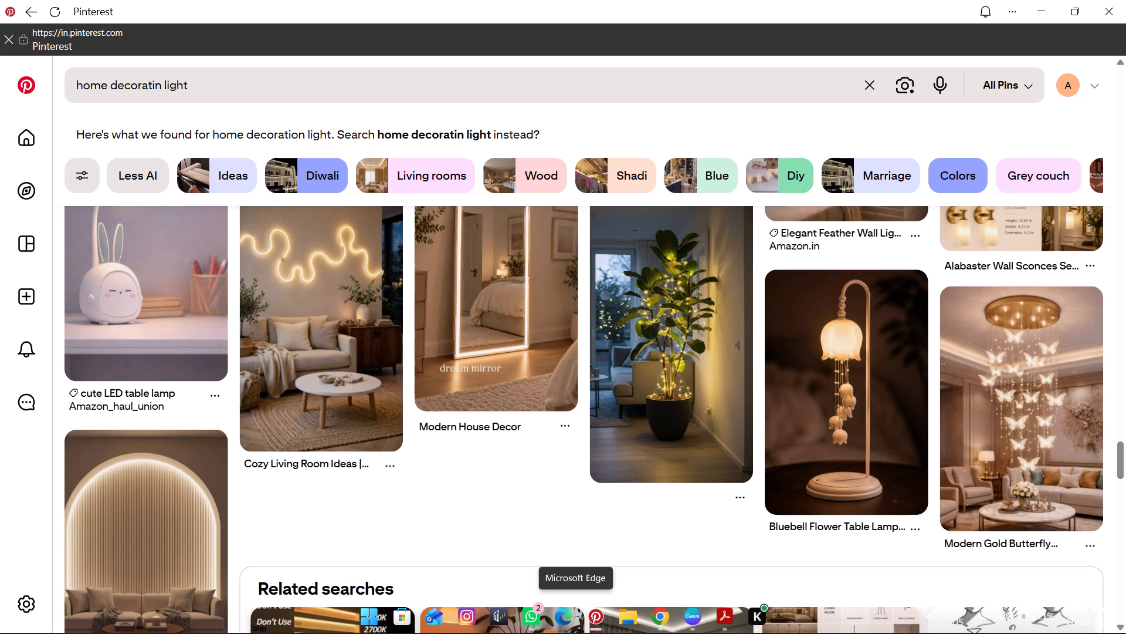
pyautogui.scroll(-5, 548, 434)
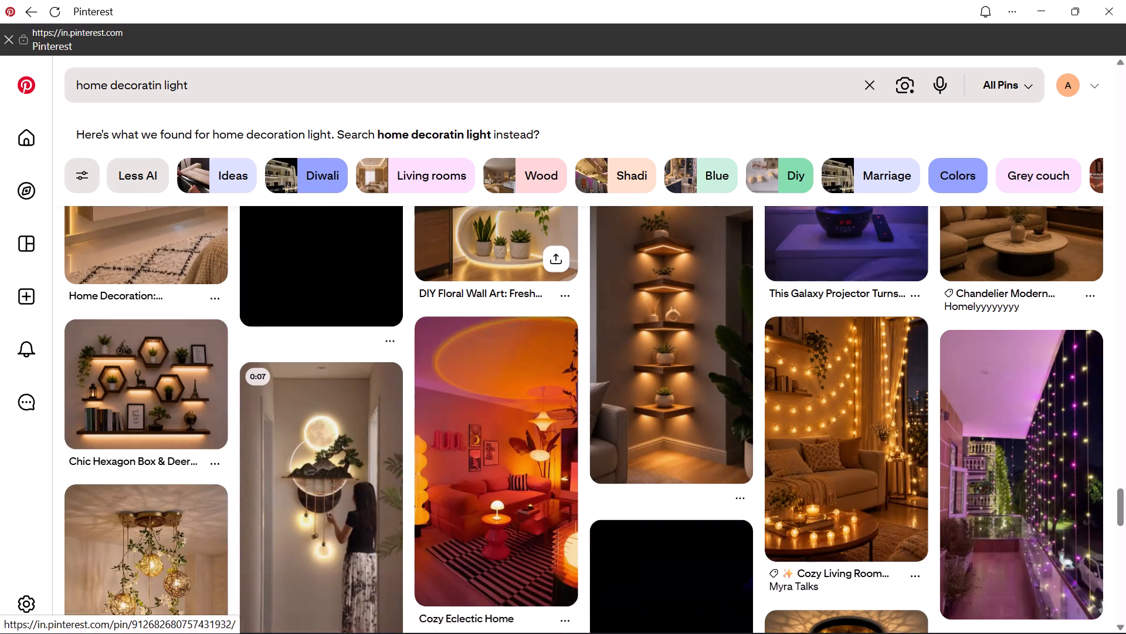
pyautogui.scroll(-1, 548, 434)
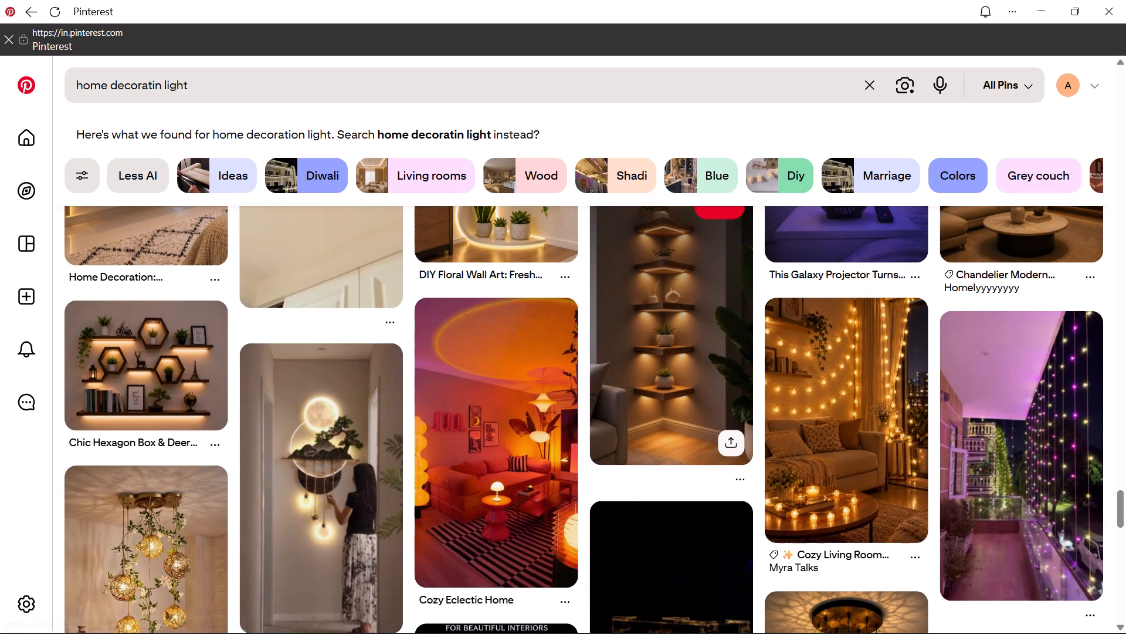
# Open the "Cozy Living Room Decor with Warm Fairy Lights" pin, download its image and close the photo viewer.
pyautogui.click(780, 451)
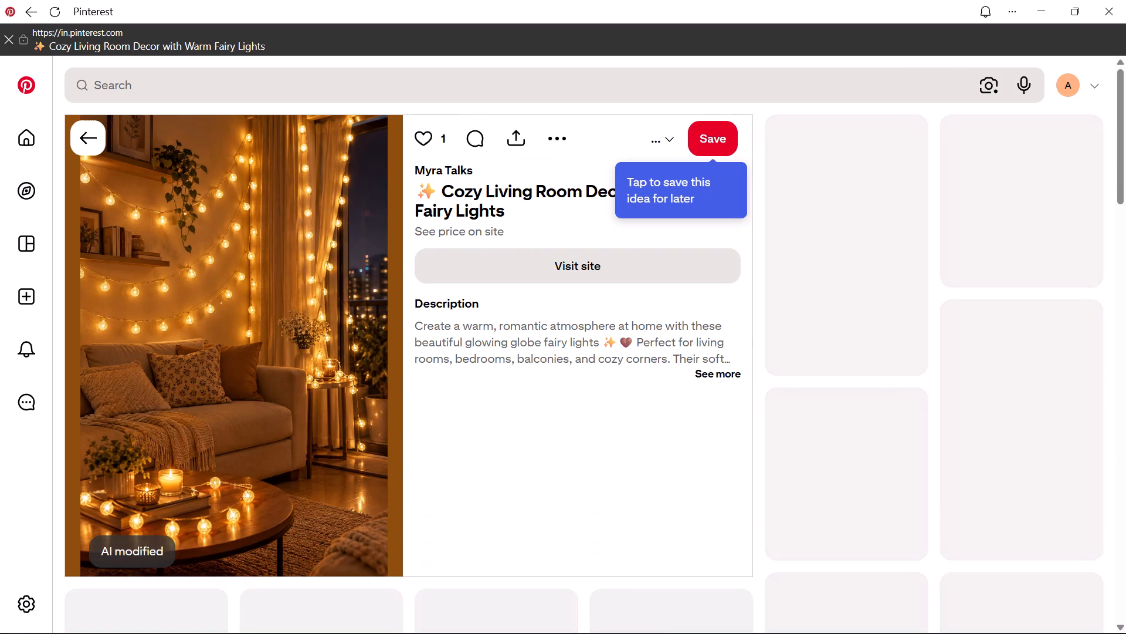
pyautogui.click(266, 416)
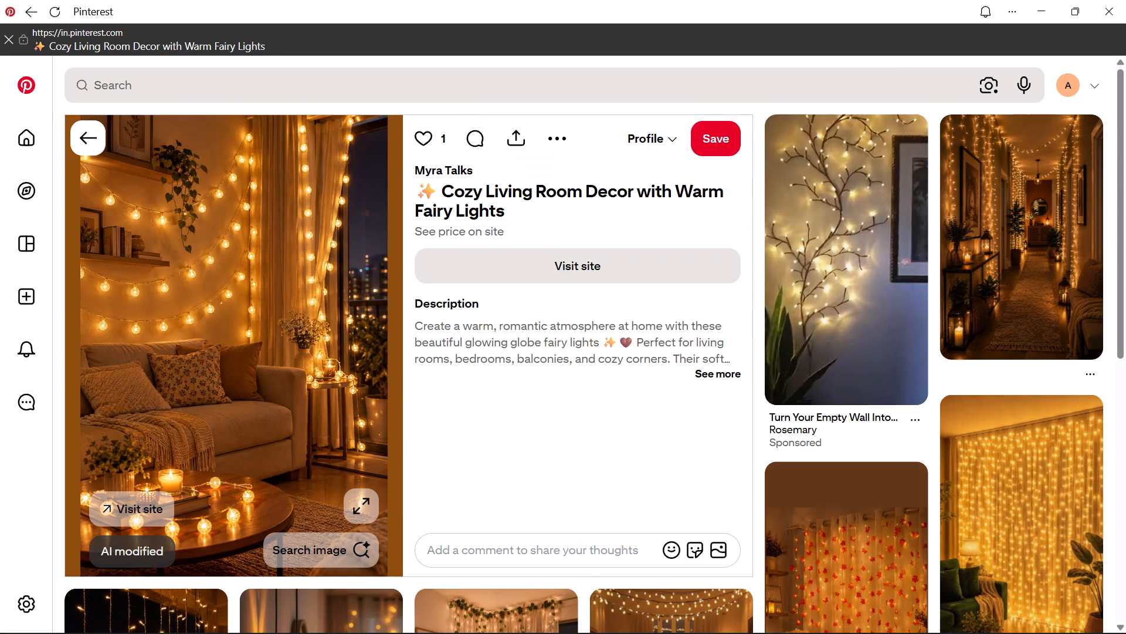
pyautogui.click(558, 147)
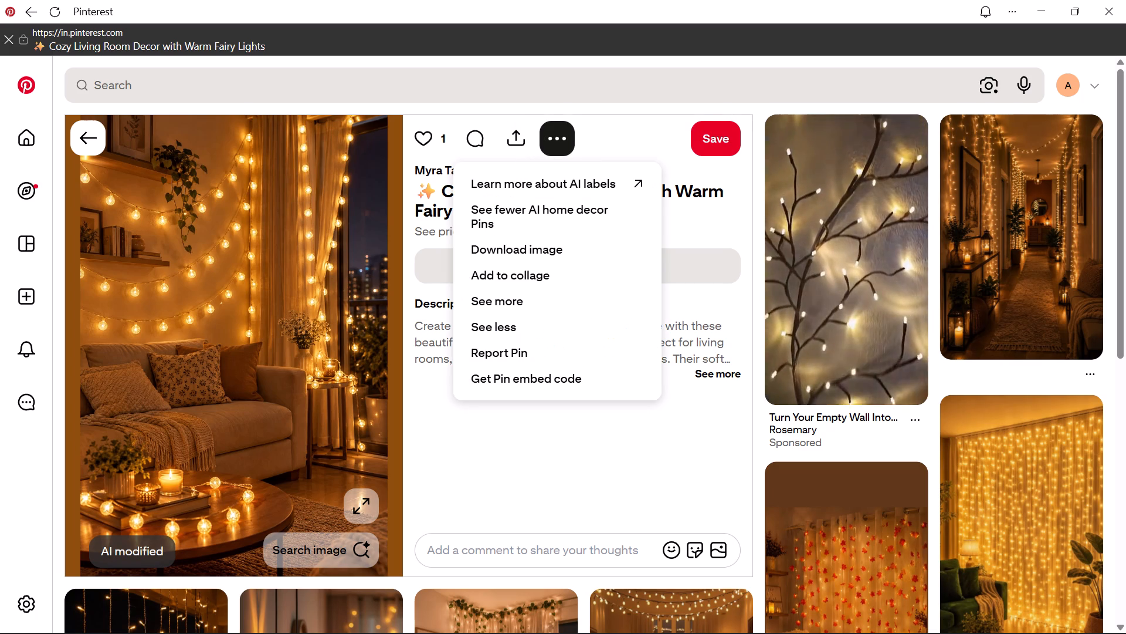
pyautogui.click(509, 247)
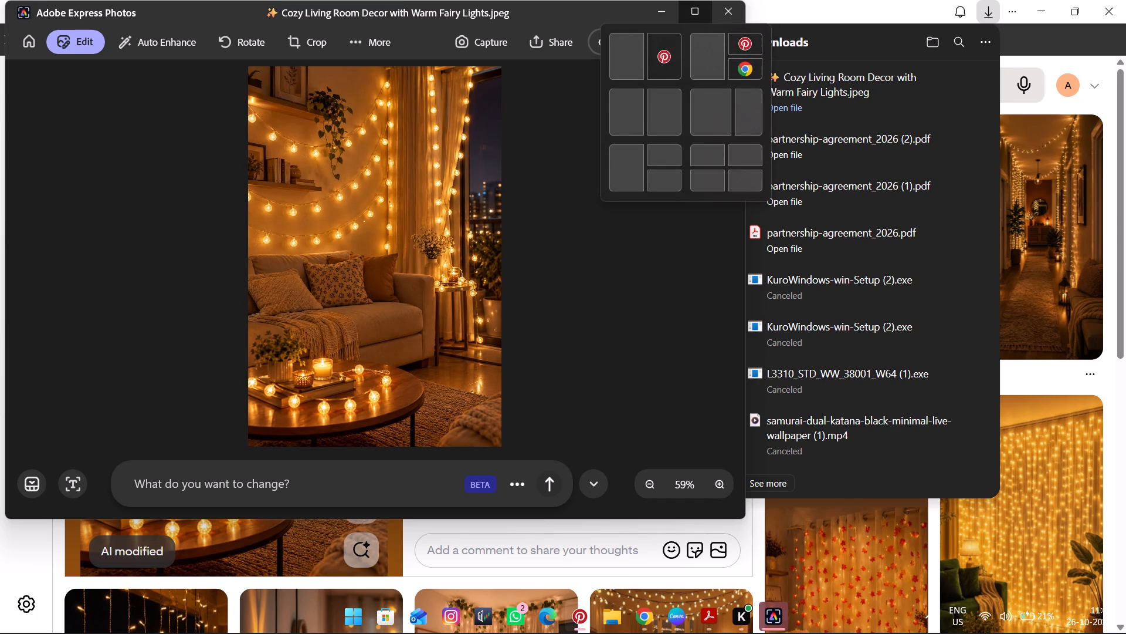
pyautogui.click(721, 18)
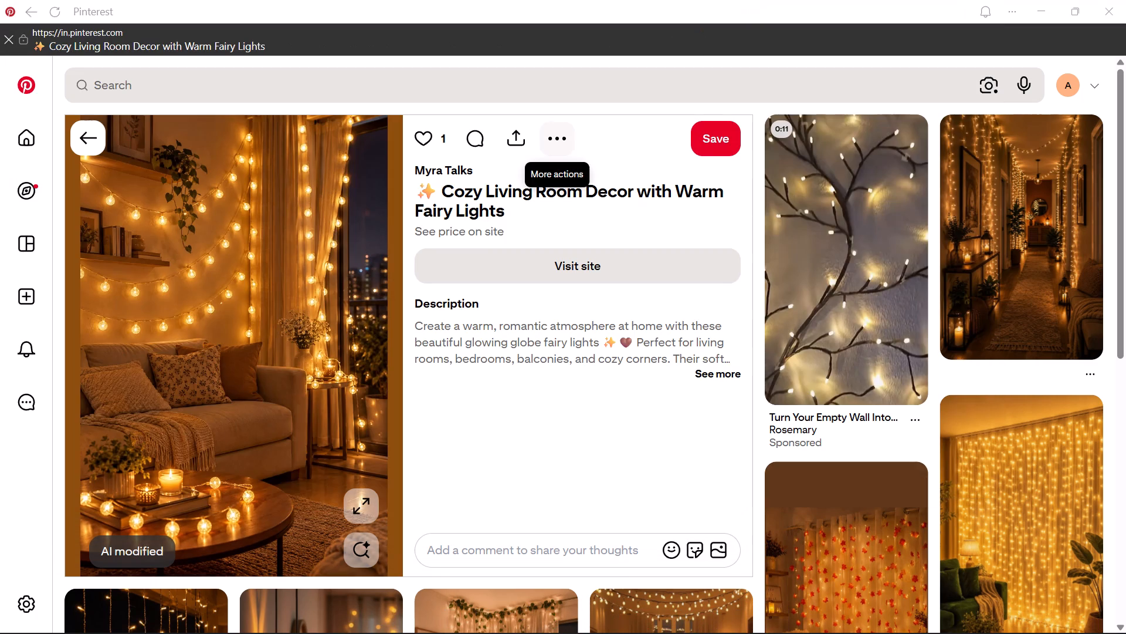
# Download the image of the "Cozy Living Room Decor with Warm Fairy Lights" pin a second time.
pyautogui.click(543, 130)
pyautogui.click(518, 245)
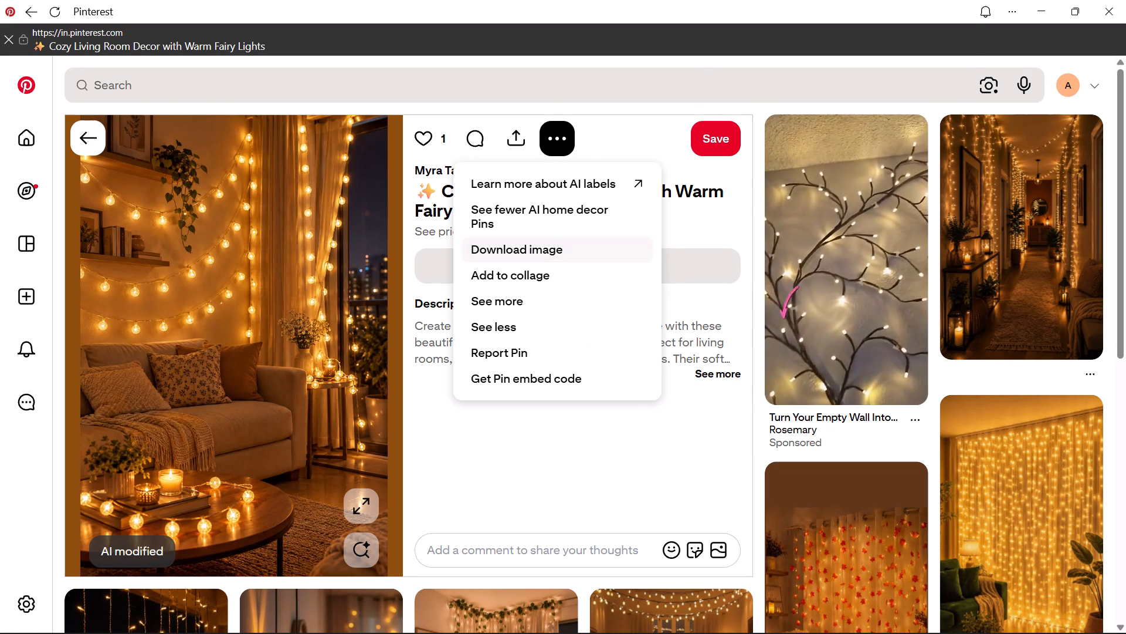
# Open the related pin "Warm Curtain Fairy Lights for Cozy Bedroom Decor" and download its image.
pyautogui.scroll(-1, 502, 316)
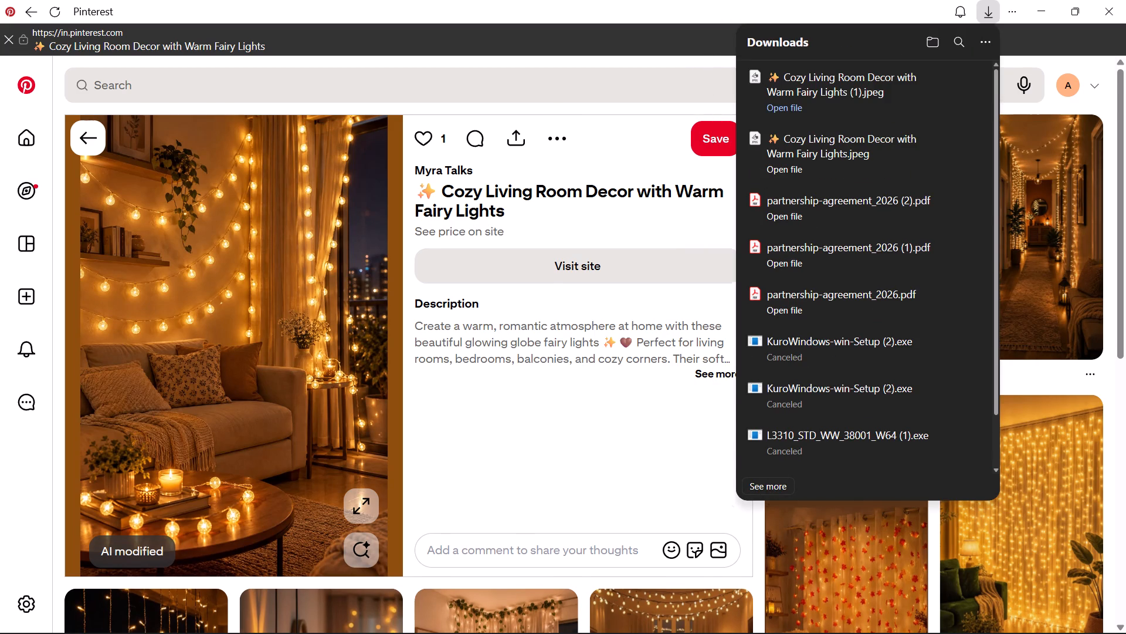
pyautogui.scroll(-4, 502, 316)
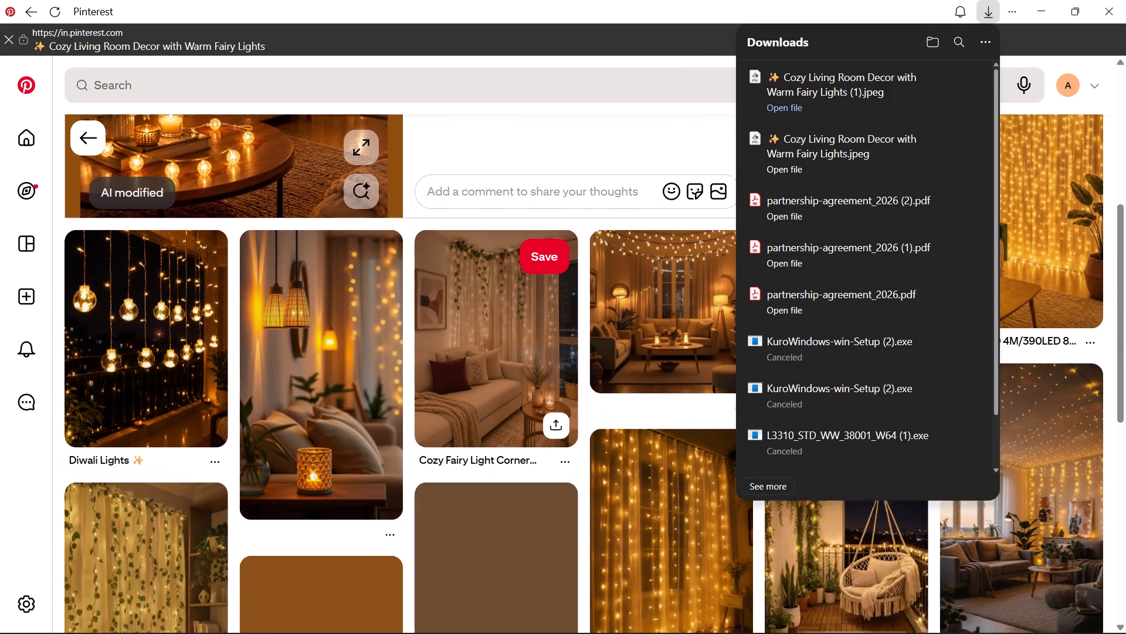
pyautogui.scroll(-1, 502, 316)
pyautogui.scroll(1, 502, 316)
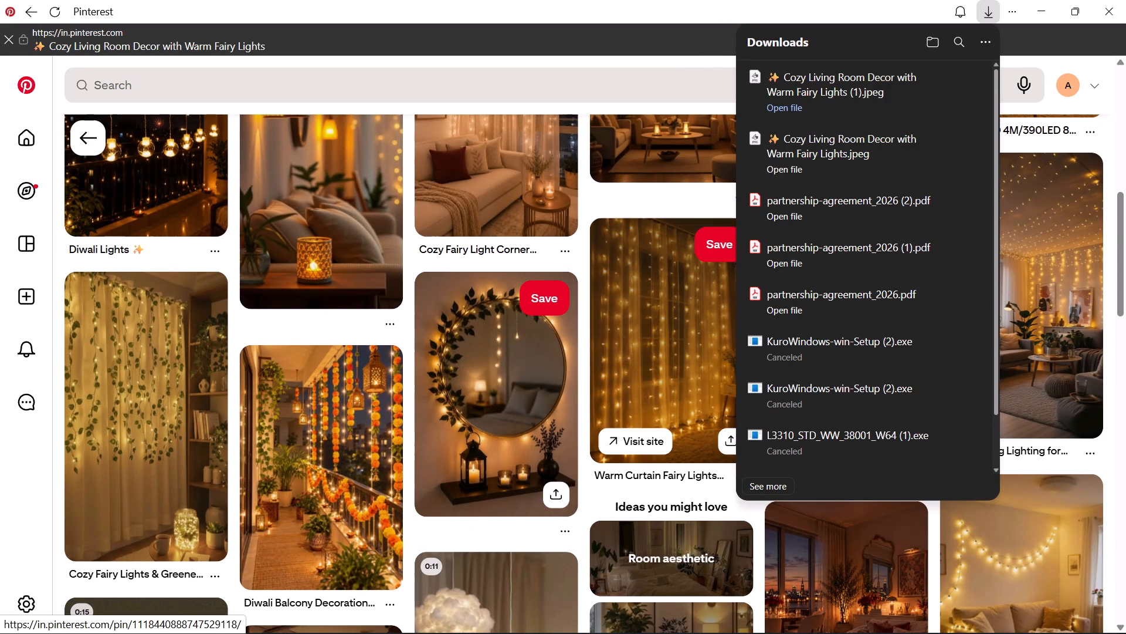
pyautogui.click(612, 381)
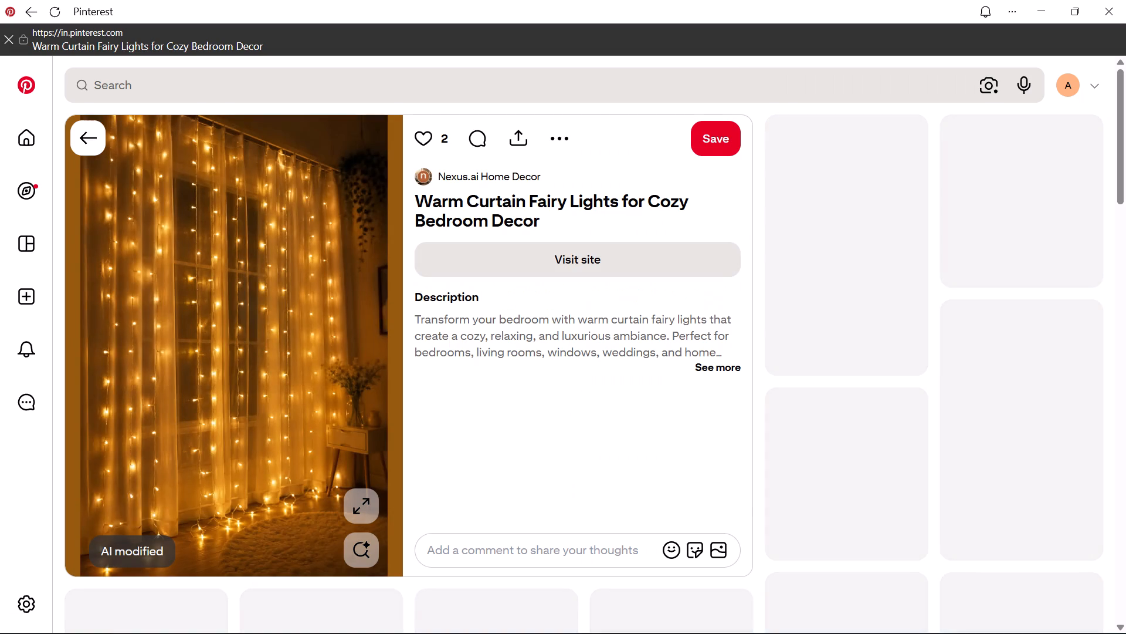
pyautogui.click(263, 407)
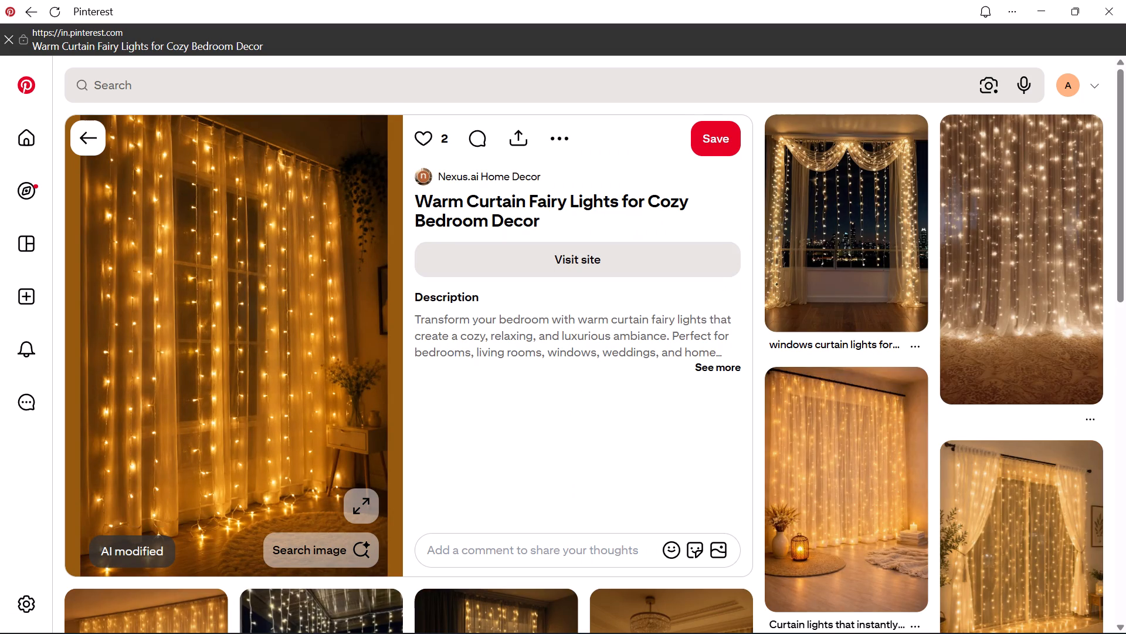
pyautogui.doubleClick(550, 149)
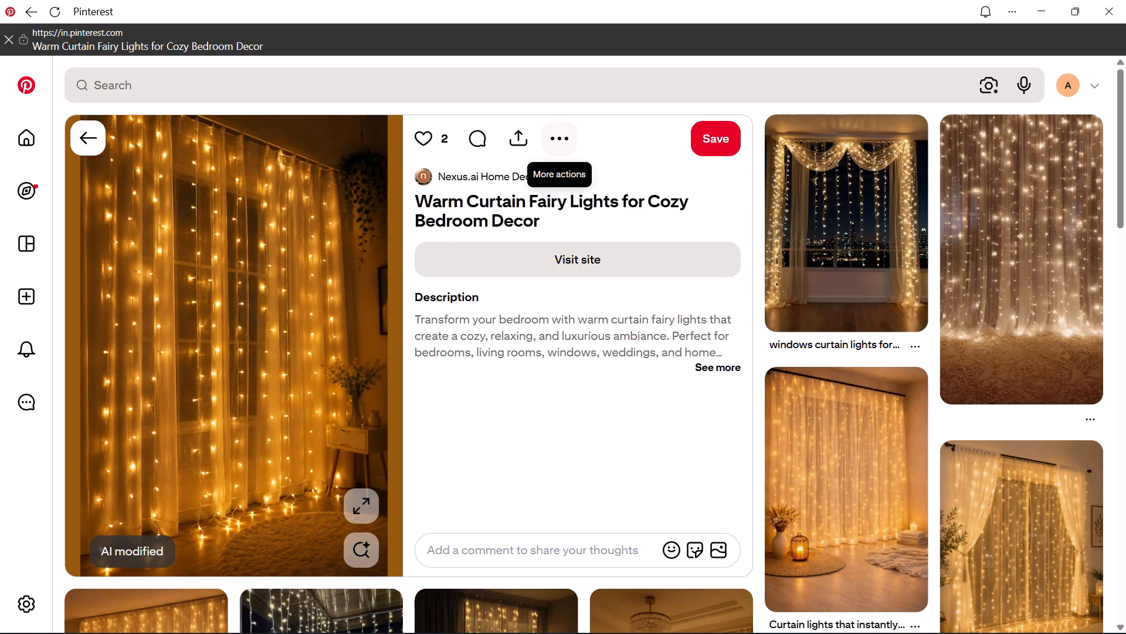
pyautogui.click(550, 149)
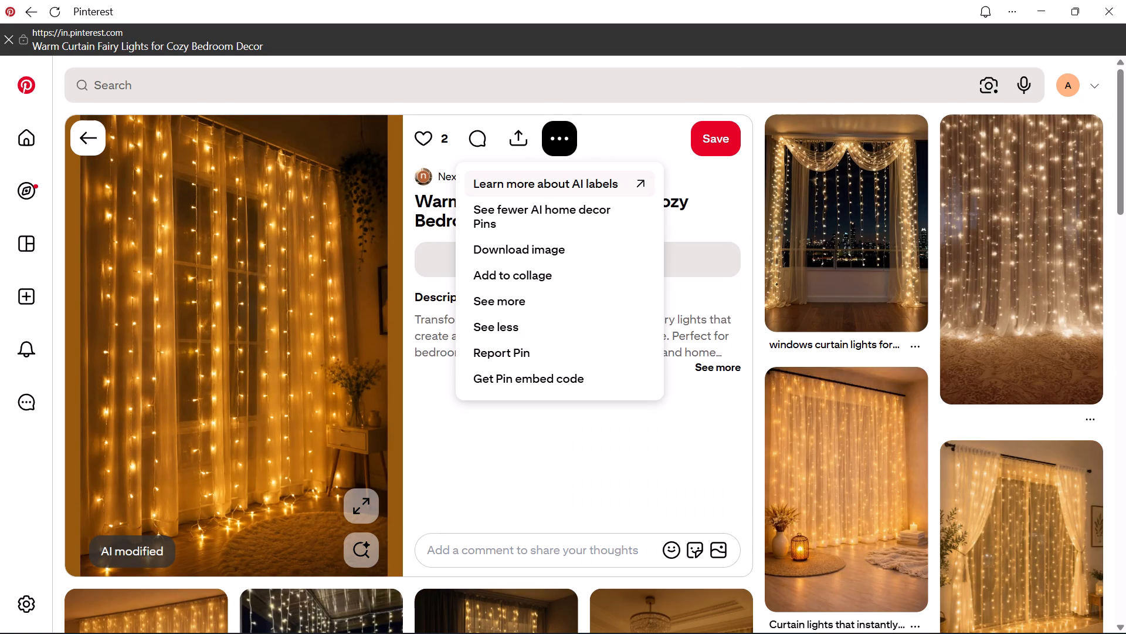
pyautogui.click(518, 244)
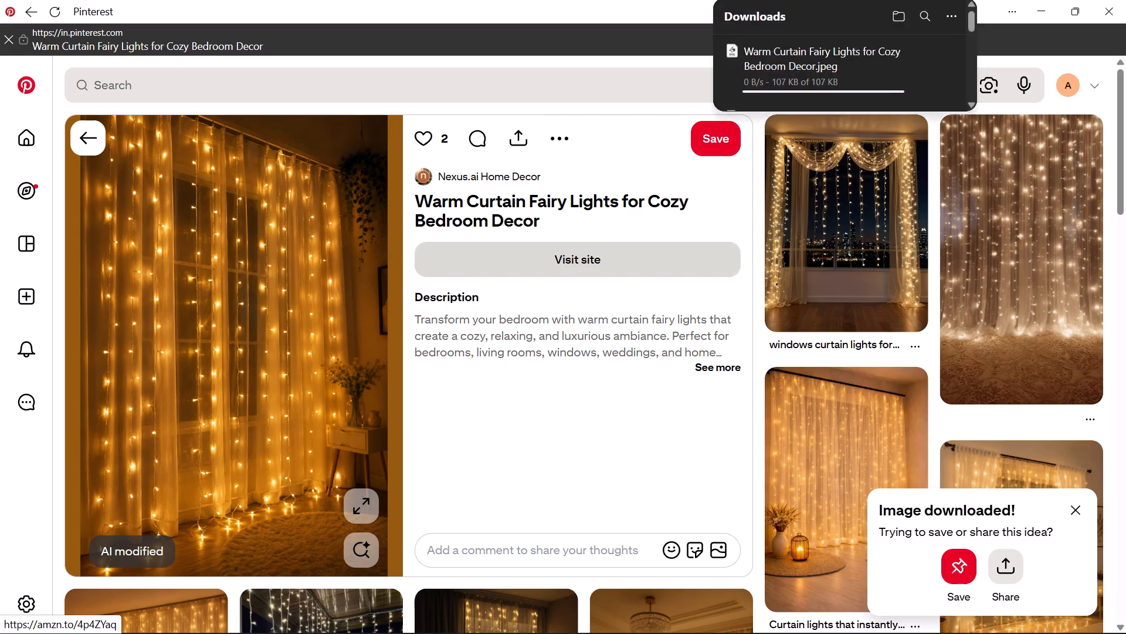
# Open the related pin showing white string lights hanging over a balcony at night.
pyautogui.scroll(-3, 447, 291)
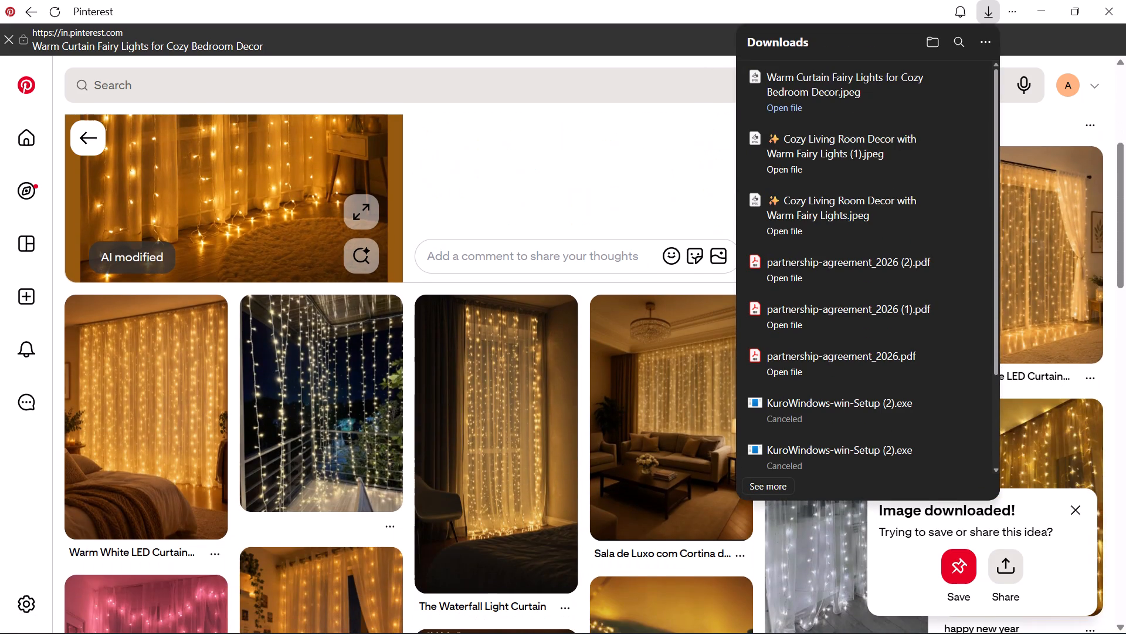
pyautogui.scroll(-1, 447, 291)
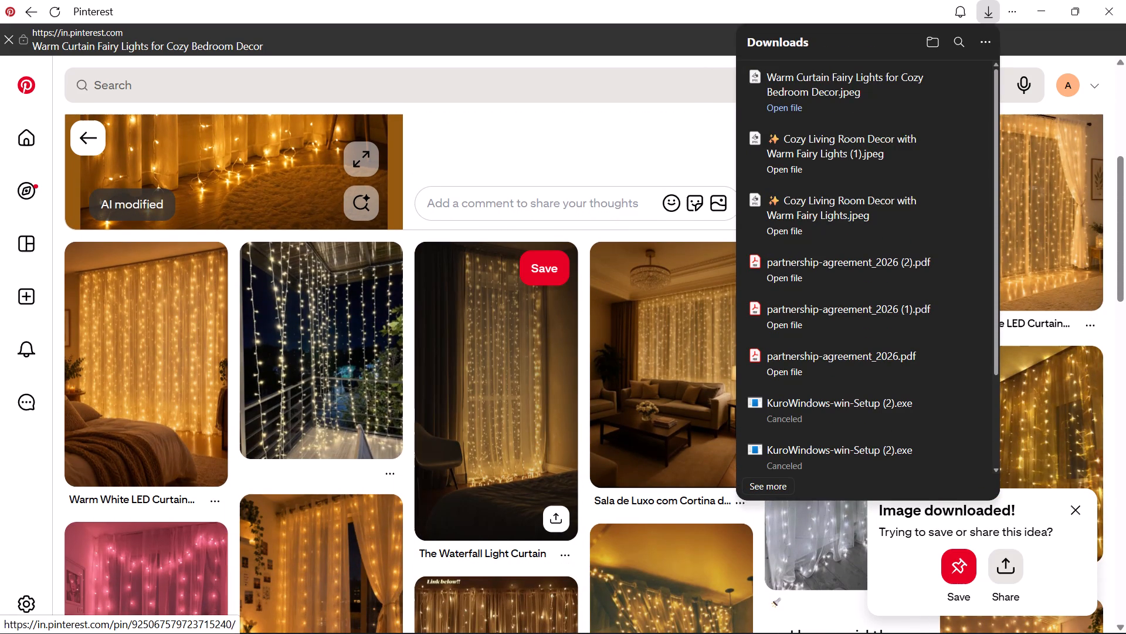
pyautogui.click(267, 351)
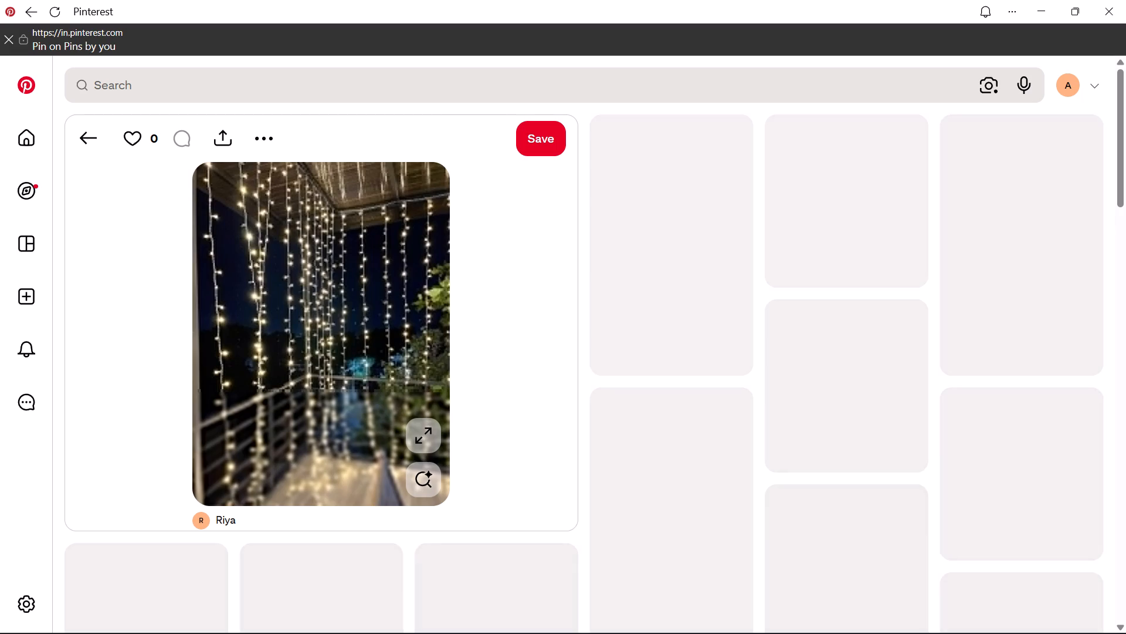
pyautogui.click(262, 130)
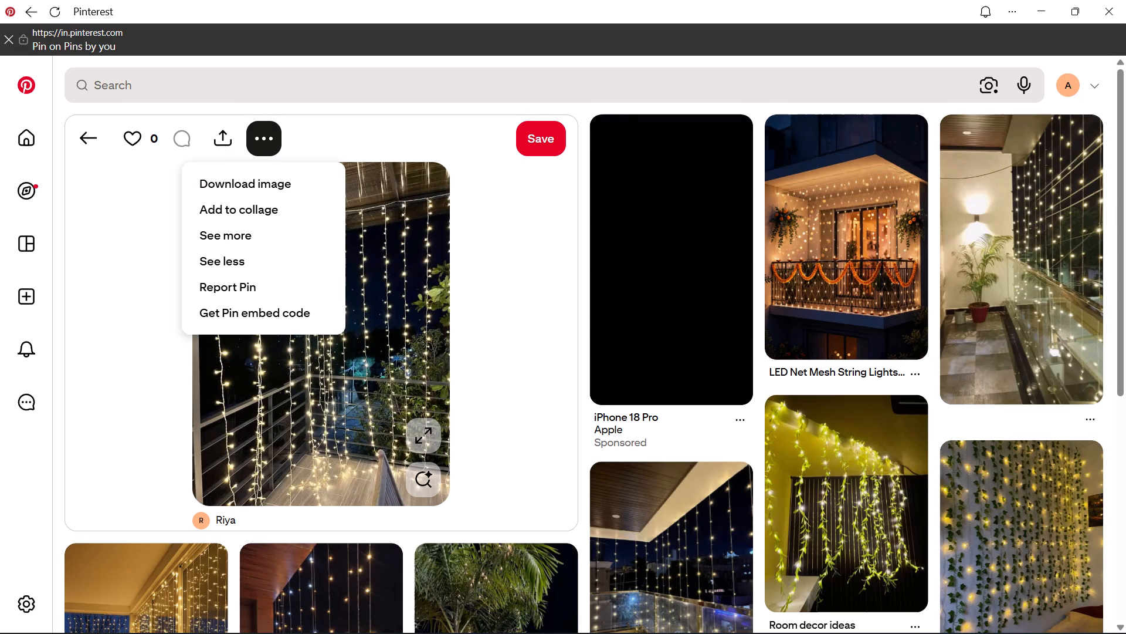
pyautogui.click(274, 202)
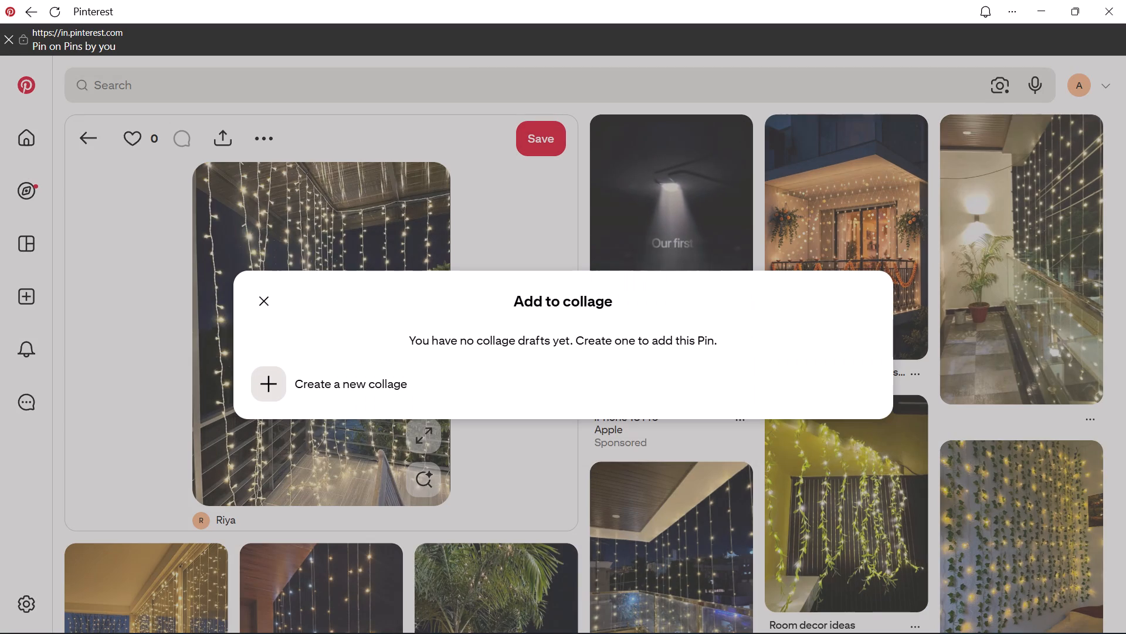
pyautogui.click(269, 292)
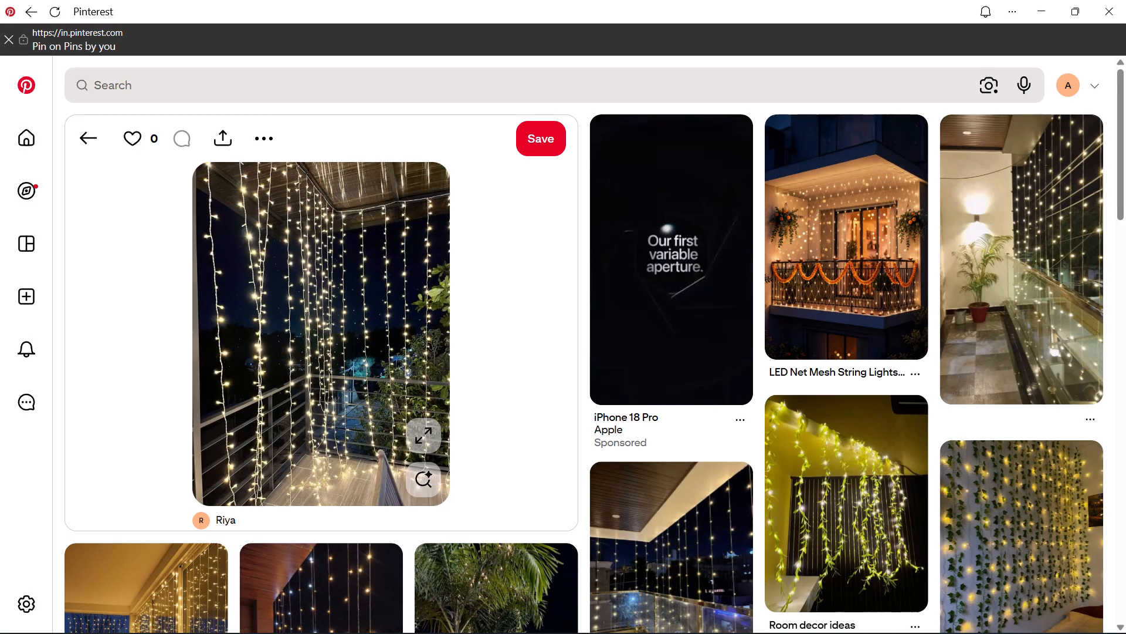
# Download the image of the balcony string lights pin.
pyautogui.click(270, 141)
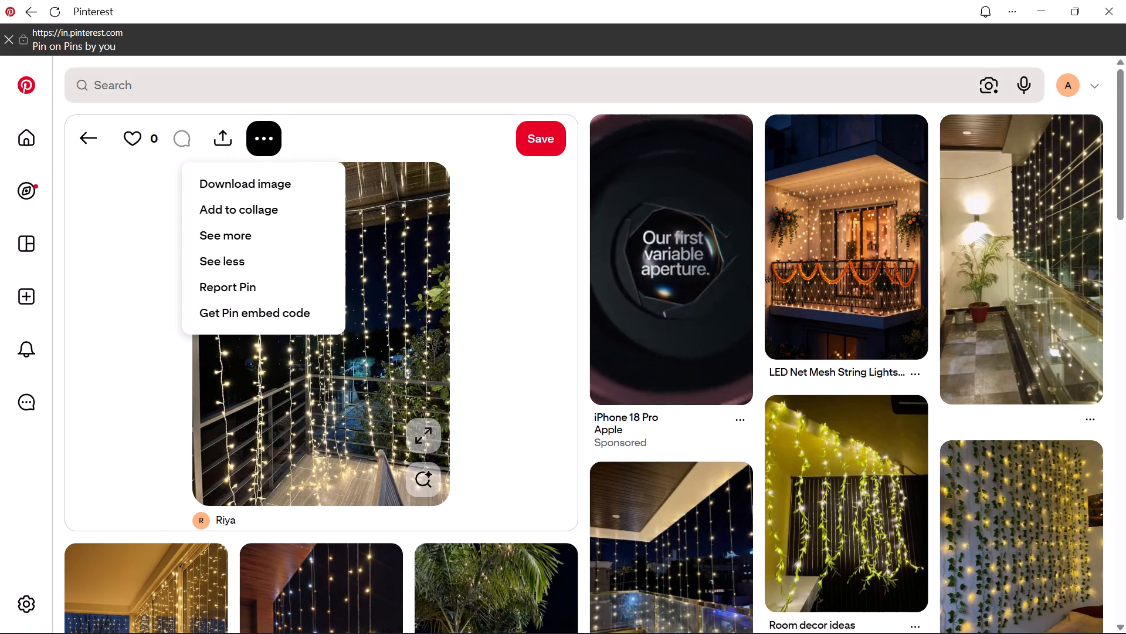
pyautogui.click(272, 183)
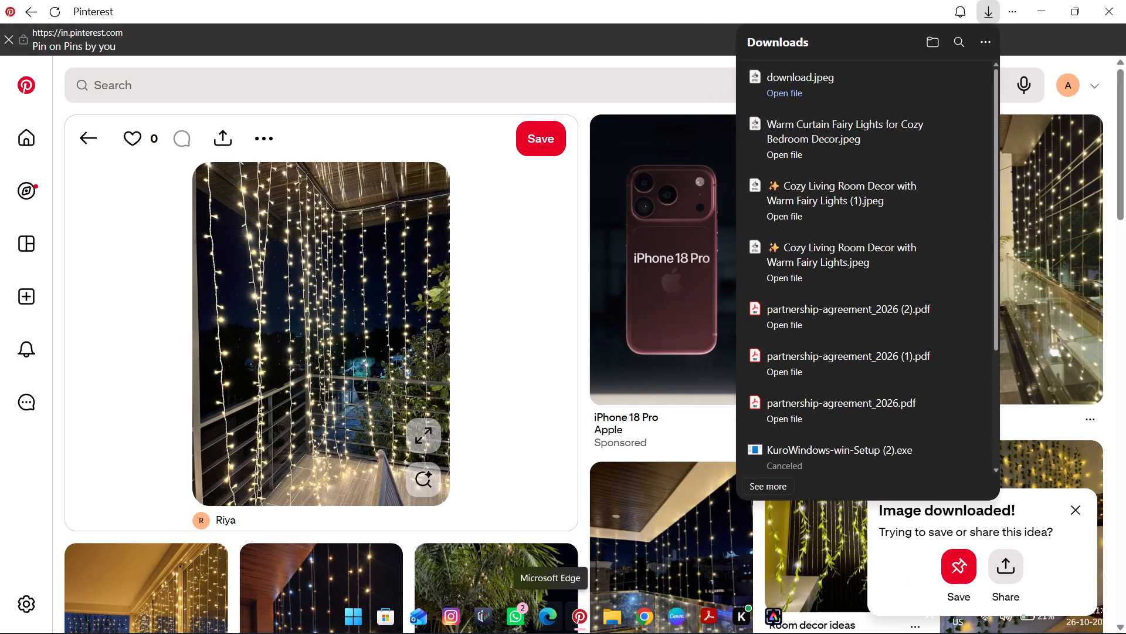
# Switch to Chrome, view the Special You product page for the previewed LED string lights, and close it.
pyautogui.click(640, 627)
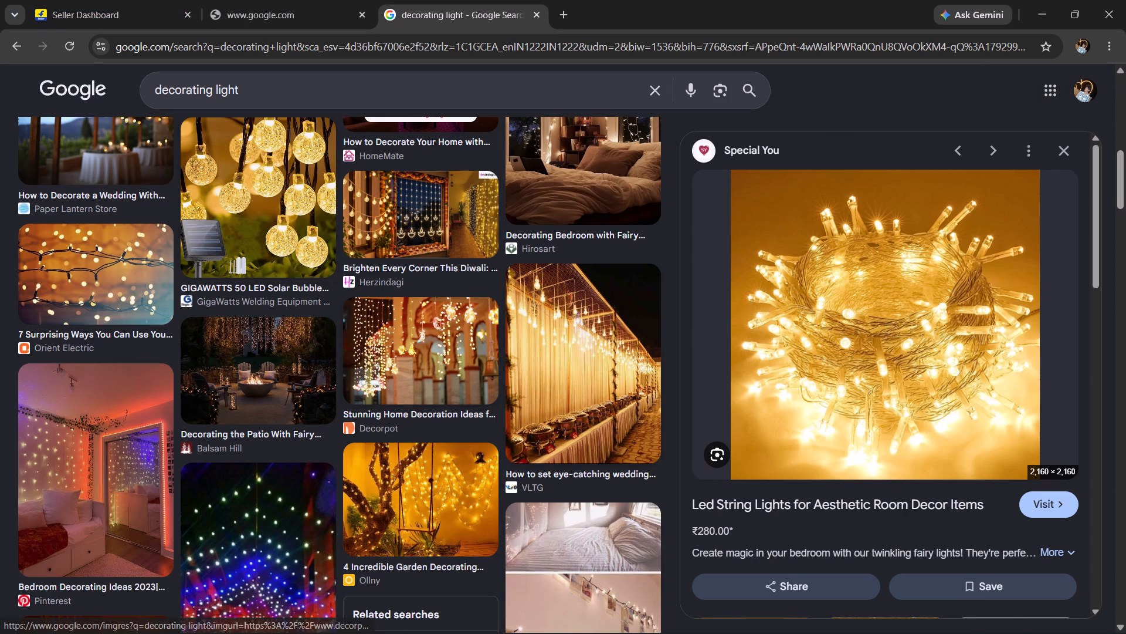
pyautogui.click(846, 359)
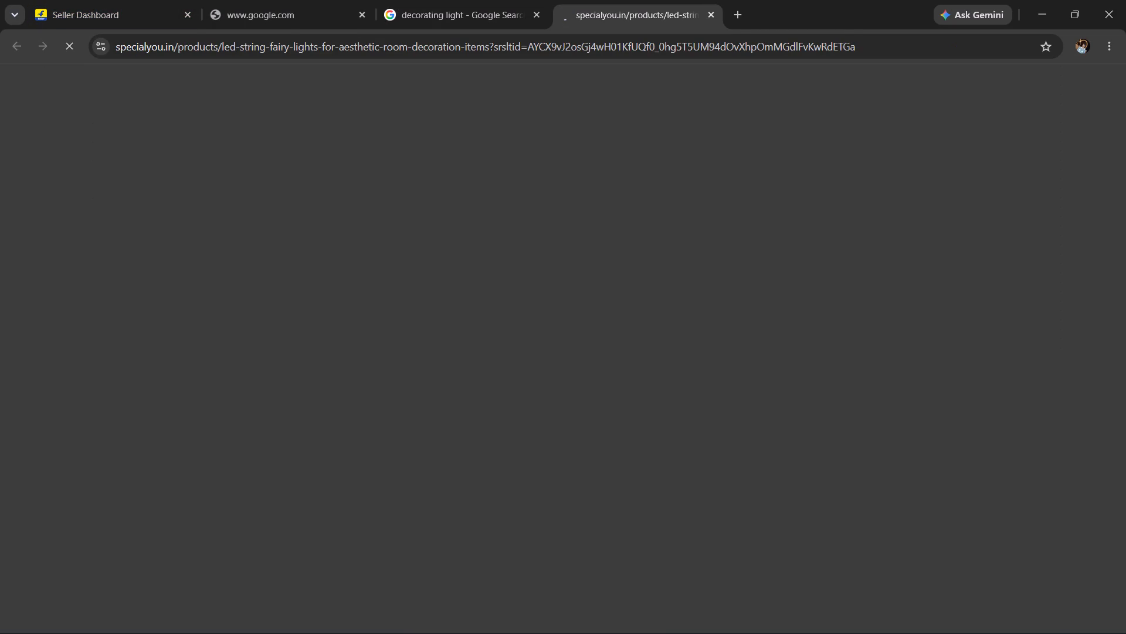
pyautogui.hscroll(-6, 671, 339)
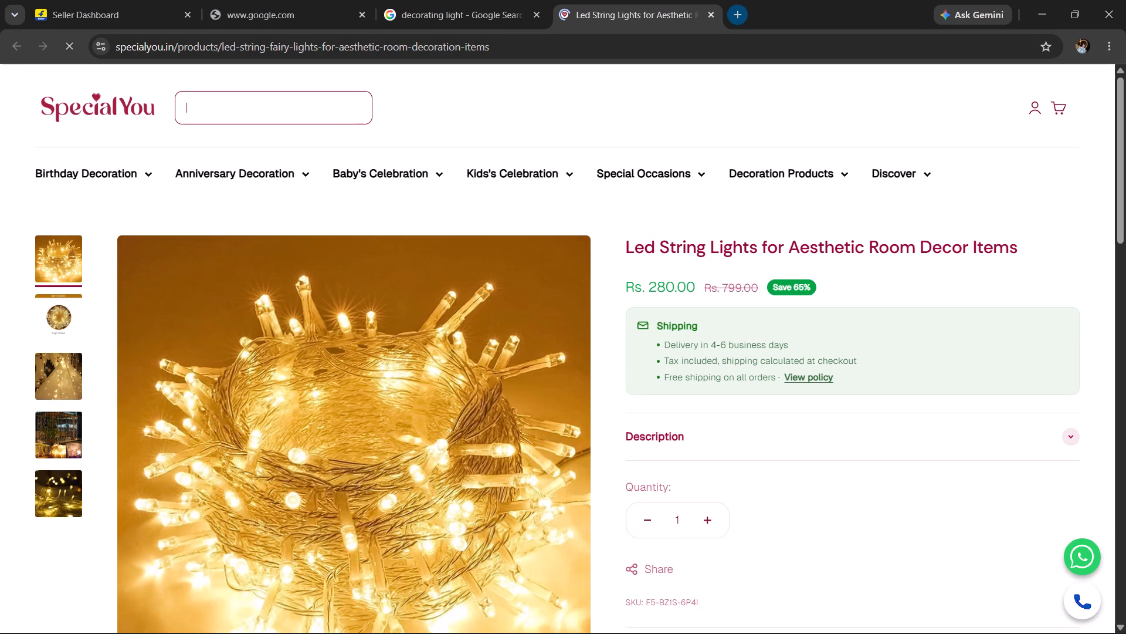
pyautogui.click(711, 17)
# Reopen the Special You page from the previewed LED string lights image, examine the product photo, and close the page.
pyautogui.scroll(-5, 623, 194)
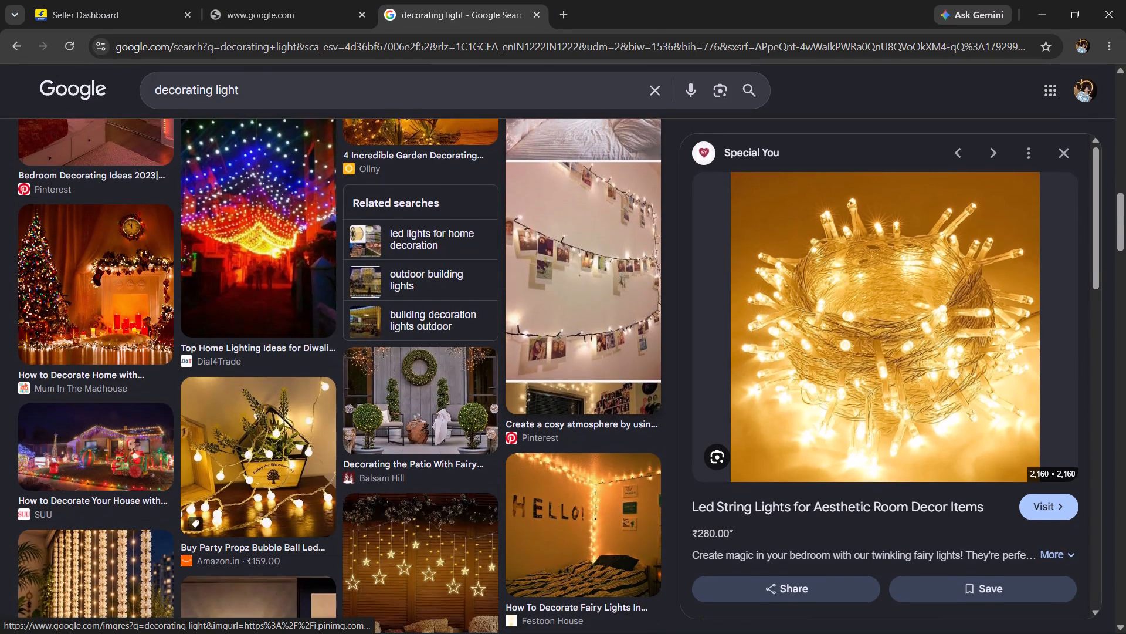
pyautogui.scroll(-1, 623, 194)
pyautogui.hscroll(1, 646, 123)
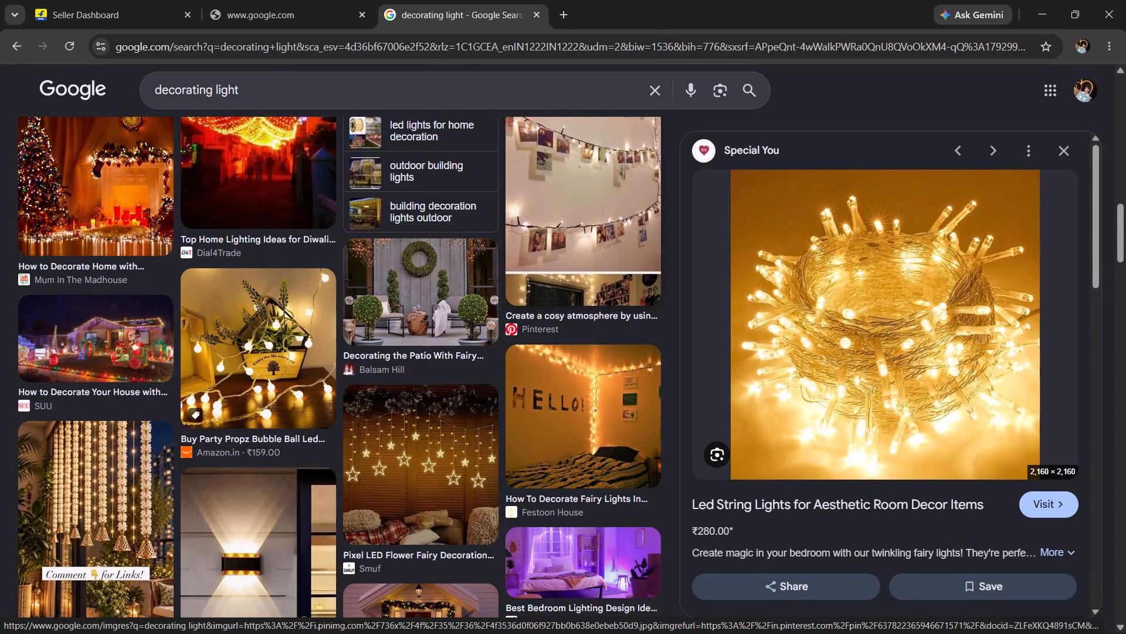
pyautogui.hscroll(1, 646, 123)
pyautogui.rightClick(779, 269)
pyautogui.rightClick(779, 269)
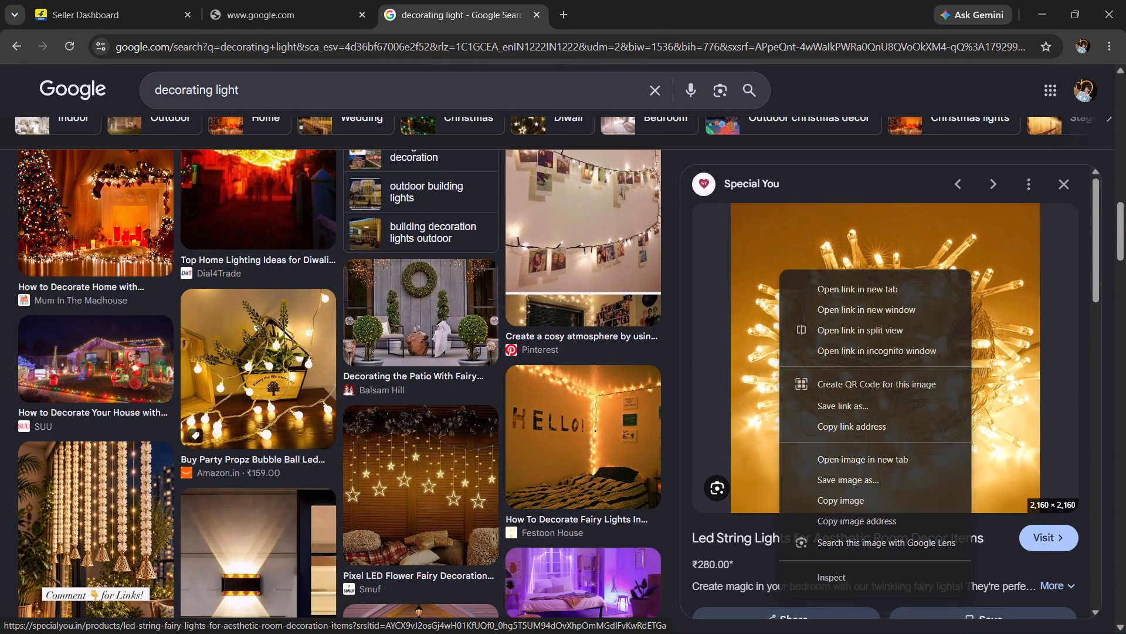
pyautogui.click(733, 268)
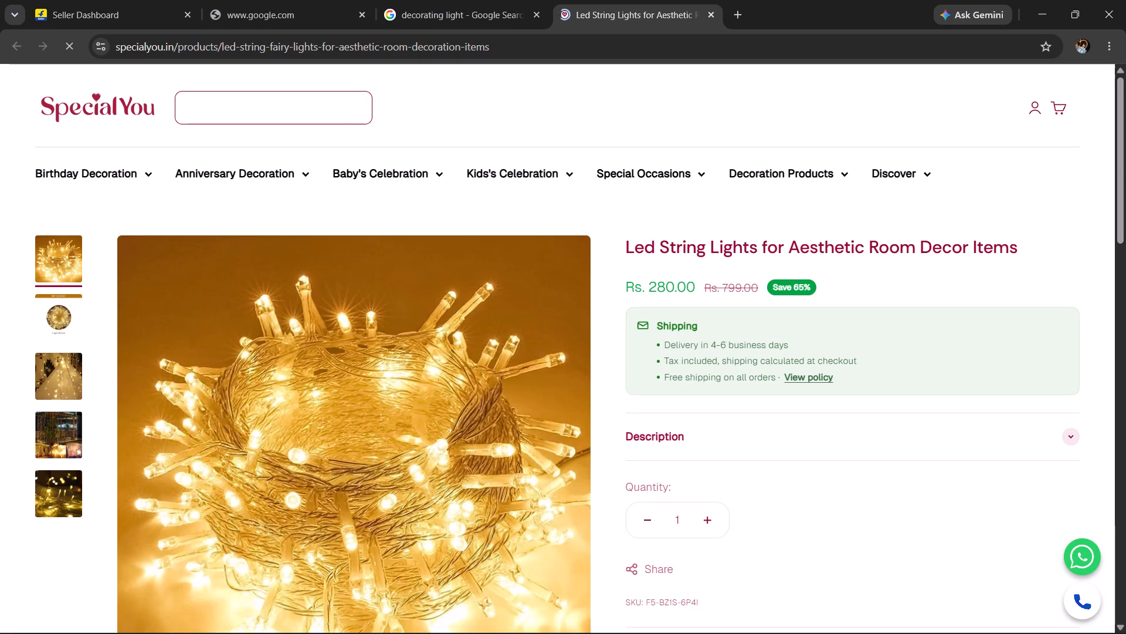
pyautogui.scroll(-1, 614, 215)
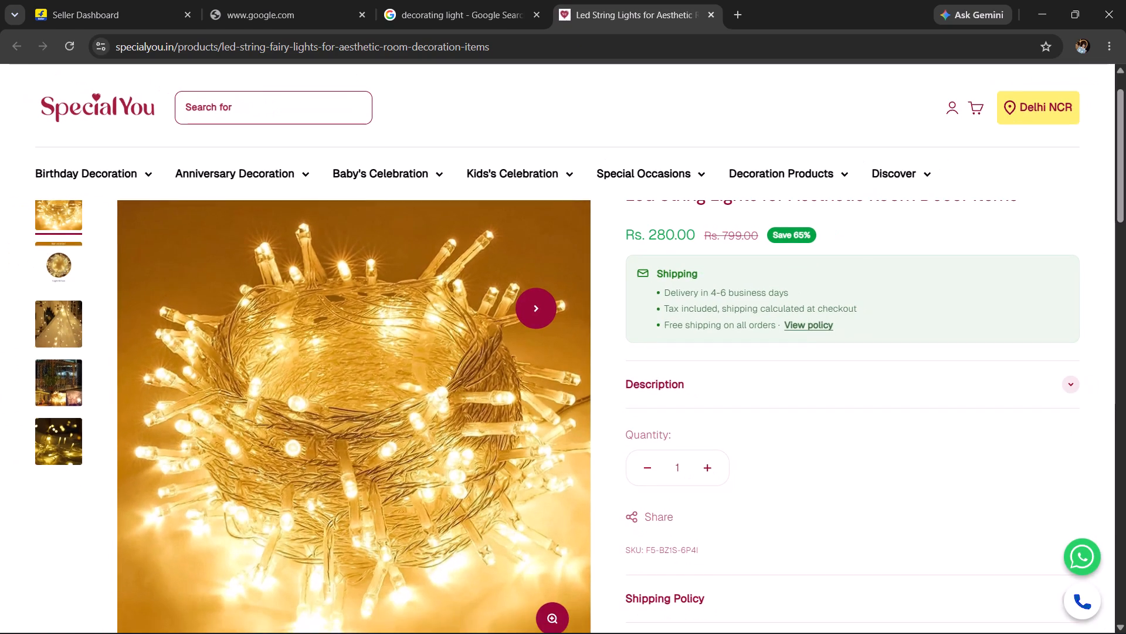
pyautogui.click(609, 319)
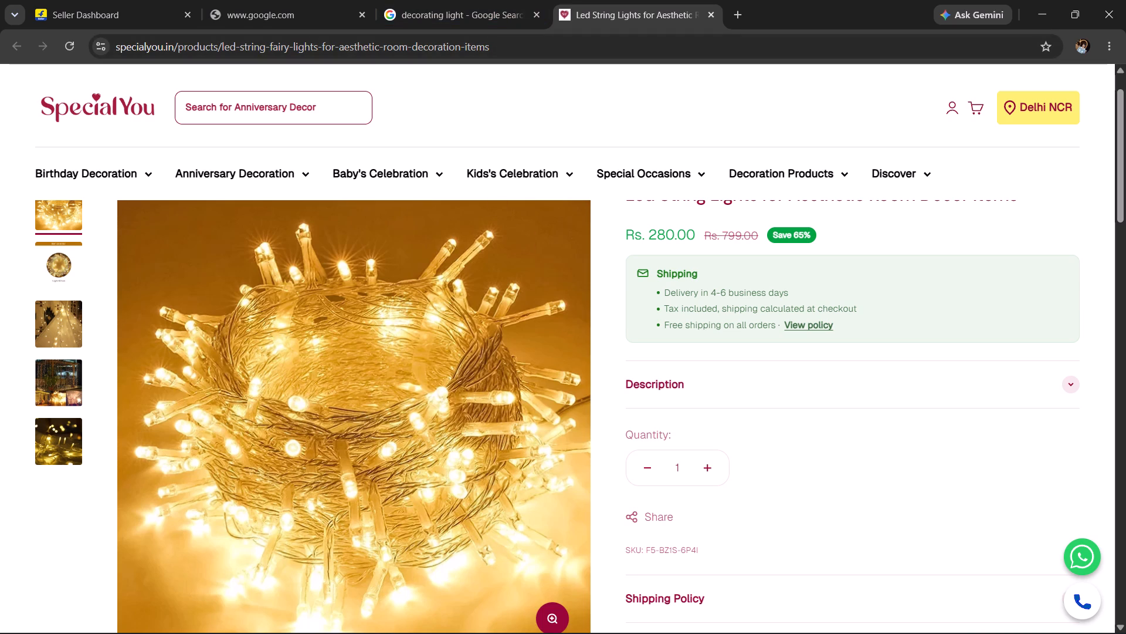
pyautogui.click(708, 16)
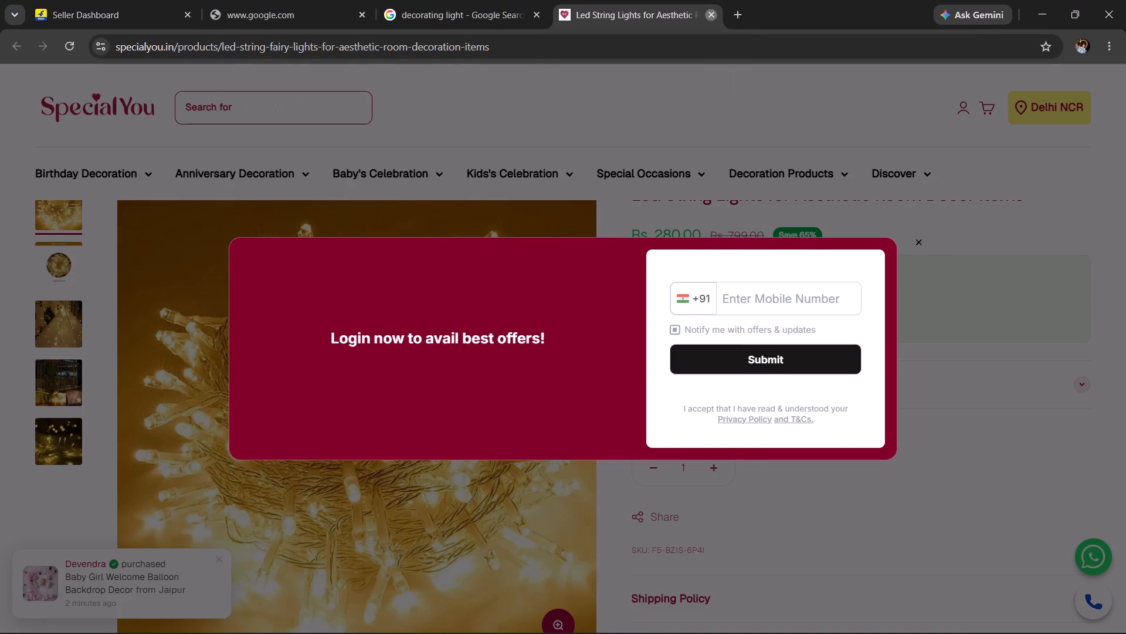
# Browse the decorating light image results and open the preview of Amazon.in's LITRAJ 50 Meter String Fairy Lights.
pyautogui.scroll(-3, 579, 361)
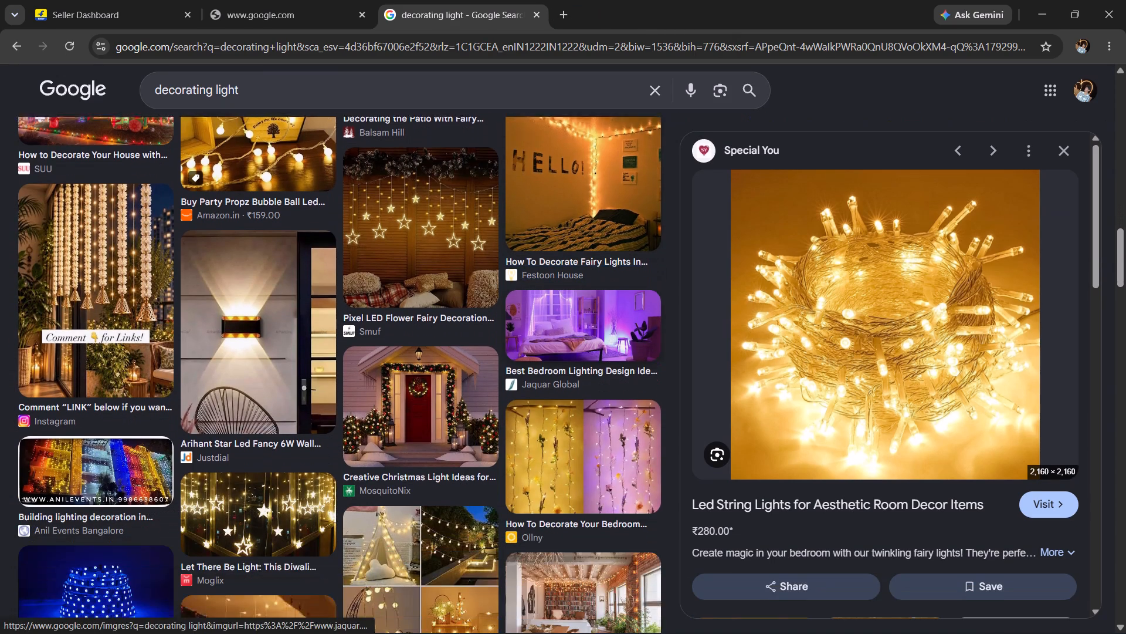
pyautogui.scroll(-5, 579, 361)
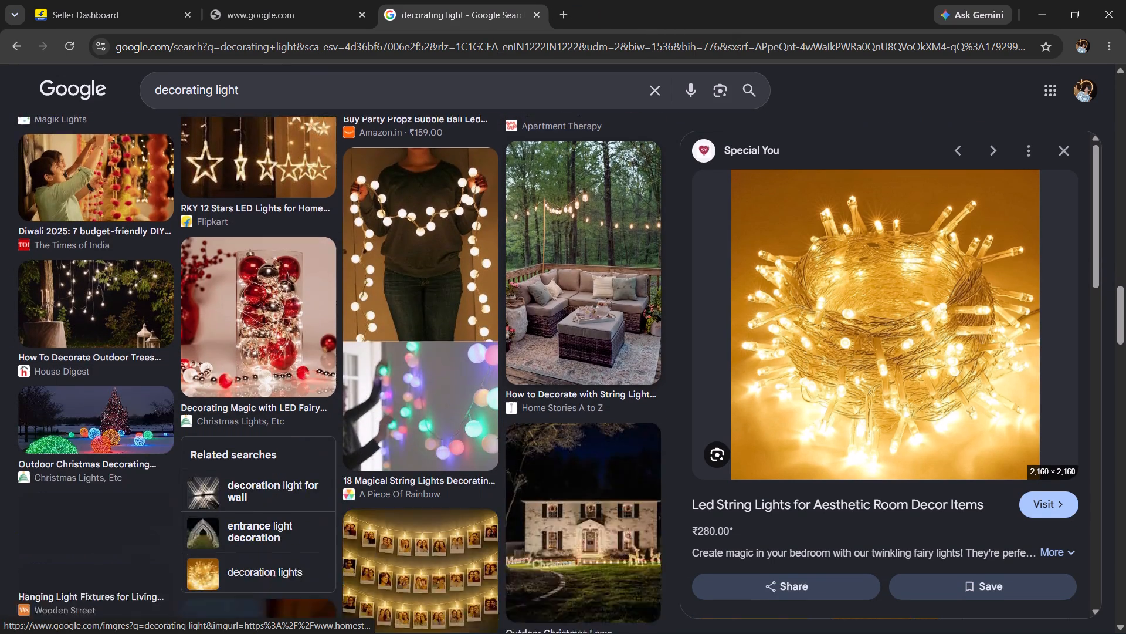
pyautogui.scroll(-3, 579, 361)
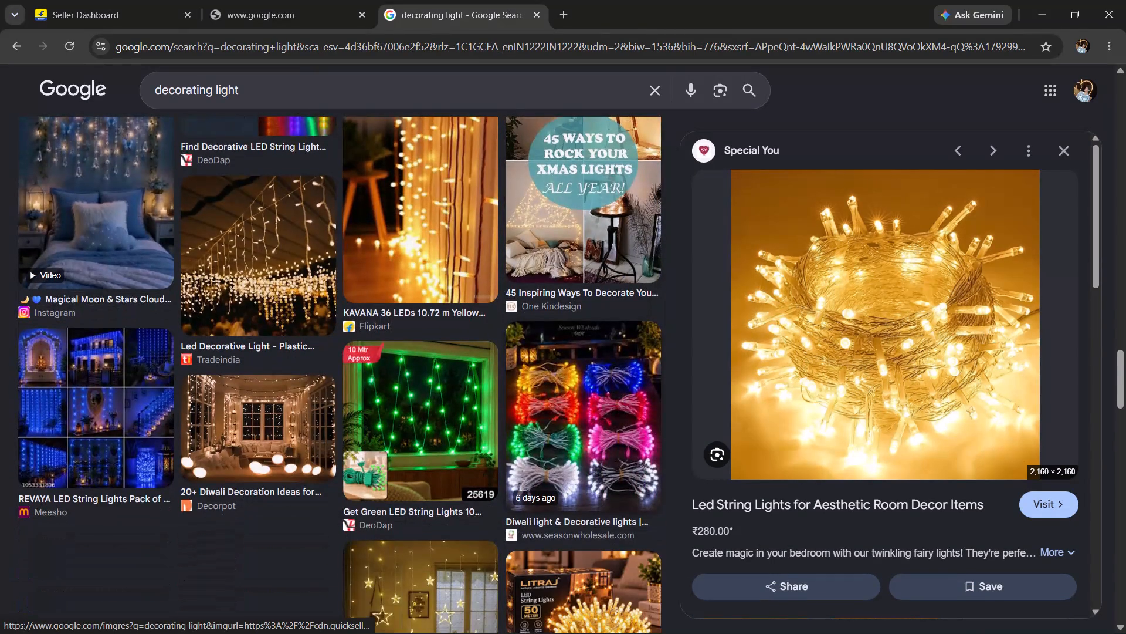
pyautogui.scroll(-3, 579, 361)
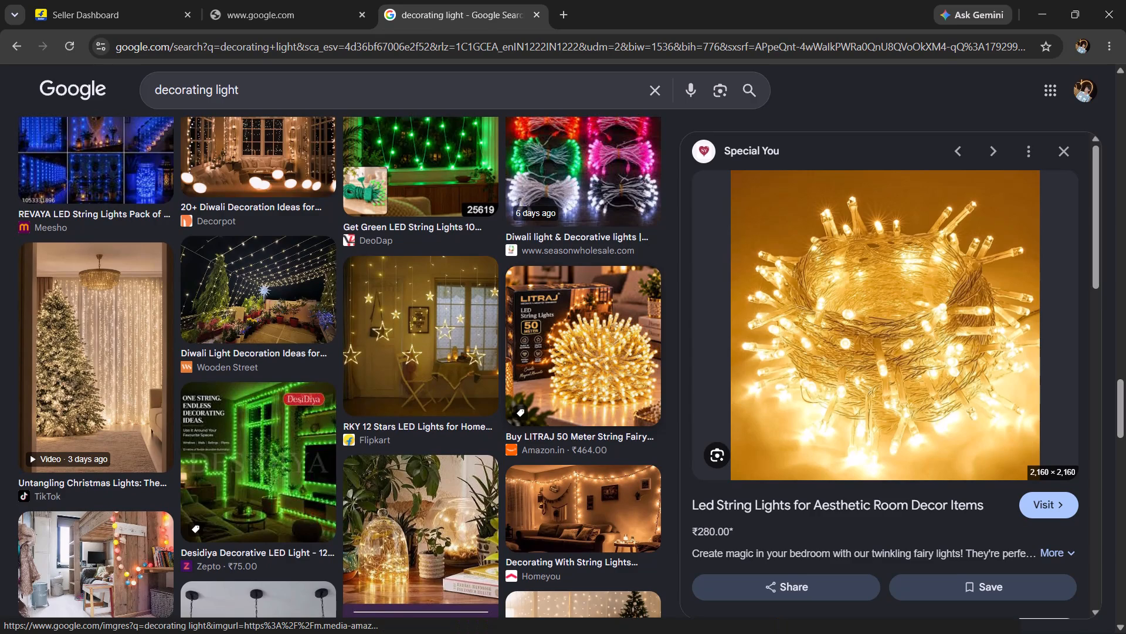
pyautogui.scroll(-1, 579, 361)
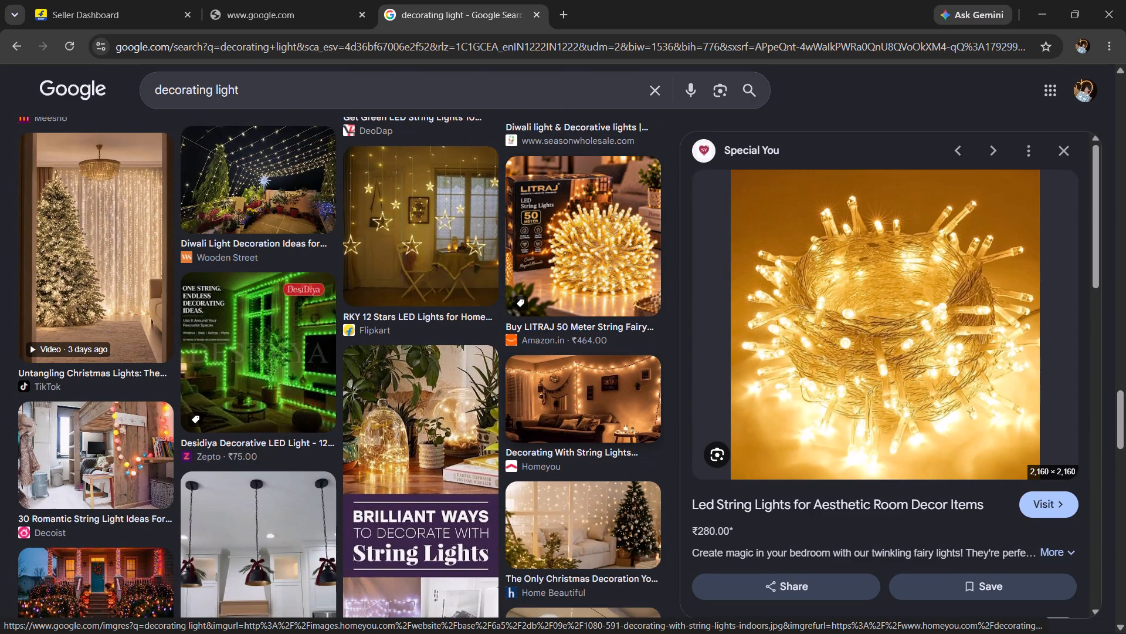
pyautogui.scroll(-2, 579, 361)
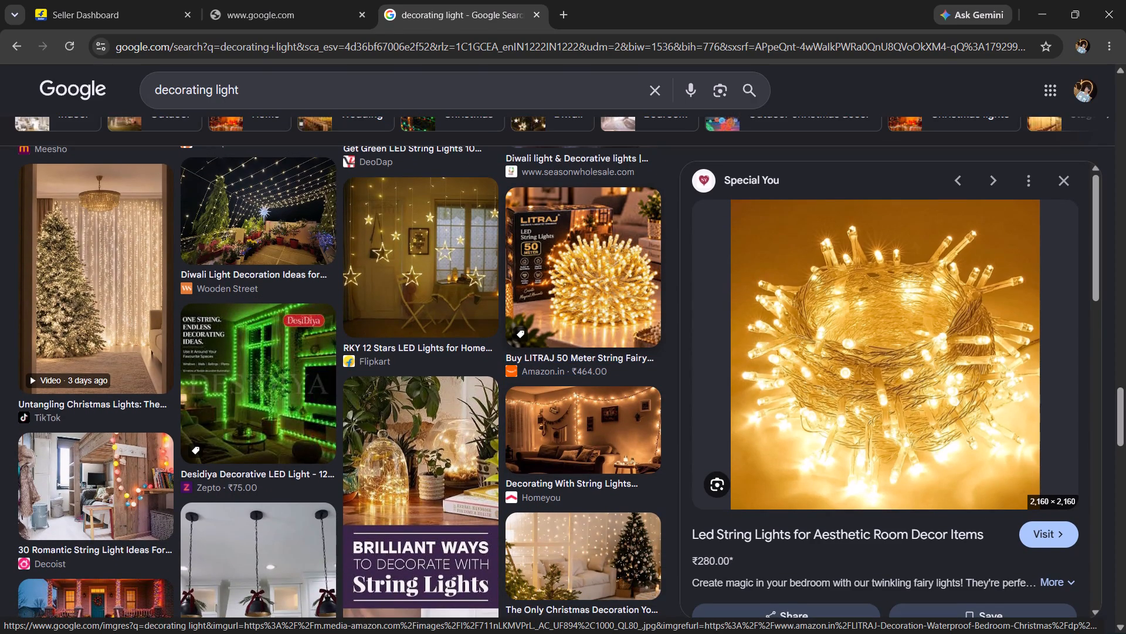
pyautogui.click(589, 289)
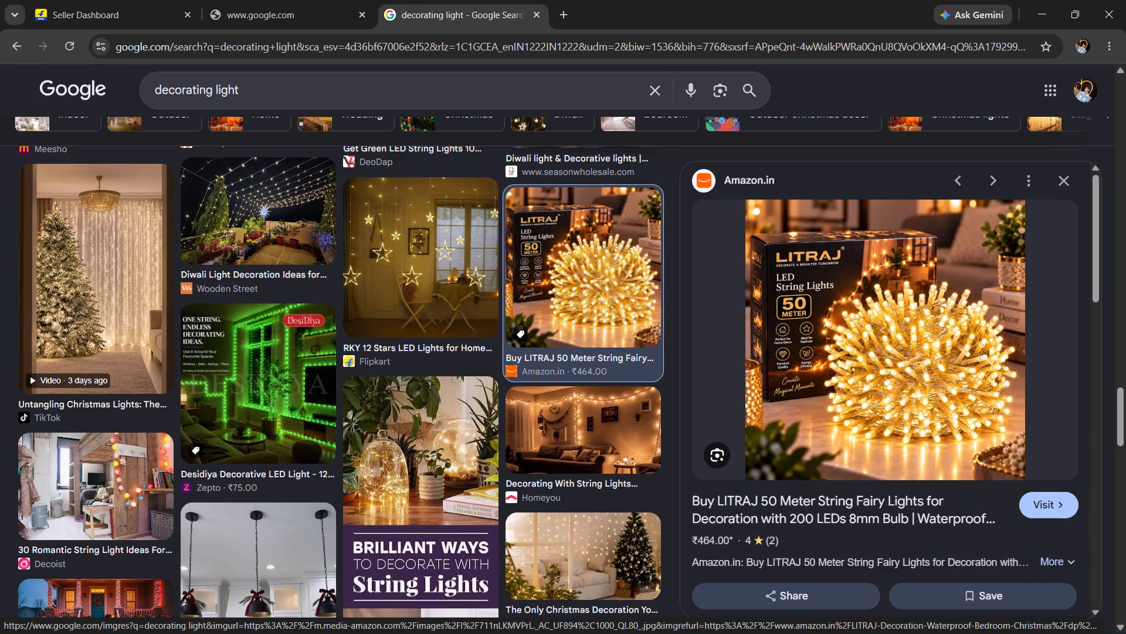
# Capture the enlarged LITRAJ string lights picture as a selection screenshot with Adobe Express Photos.
pyautogui.press('Print')
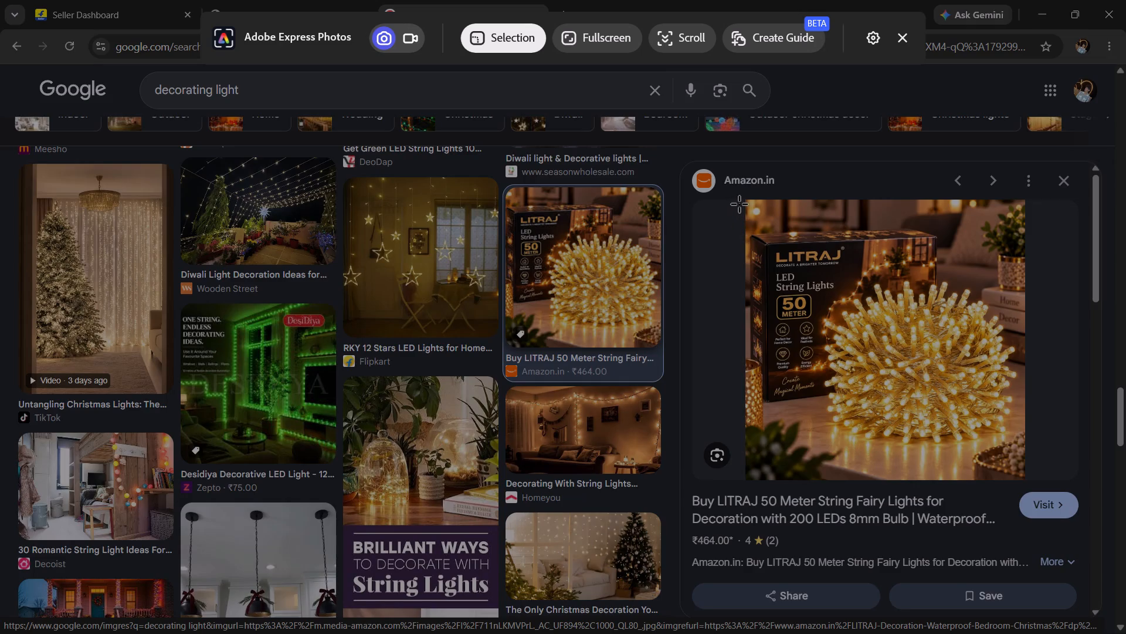
pyautogui.moveTo(749, 202); pyautogui.dragTo(924, 382)
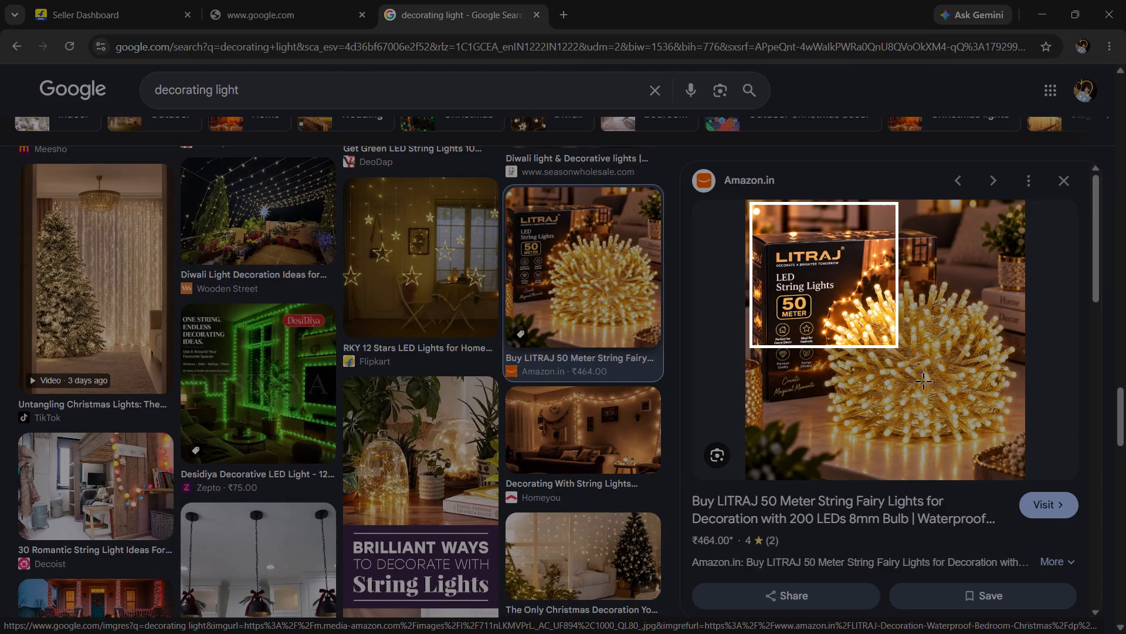
pyautogui.moveTo(924, 382); pyautogui.dragTo(1009, 463)
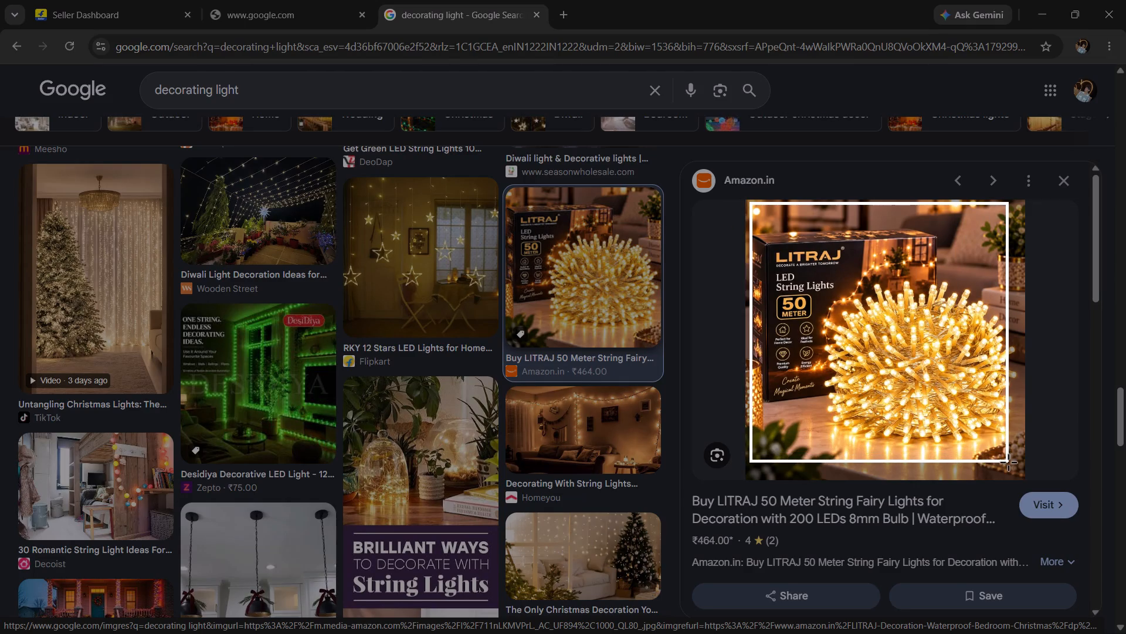
pyautogui.moveTo(1009, 463); pyautogui.dragTo(1027, 473)
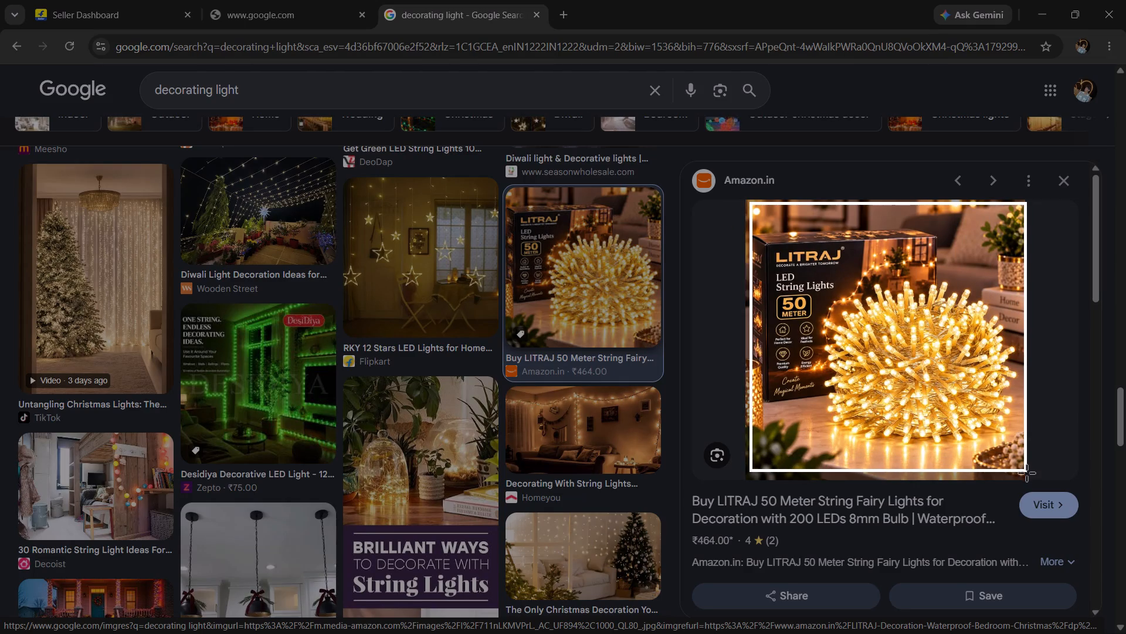
pyautogui.moveTo(1027, 473); pyautogui.dragTo(1026, 475)
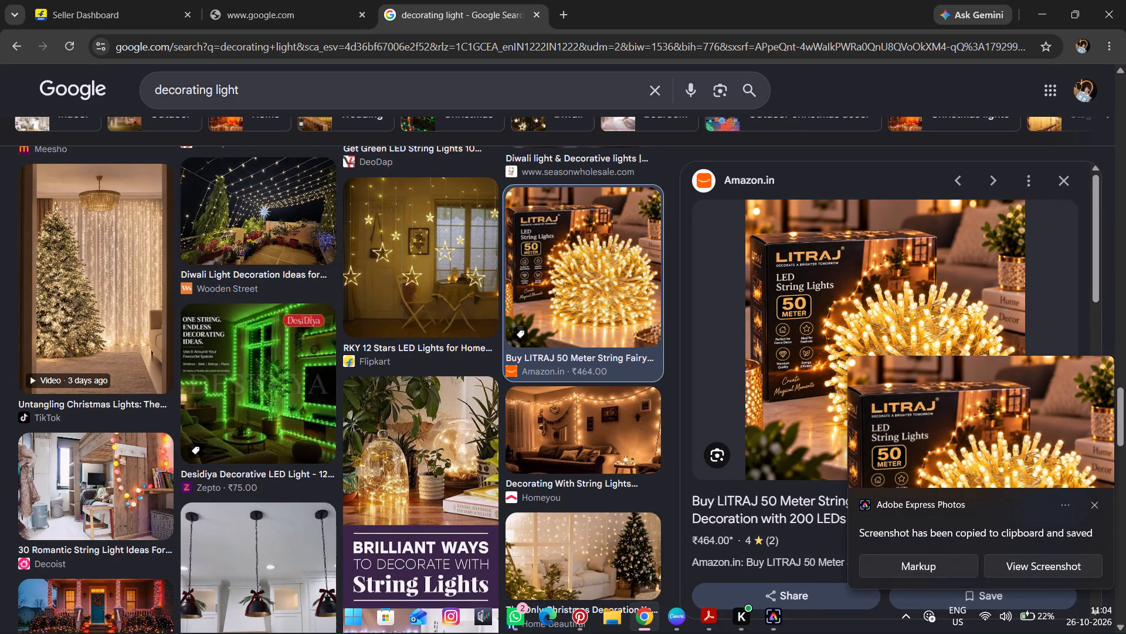
# Switch to the Flipkart Seller Hub listings page and show only the Shopsy listings.
pyautogui.click(83, 14)
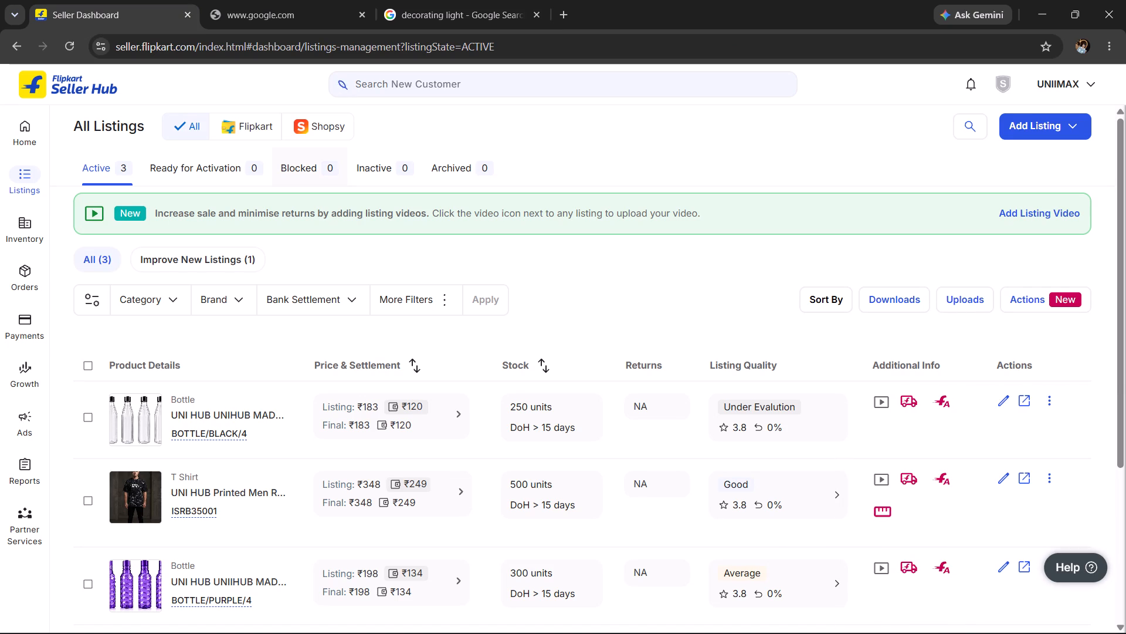
pyautogui.moveTo(323, 140); pyautogui.dragTo(330, 136)
pyautogui.click(330, 136)
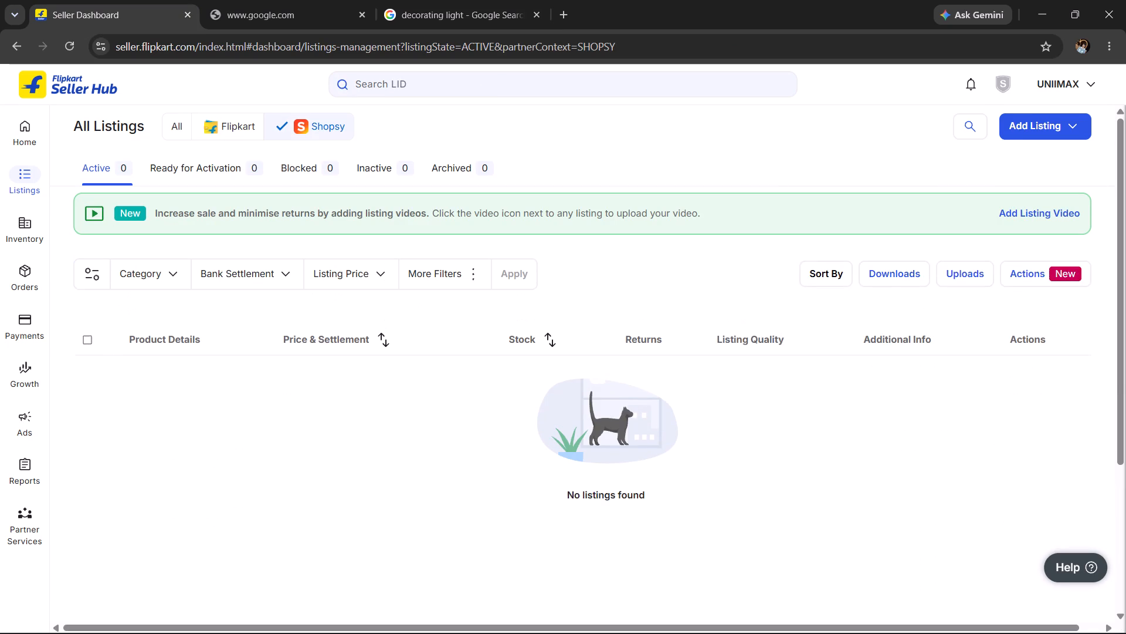
# Start adding a single listing and dismiss the "Learn To Do Single Listing" tutorial.
pyautogui.click(1037, 133)
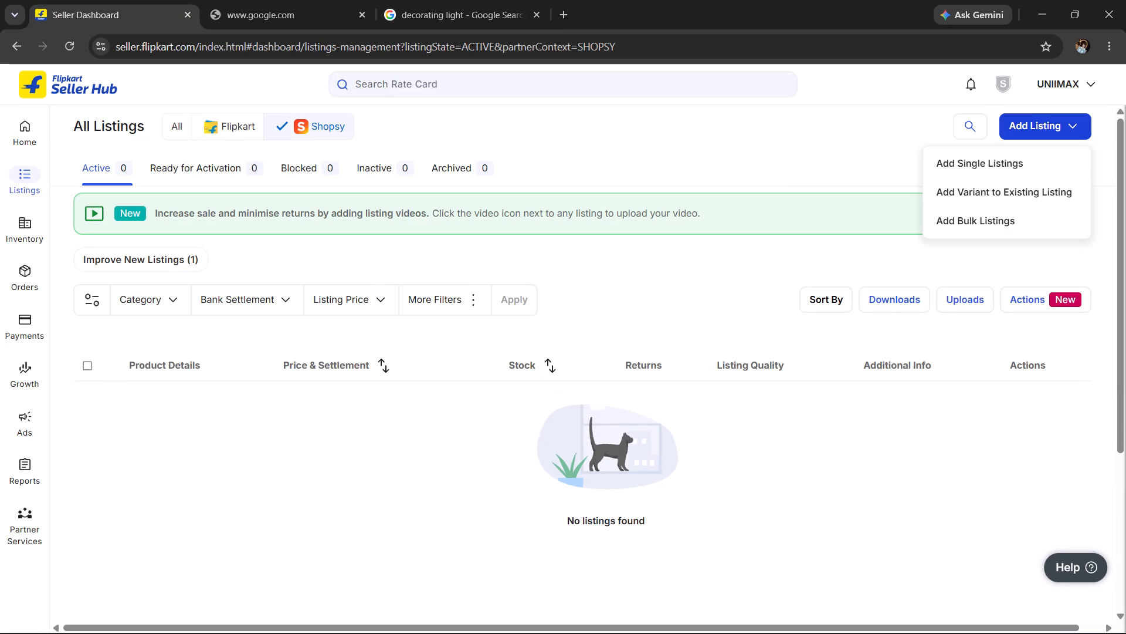
pyautogui.click(996, 168)
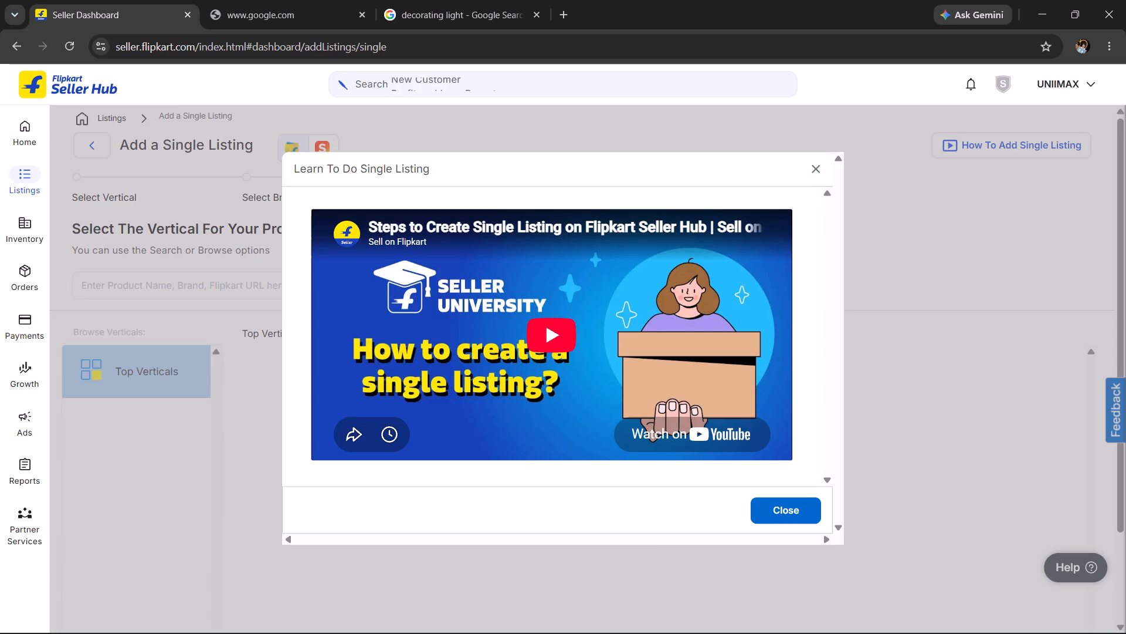
pyautogui.click(821, 166)
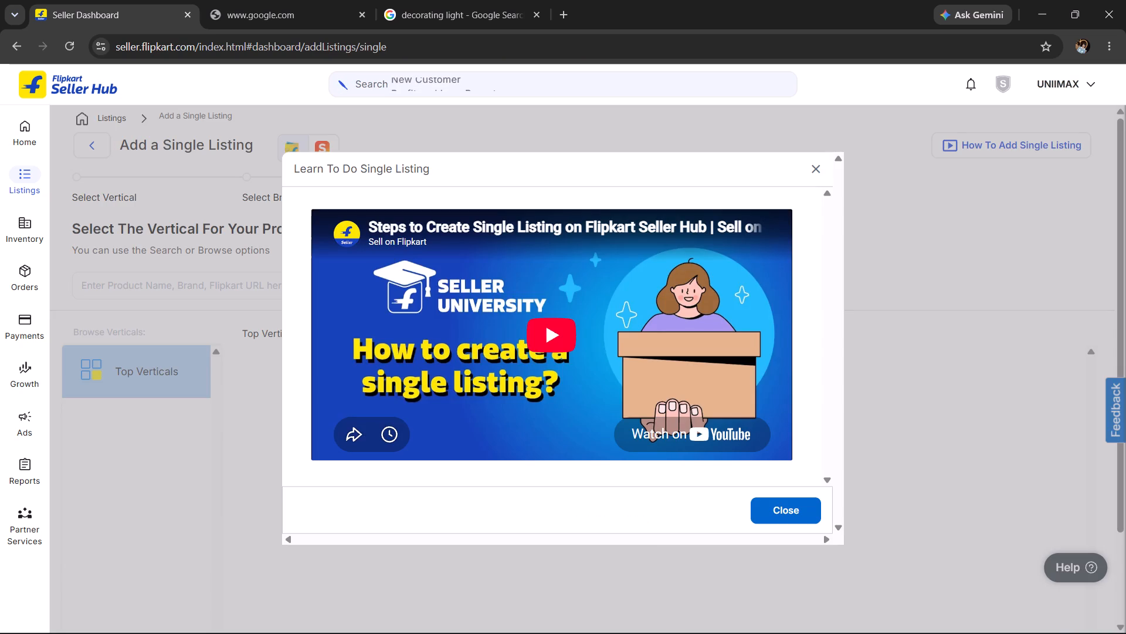
# Dismiss the "Learn To Do Single Listing" tutorial.
pyautogui.click(817, 167)
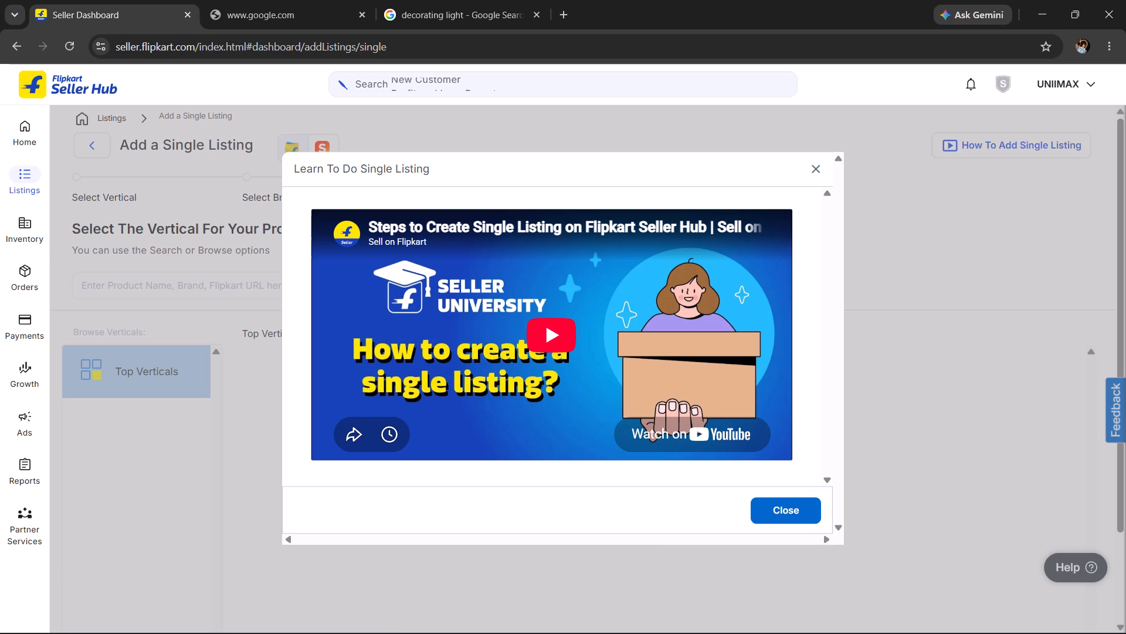
pyautogui.click(817, 167)
pyautogui.click(817, 167)
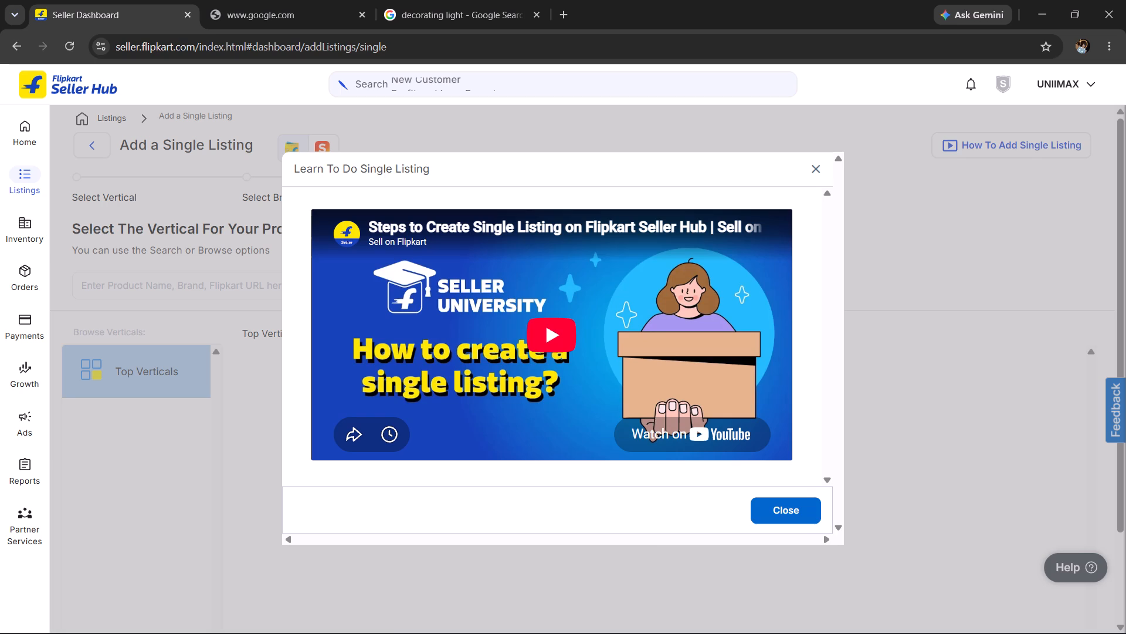
pyautogui.click(818, 167)
pyautogui.doubleClick(818, 167)
pyautogui.click(894, 176)
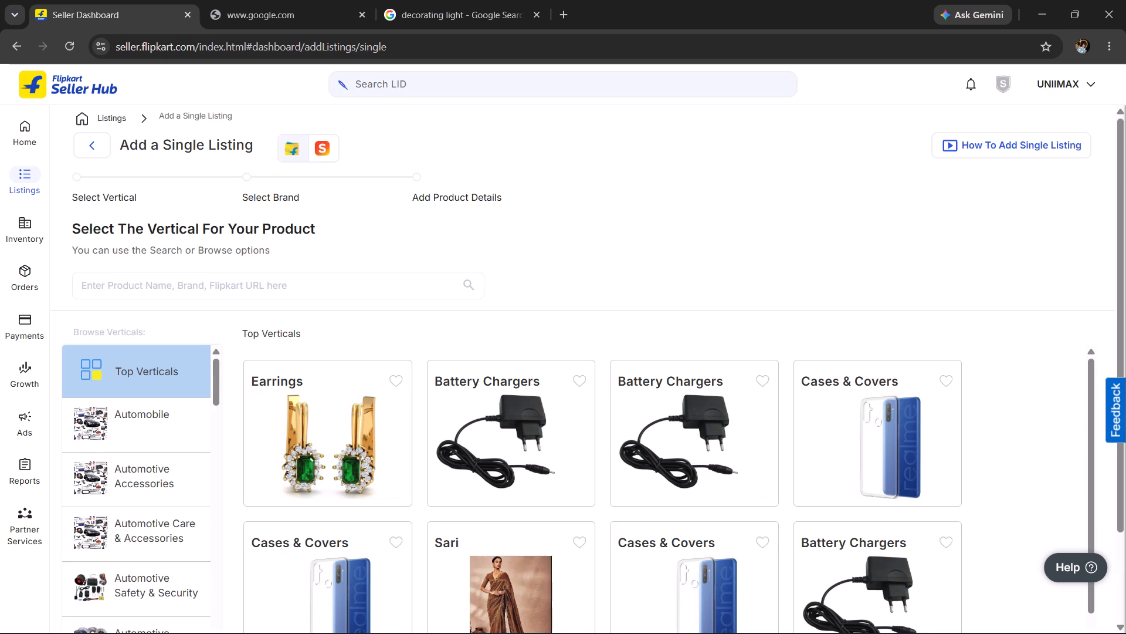
# Browse the product categories and examine the sub-categories of Home & Kitchen Accessories and Home & Kitchen Appliances.
pyautogui.scroll(-4, 154, 449)
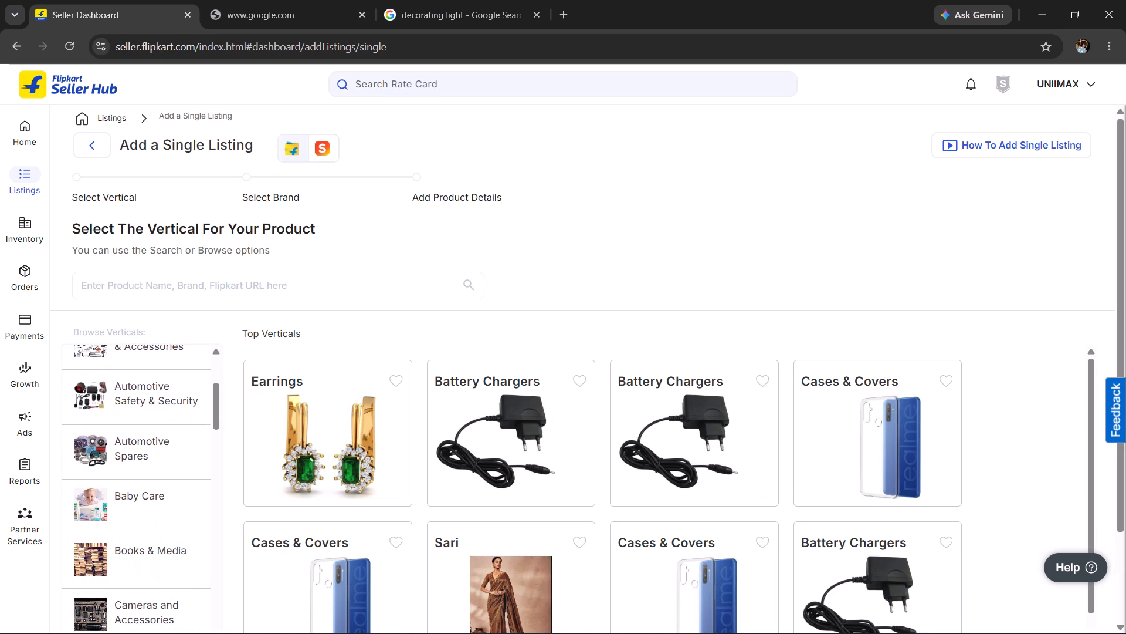
pyautogui.scroll(-4, 154, 449)
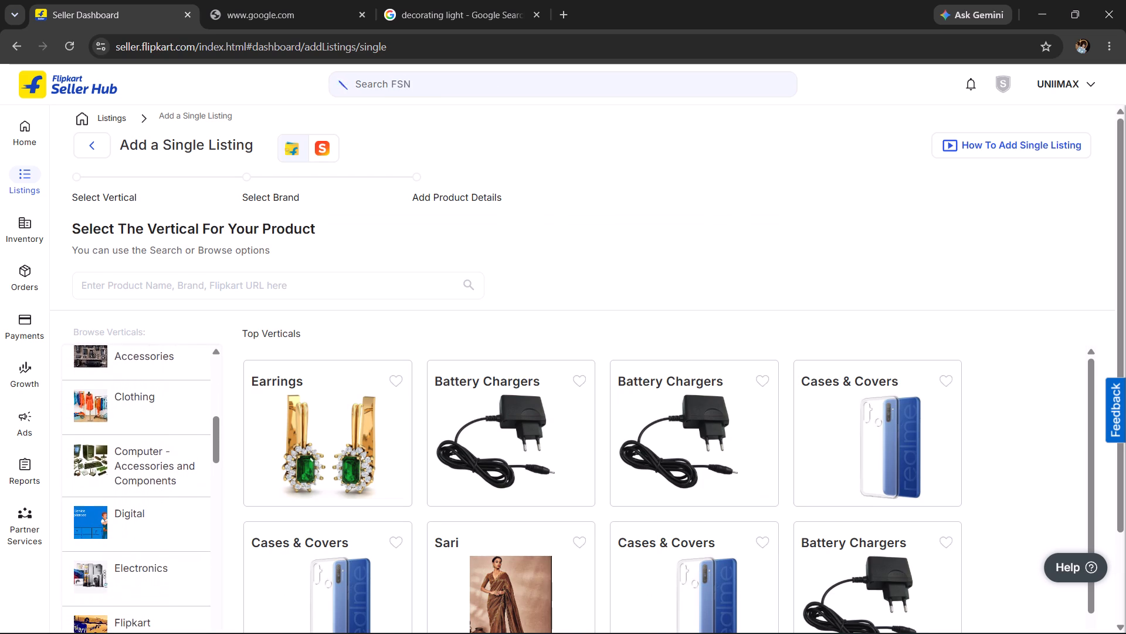
pyautogui.scroll(-1, 154, 449)
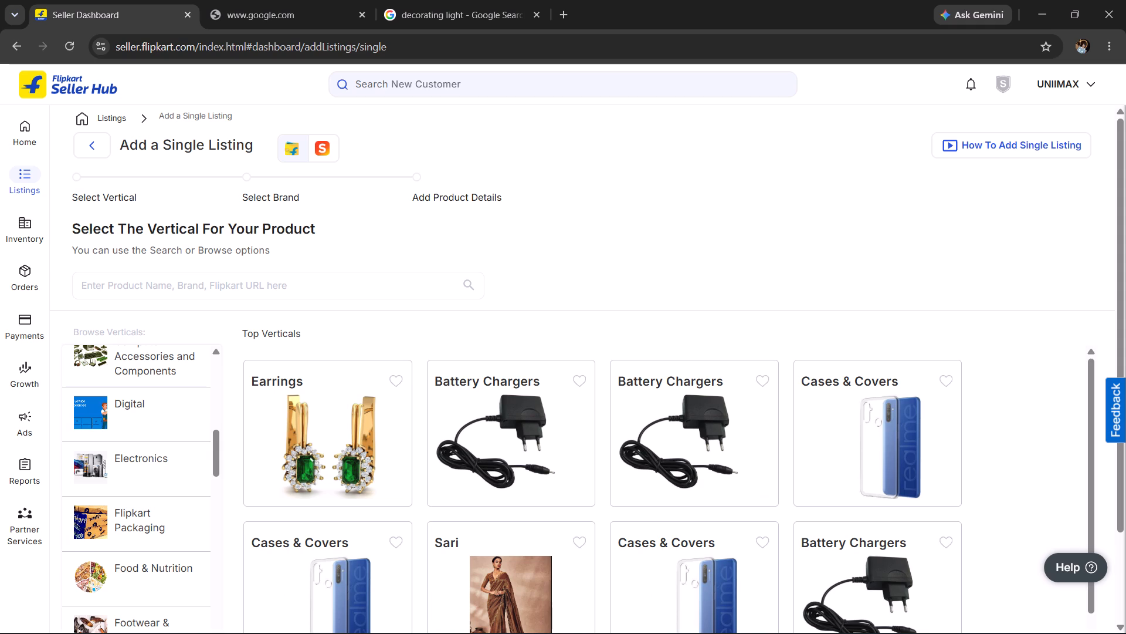
pyautogui.scroll(-4, 131, 511)
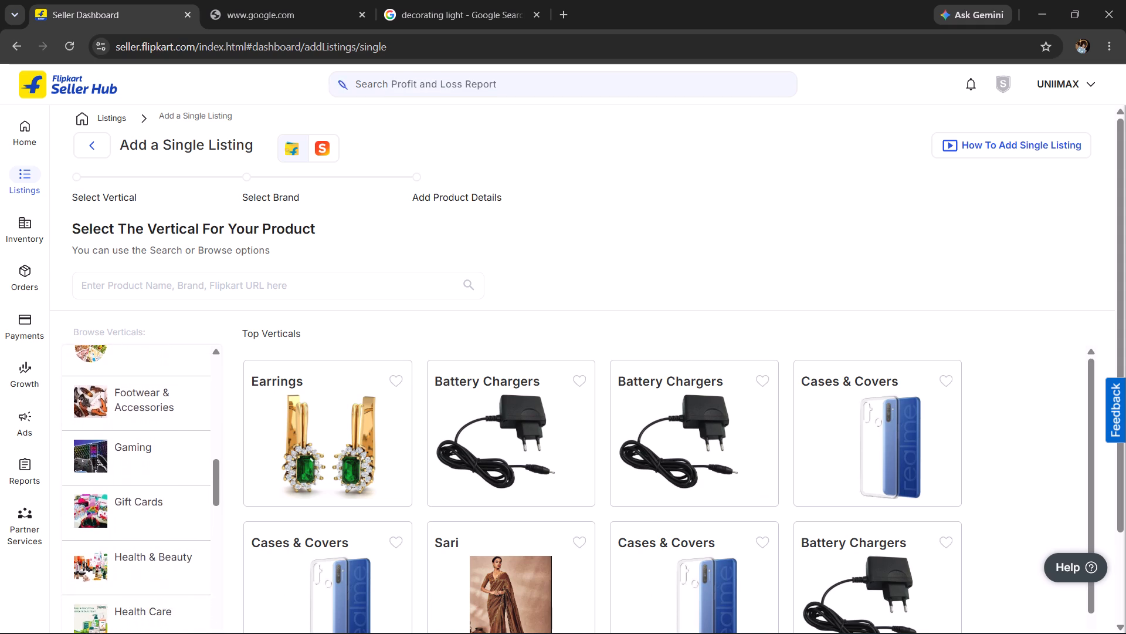
pyautogui.scroll(-2, 131, 511)
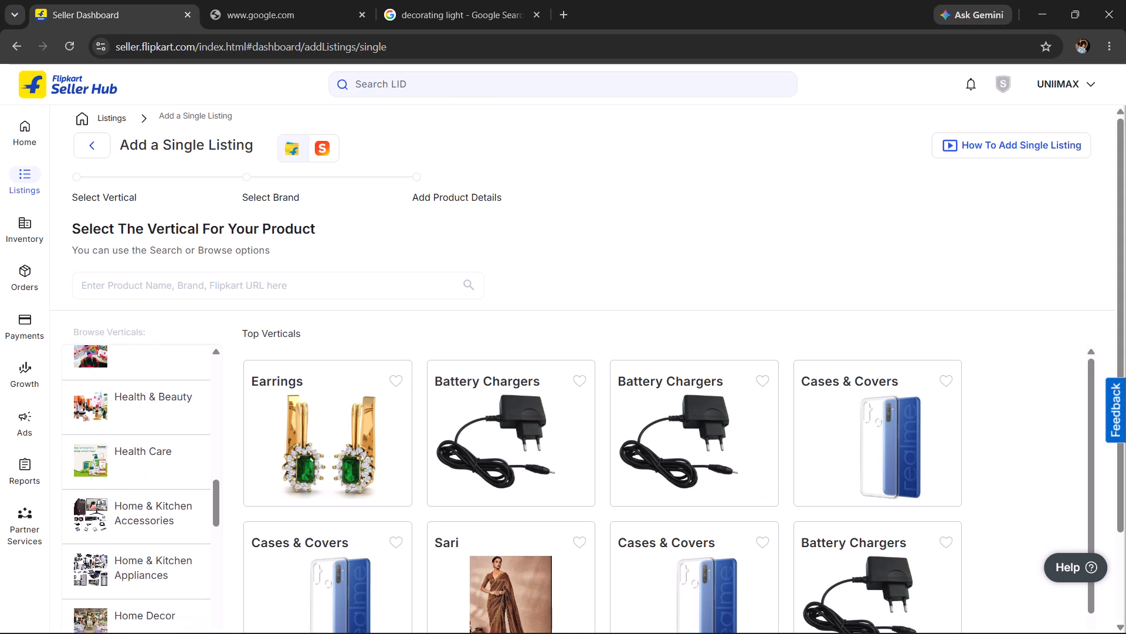
pyautogui.scroll(-1, 131, 511)
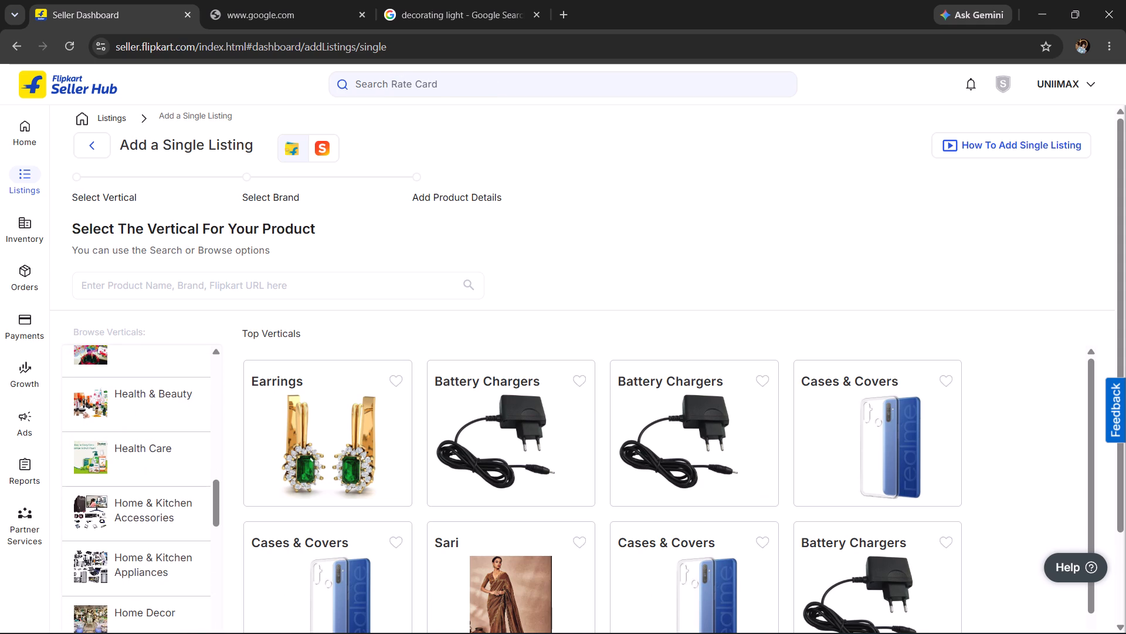
pyautogui.click(134, 510)
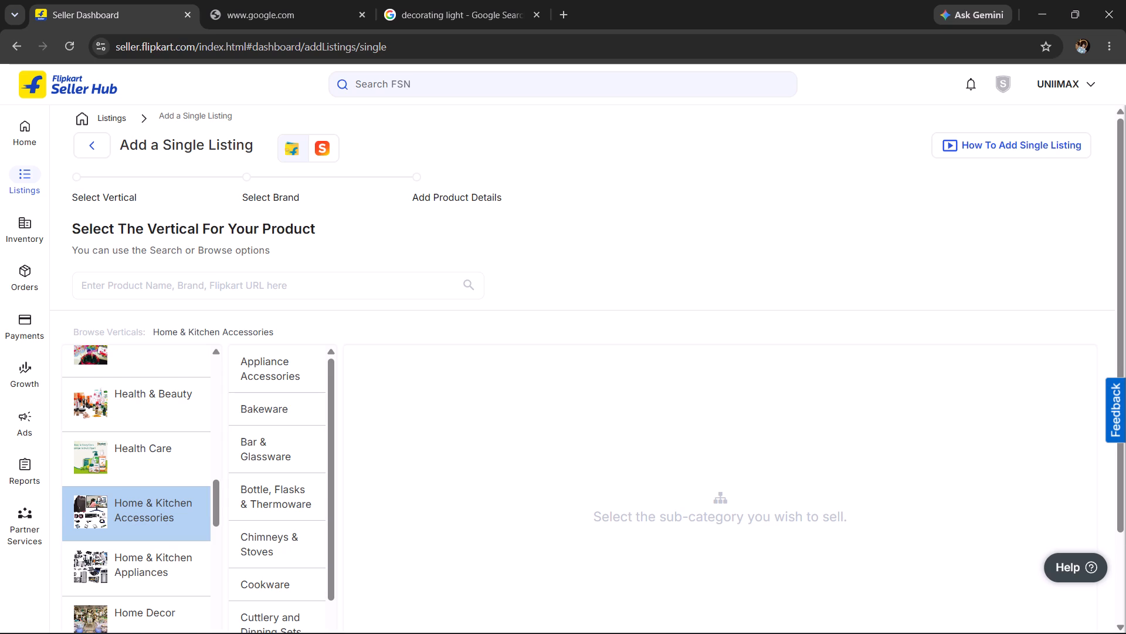
pyautogui.scroll(-2, 271, 532)
pyautogui.scroll(1, 271, 532)
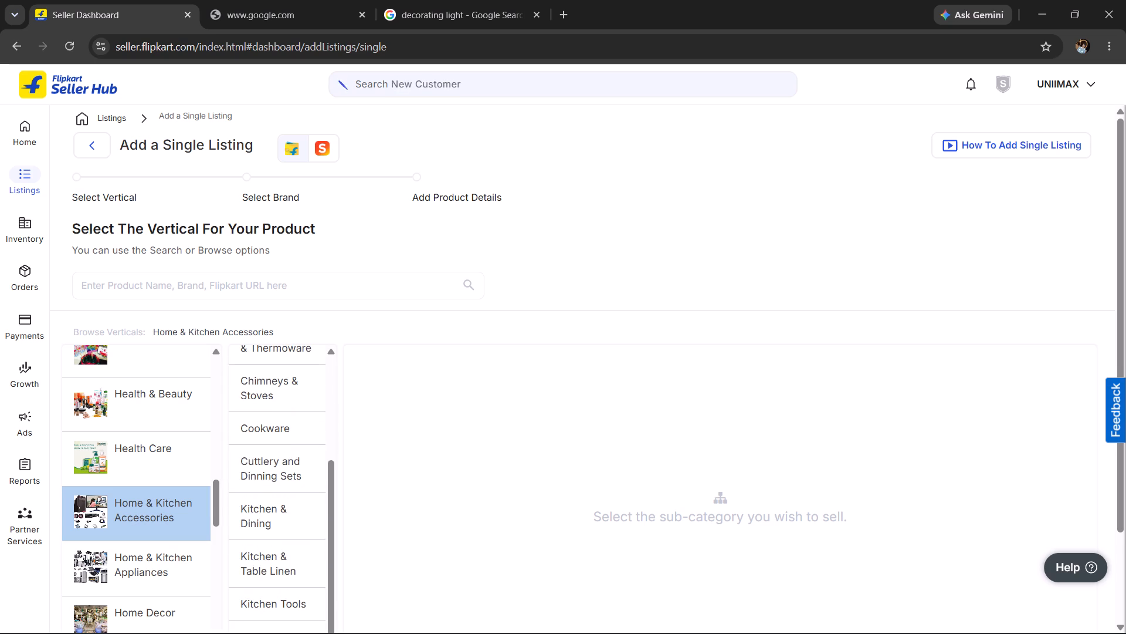
pyautogui.scroll(1, 271, 532)
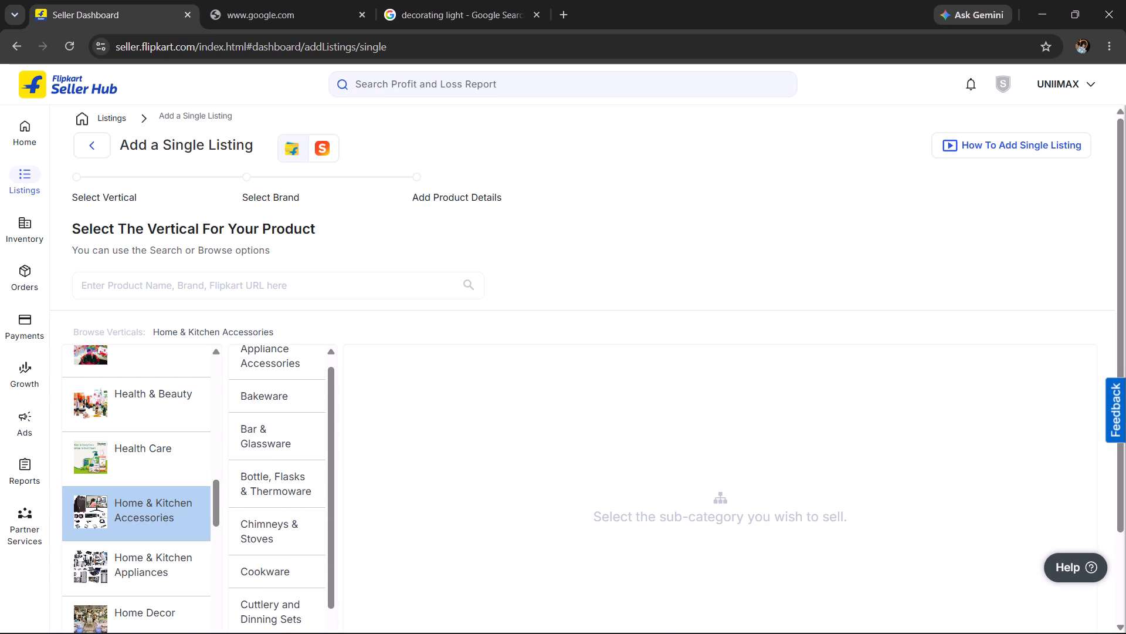
pyautogui.scroll(1, 271, 532)
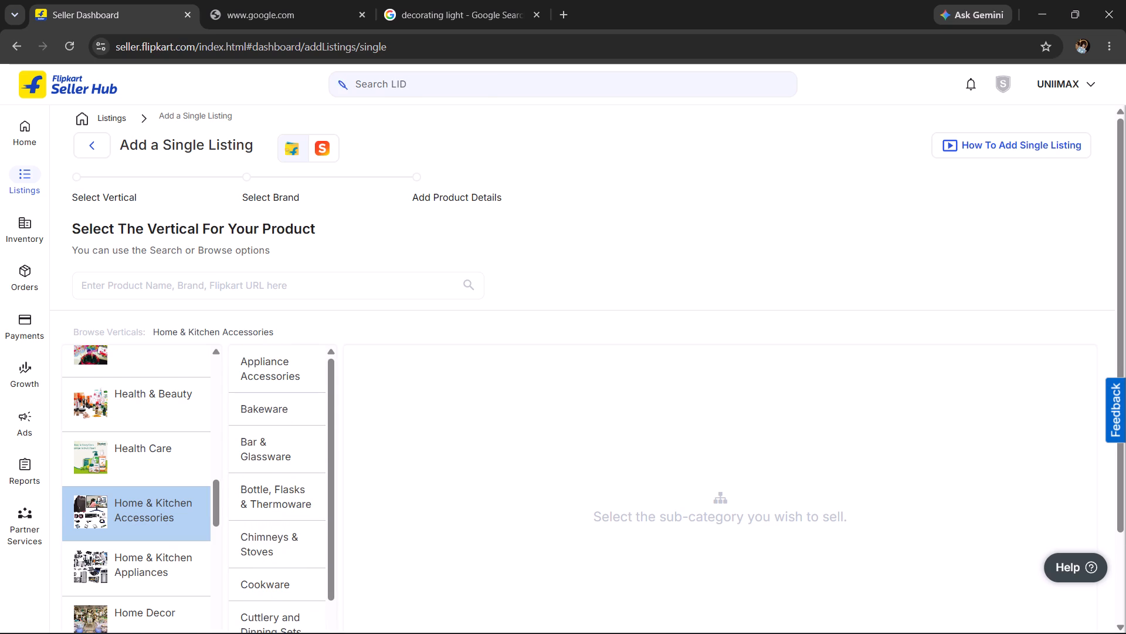
pyautogui.click(166, 569)
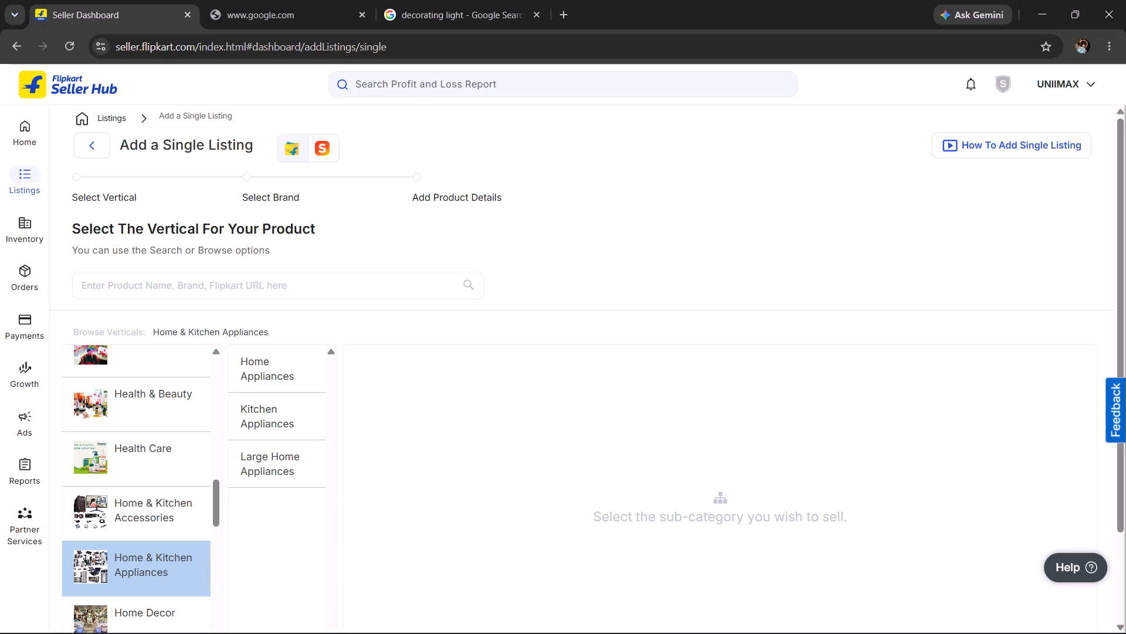
# Select the Home Decor category for the new listing.
pyautogui.click(143, 613)
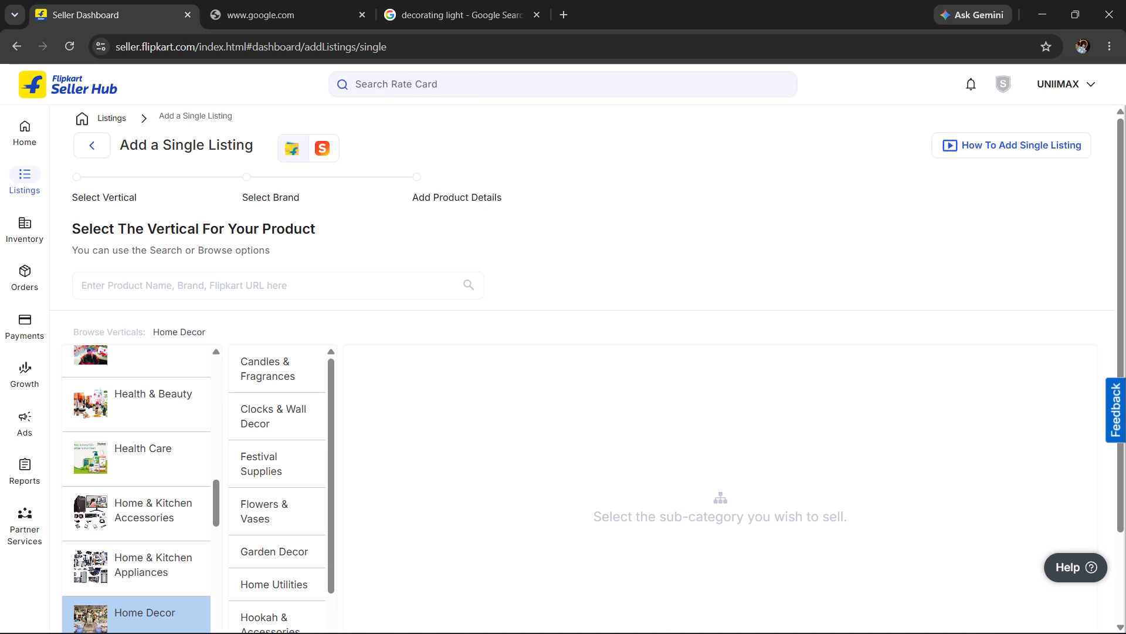
# Examine the verticals offered under Candles & Fragrances and under Clocks & Wall Decor.
pyautogui.click(282, 379)
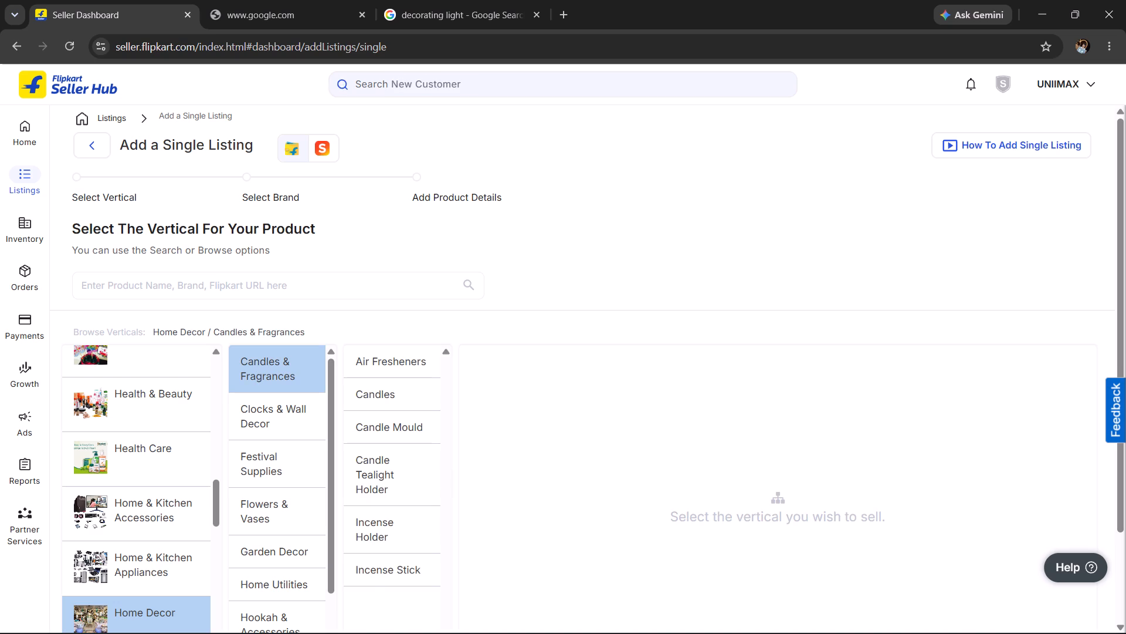
pyautogui.click(289, 406)
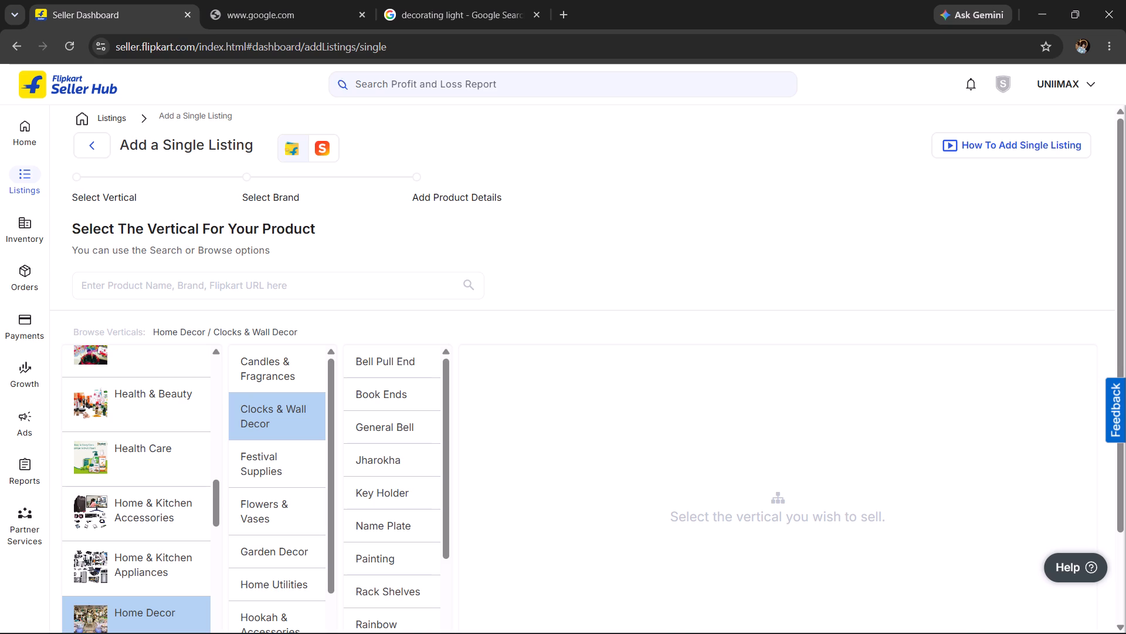
pyautogui.scroll(-2, 389, 436)
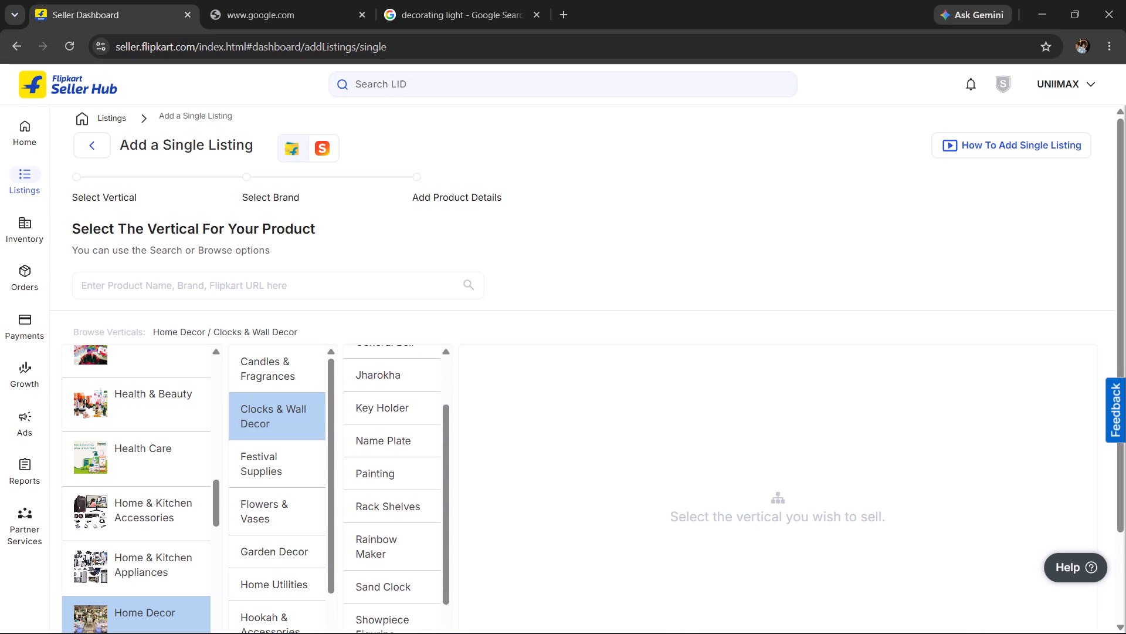
pyautogui.scroll(-3, 389, 436)
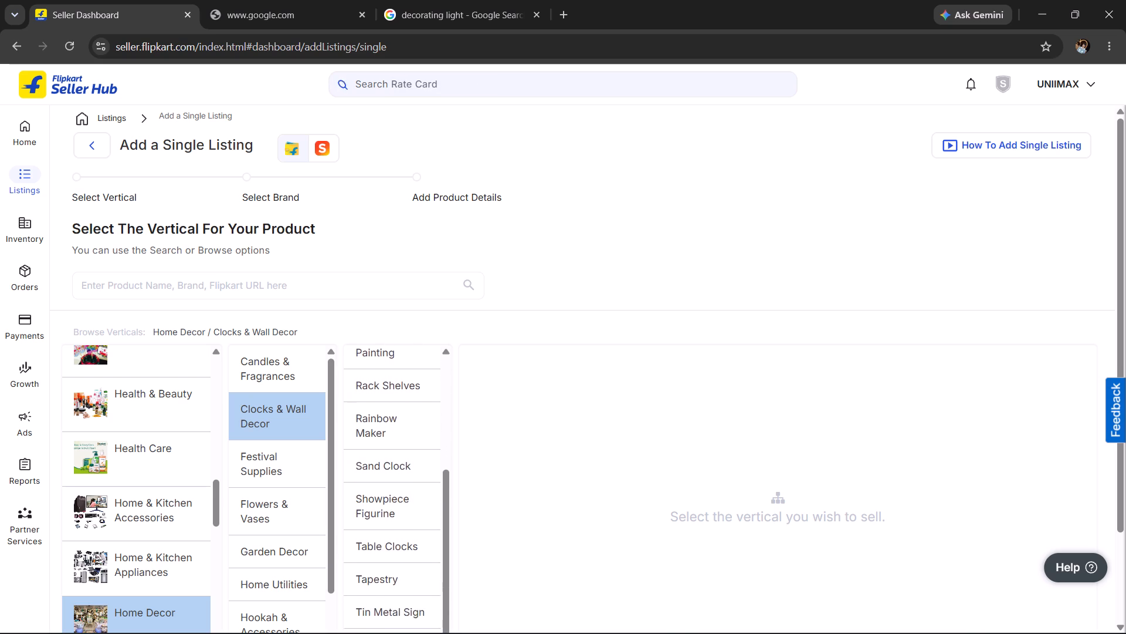
pyautogui.scroll(-1, 389, 436)
pyautogui.hscroll(1, 389, 436)
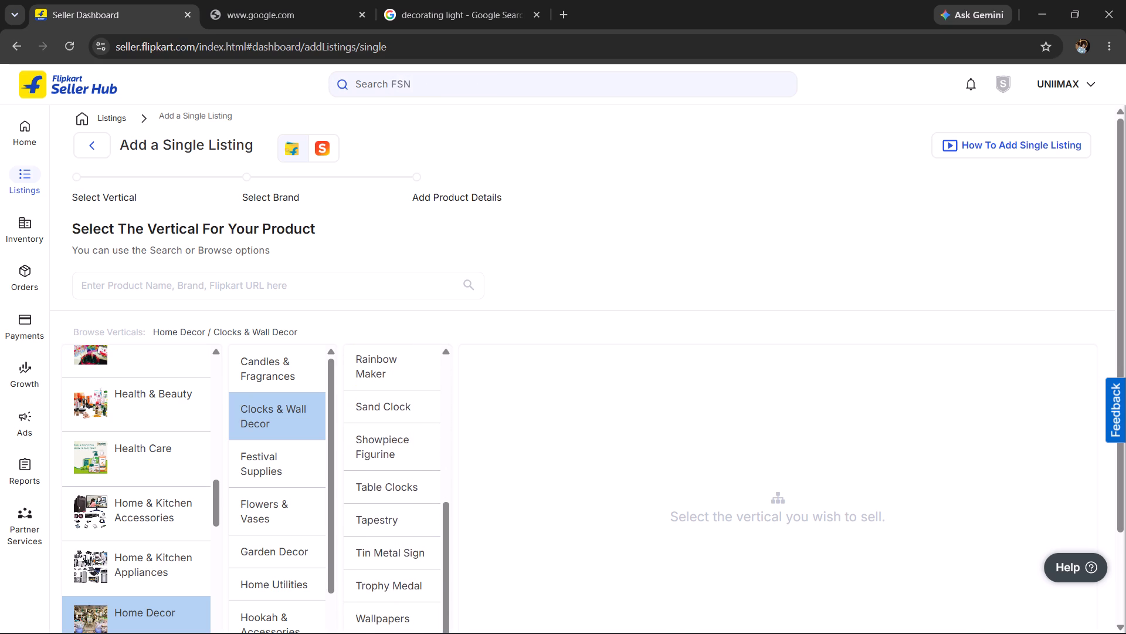
pyautogui.hscroll(1, 389, 436)
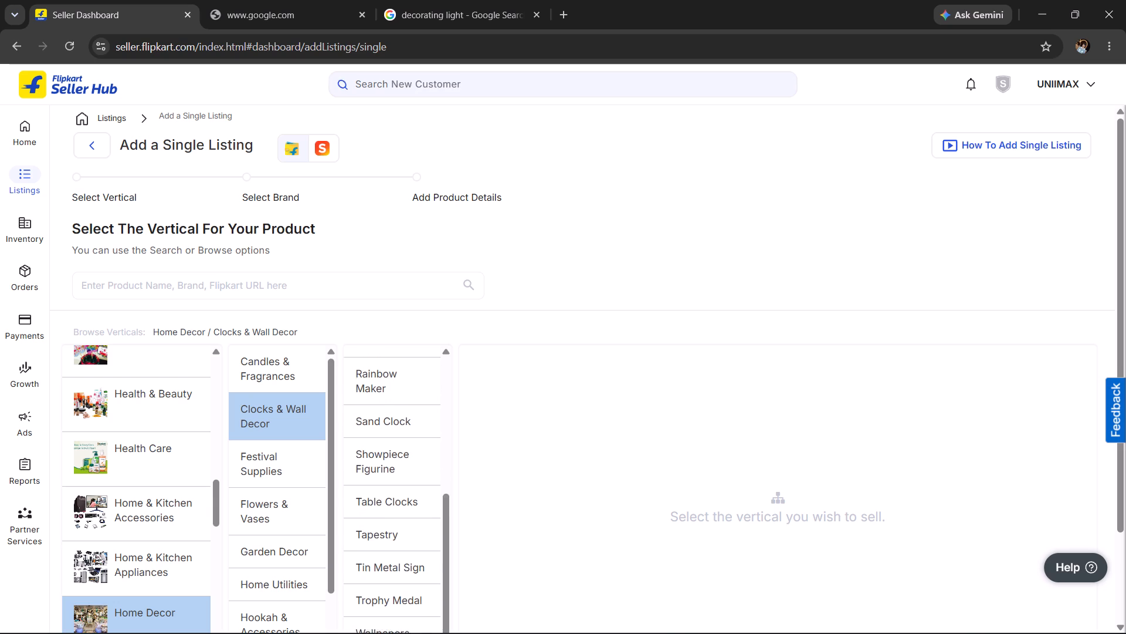
pyautogui.hscroll(1, 389, 436)
pyautogui.scroll(3, 389, 436)
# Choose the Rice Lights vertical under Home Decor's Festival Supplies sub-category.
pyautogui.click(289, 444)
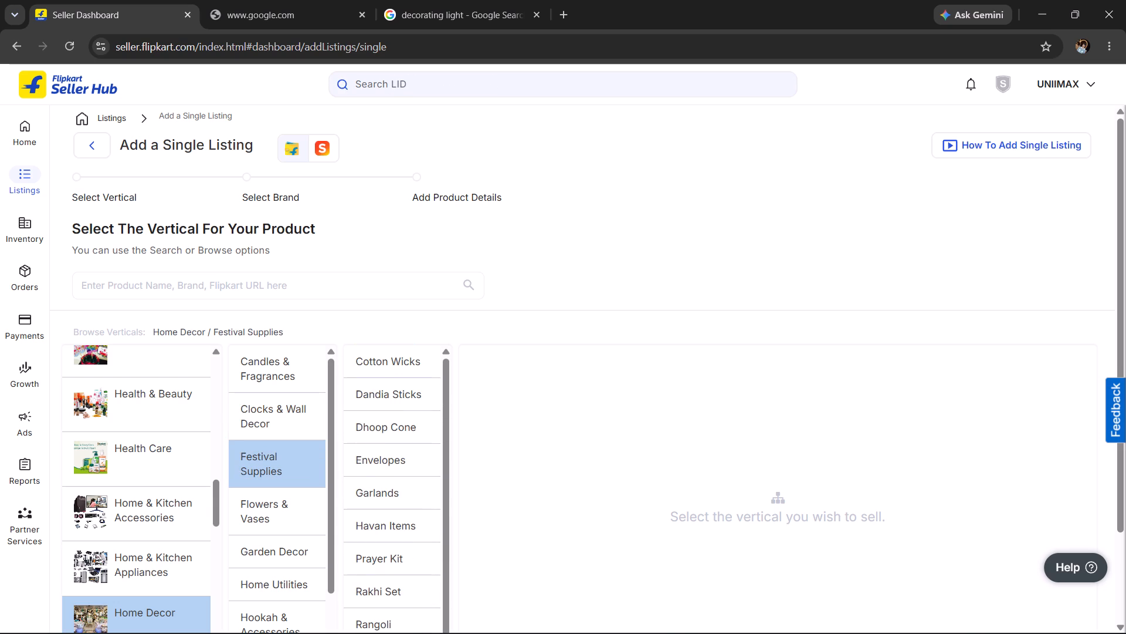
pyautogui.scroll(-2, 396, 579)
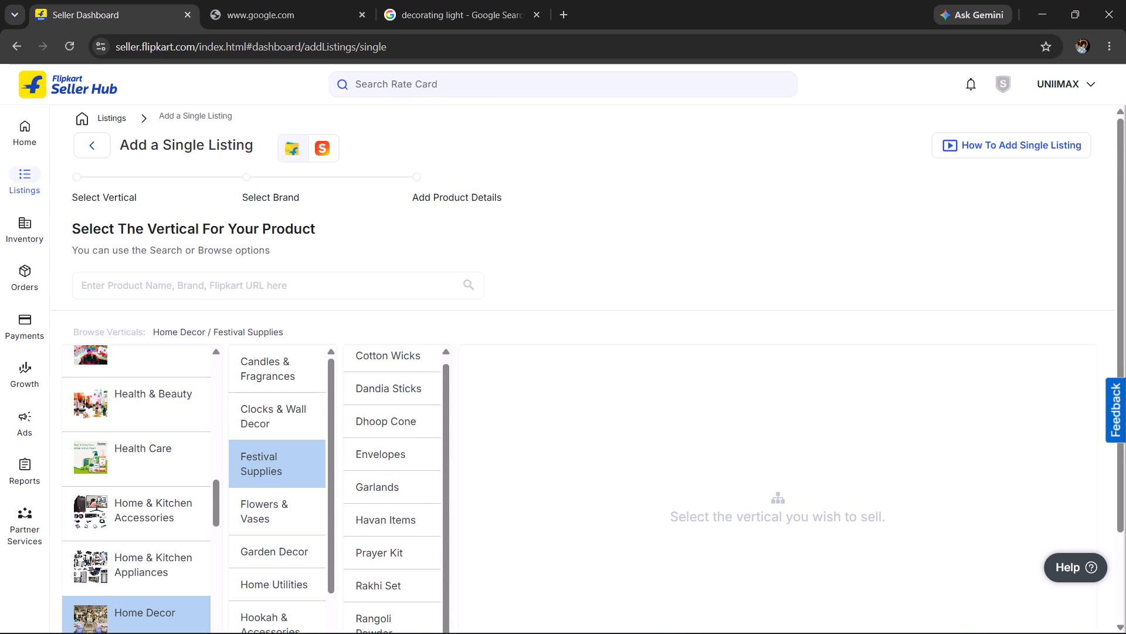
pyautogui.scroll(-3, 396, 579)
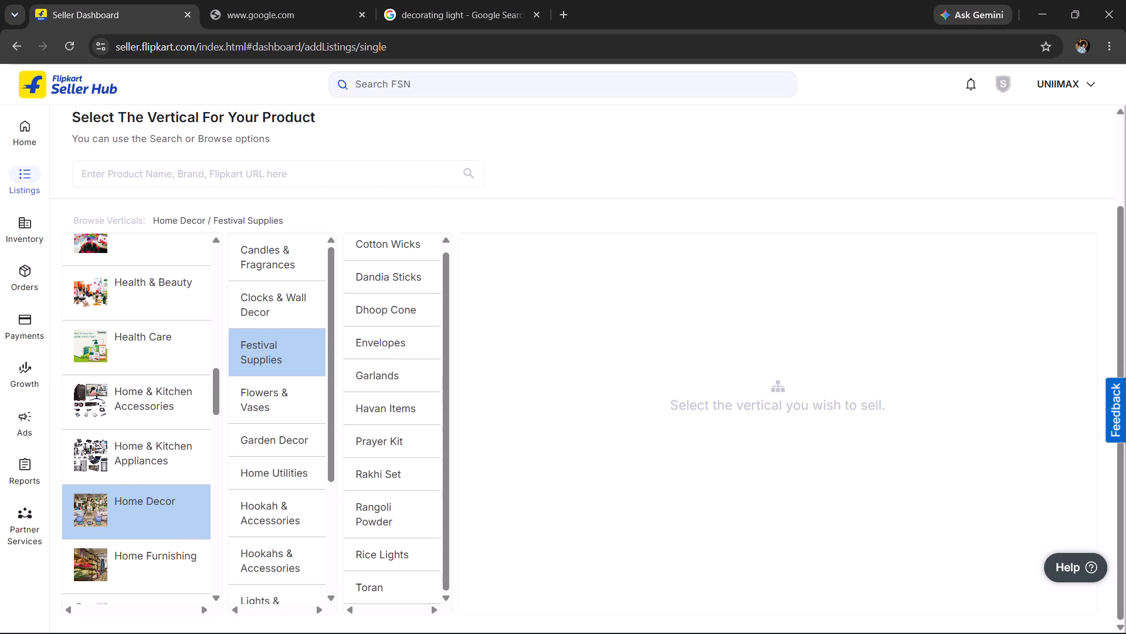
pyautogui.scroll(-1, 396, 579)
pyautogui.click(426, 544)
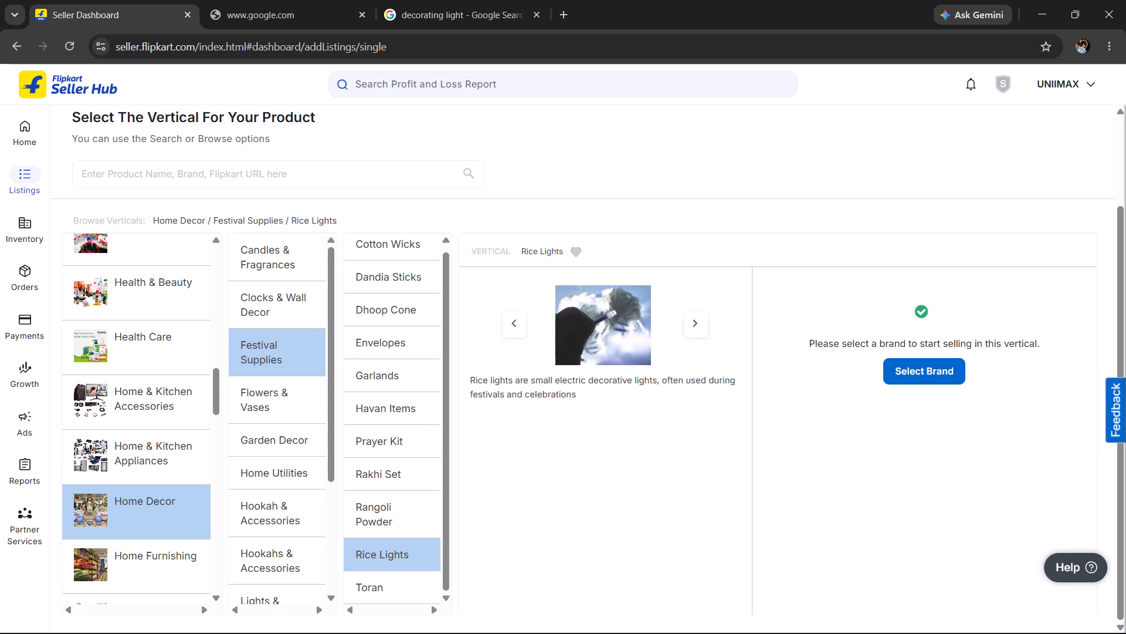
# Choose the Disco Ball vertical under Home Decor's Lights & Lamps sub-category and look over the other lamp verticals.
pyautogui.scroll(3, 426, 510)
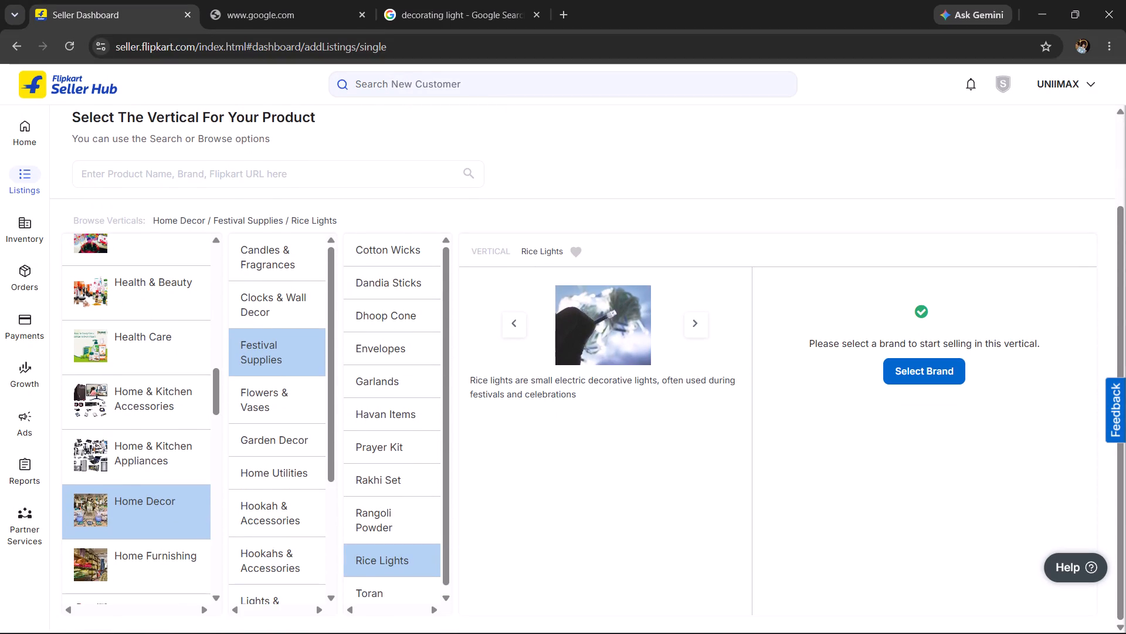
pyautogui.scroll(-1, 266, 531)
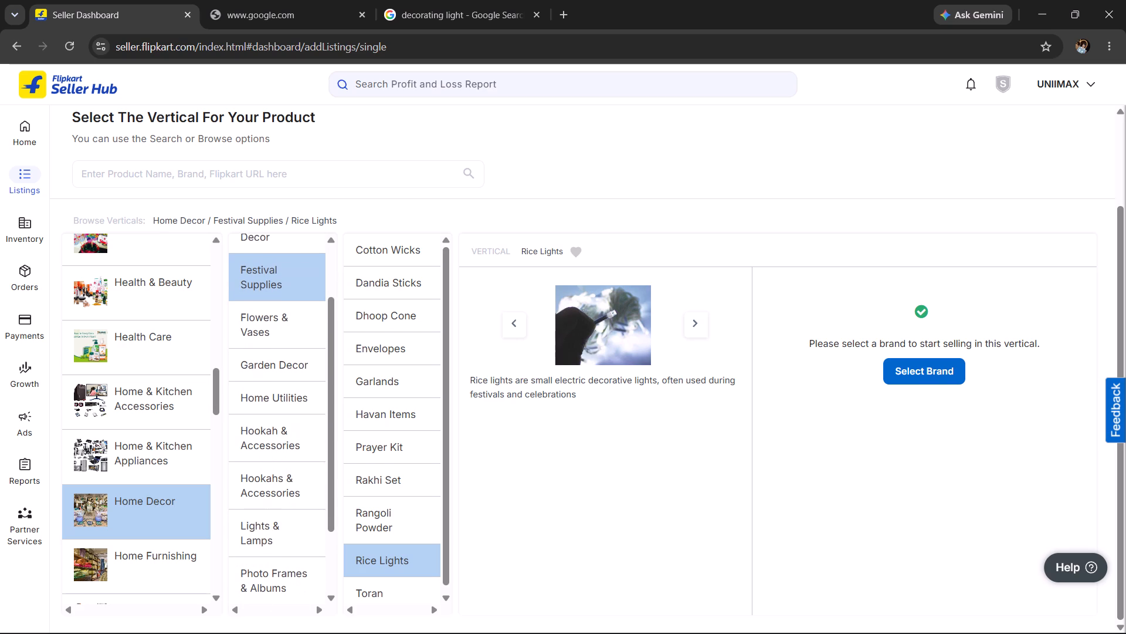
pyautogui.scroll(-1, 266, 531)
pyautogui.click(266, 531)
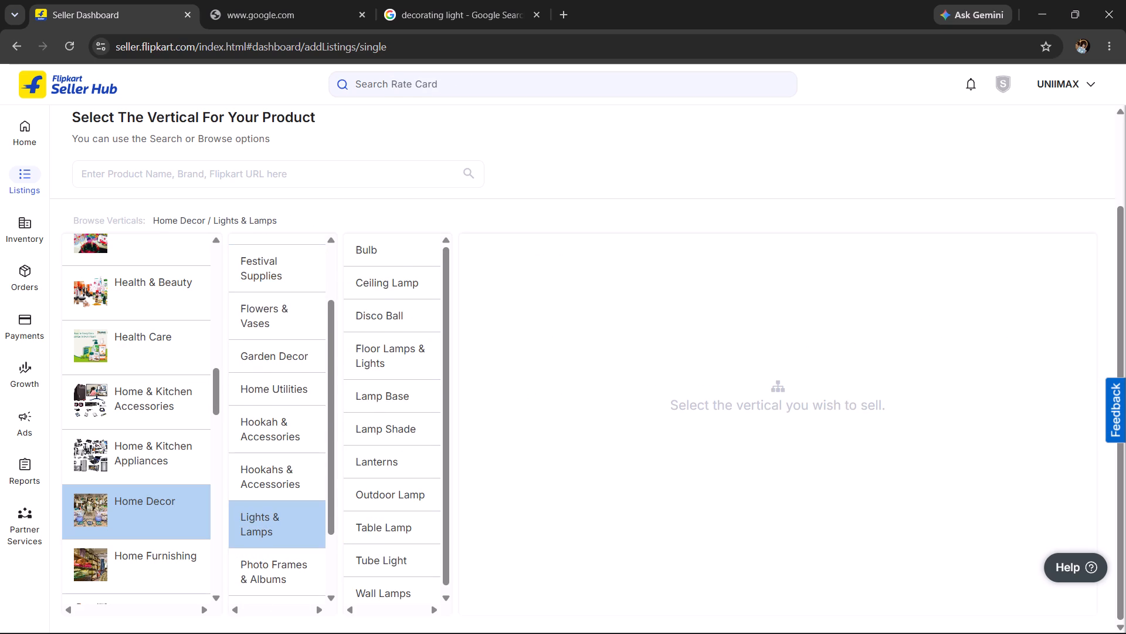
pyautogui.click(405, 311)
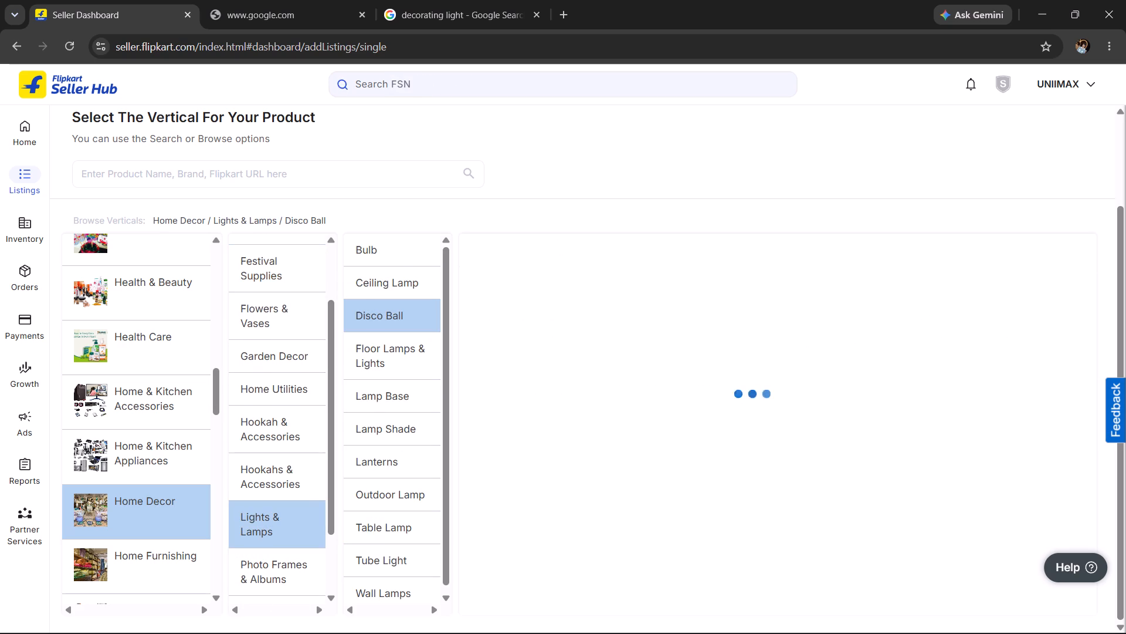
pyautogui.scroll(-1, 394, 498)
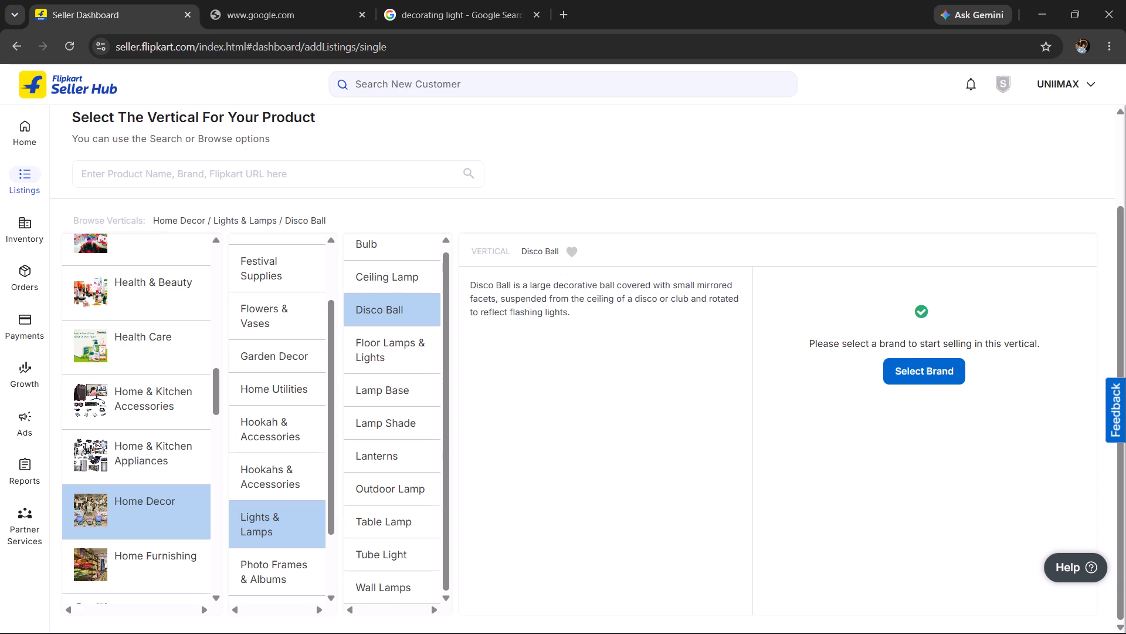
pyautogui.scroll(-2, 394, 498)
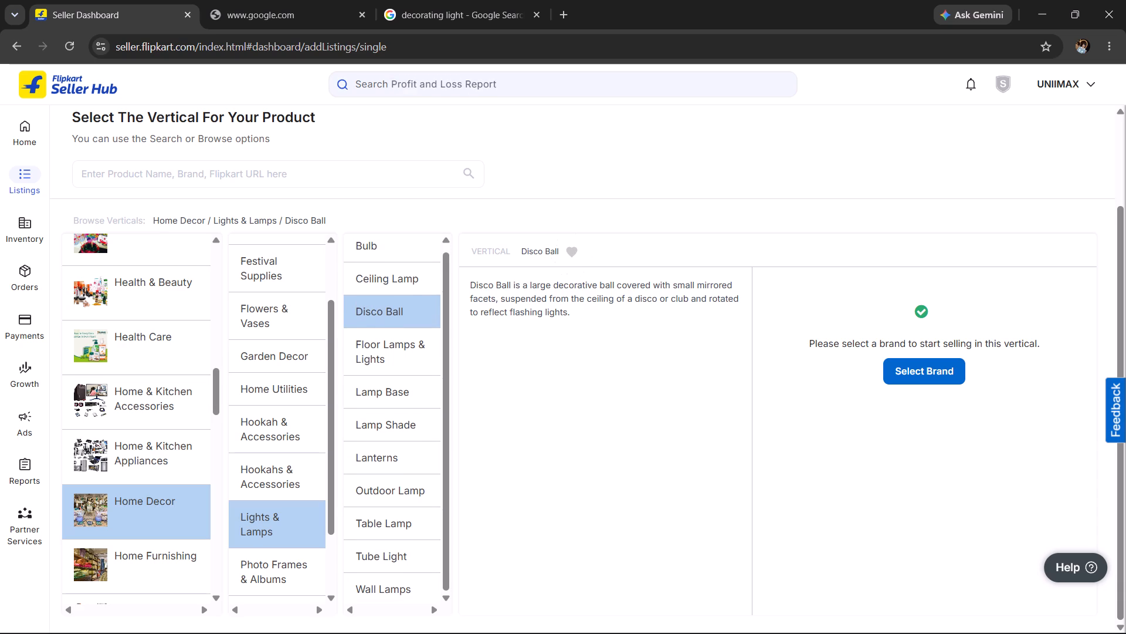
# Examine the verticals offered under Home Decor's Photo Frames & Albums, Spiritual & Festive Decor, and Table Decor & Handicrafts sub-categories.
pyautogui.click(295, 559)
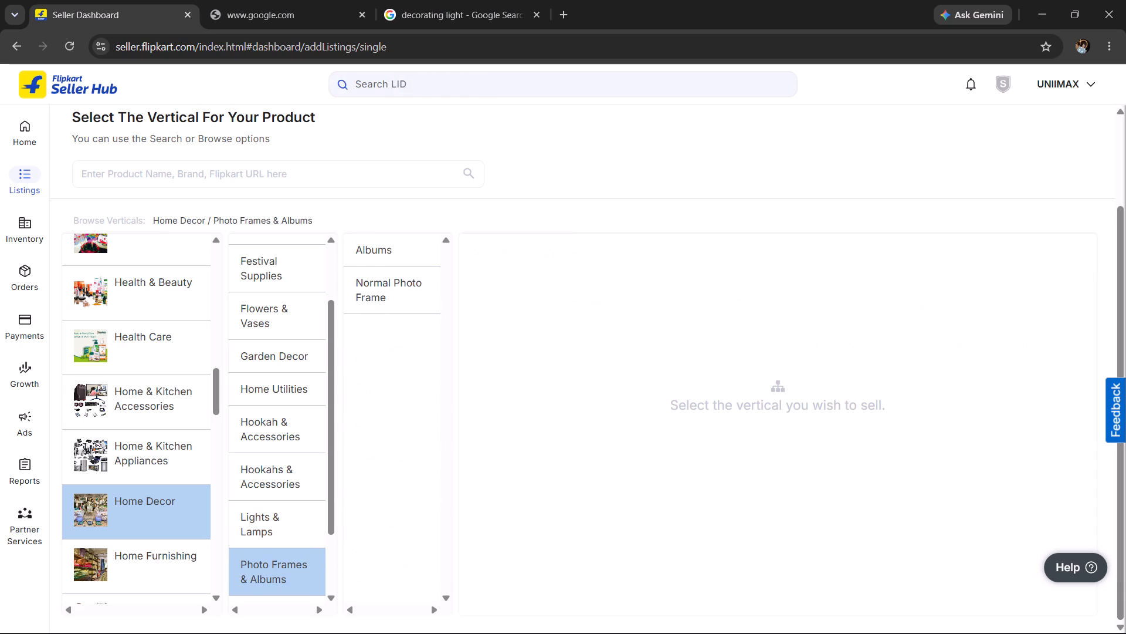
pyautogui.scroll(-1, 285, 534)
pyautogui.click(285, 534)
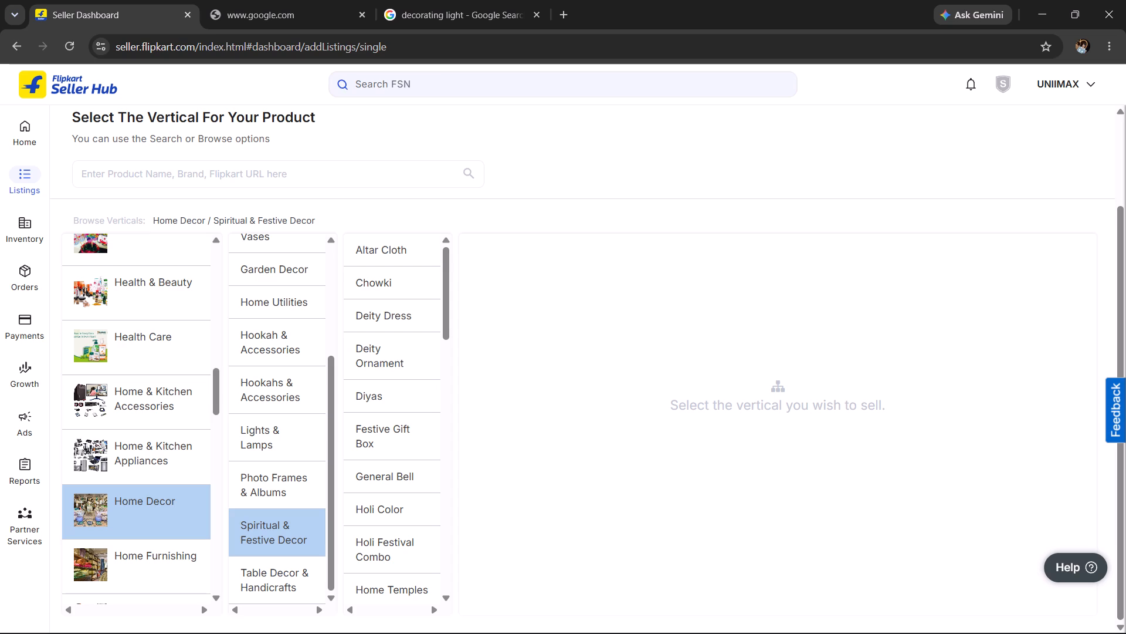
pyautogui.scroll(-1, 383, 441)
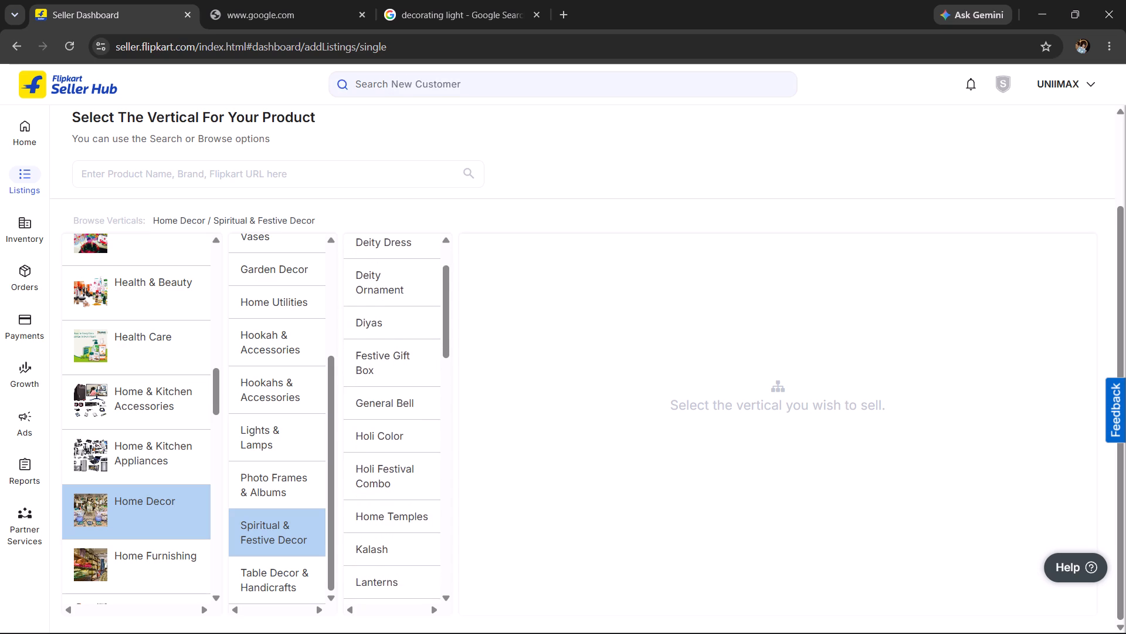
pyautogui.scroll(-2, 383, 441)
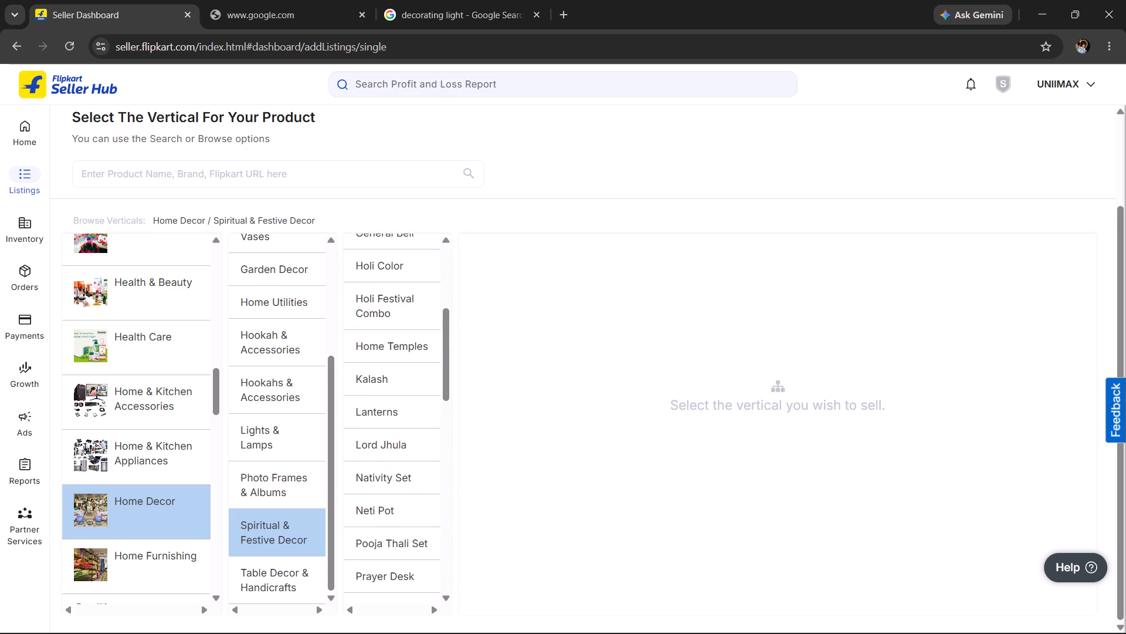
pyautogui.scroll(-4, 383, 441)
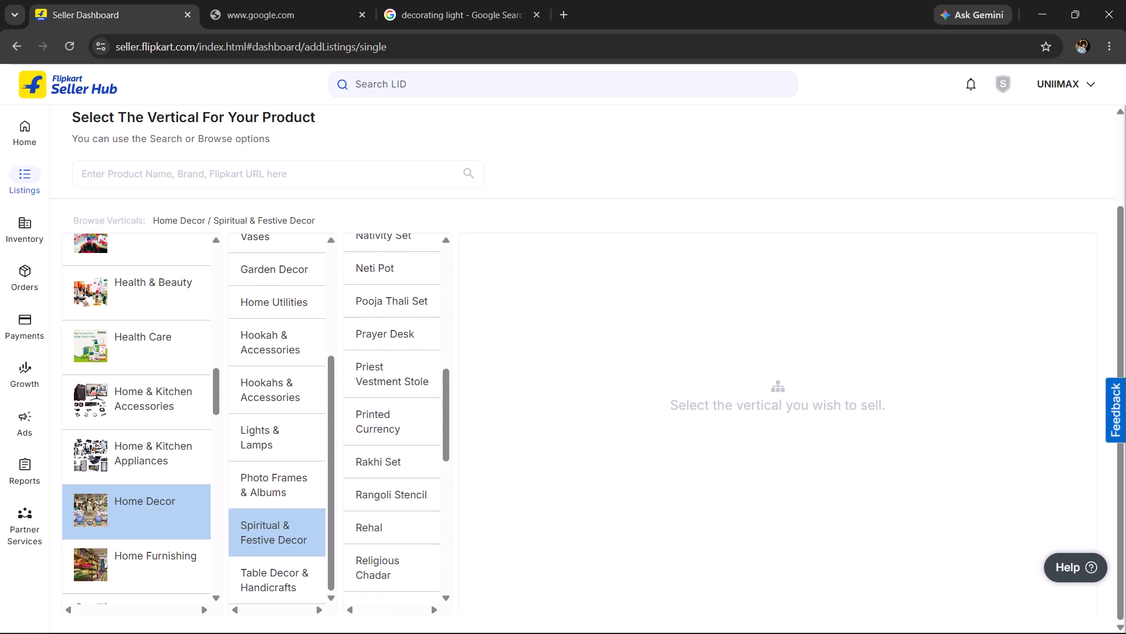
pyautogui.scroll(-6, 383, 441)
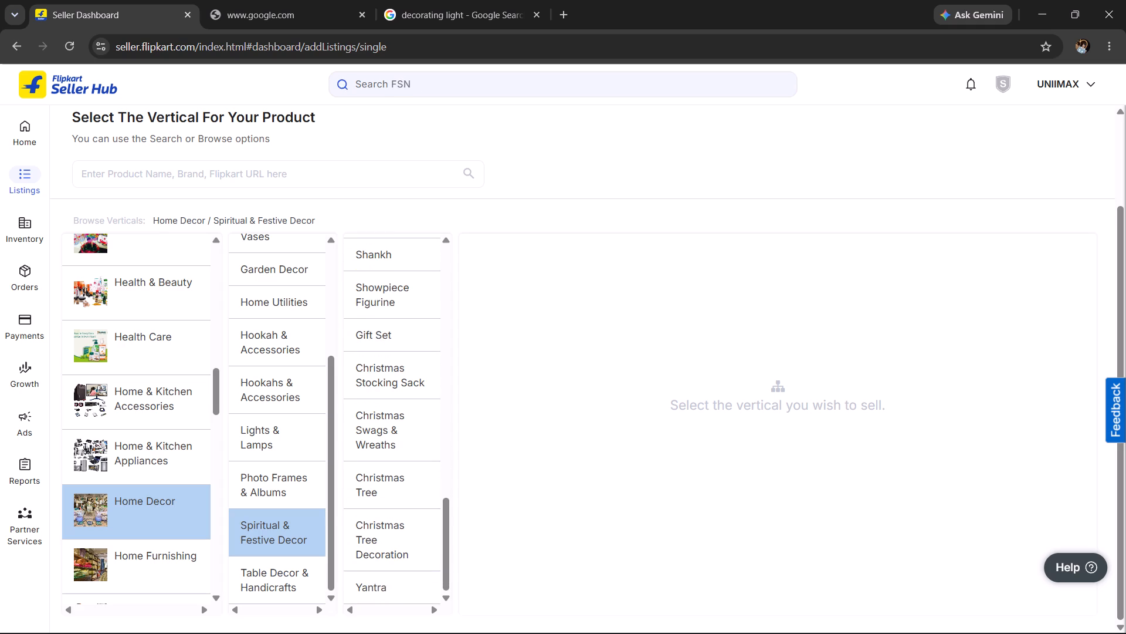
pyautogui.click(291, 572)
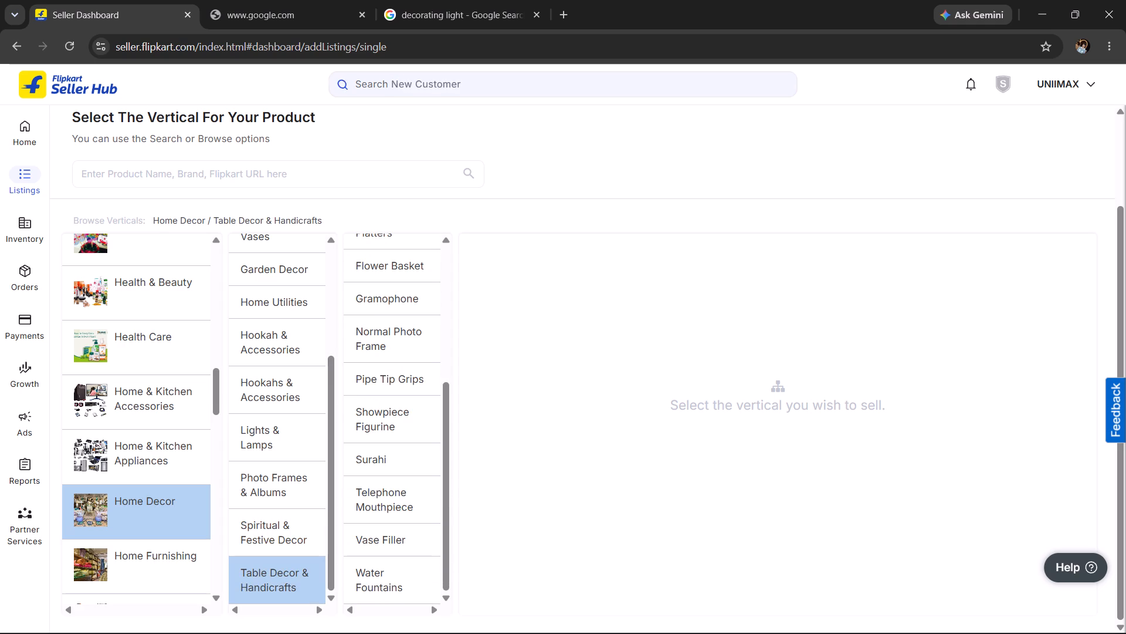
pyautogui.scroll(-6, 347, 524)
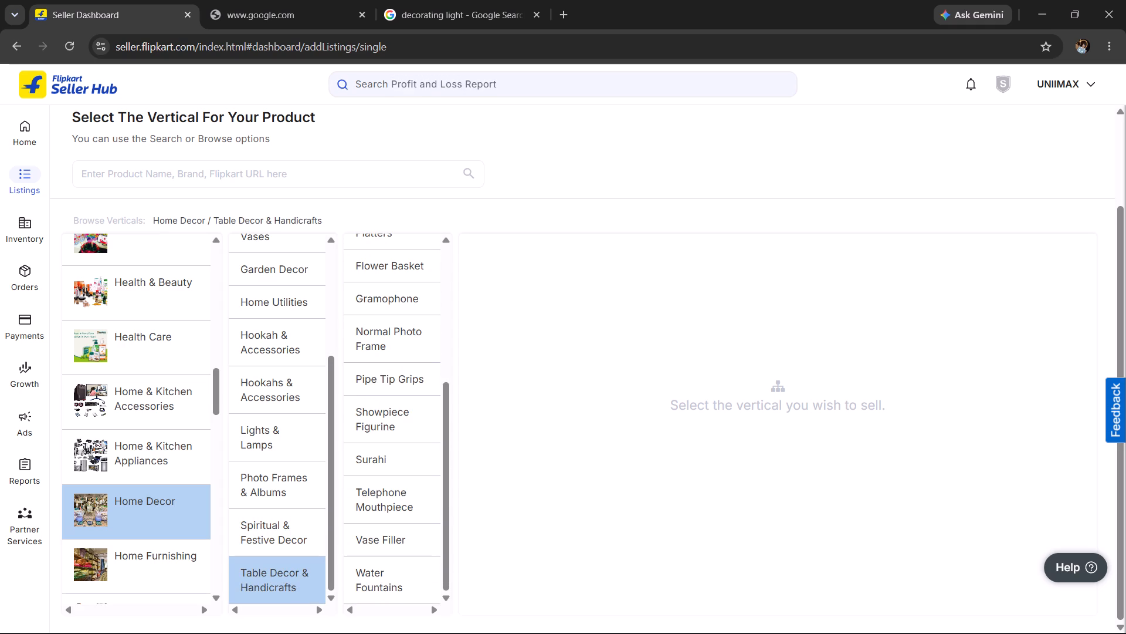
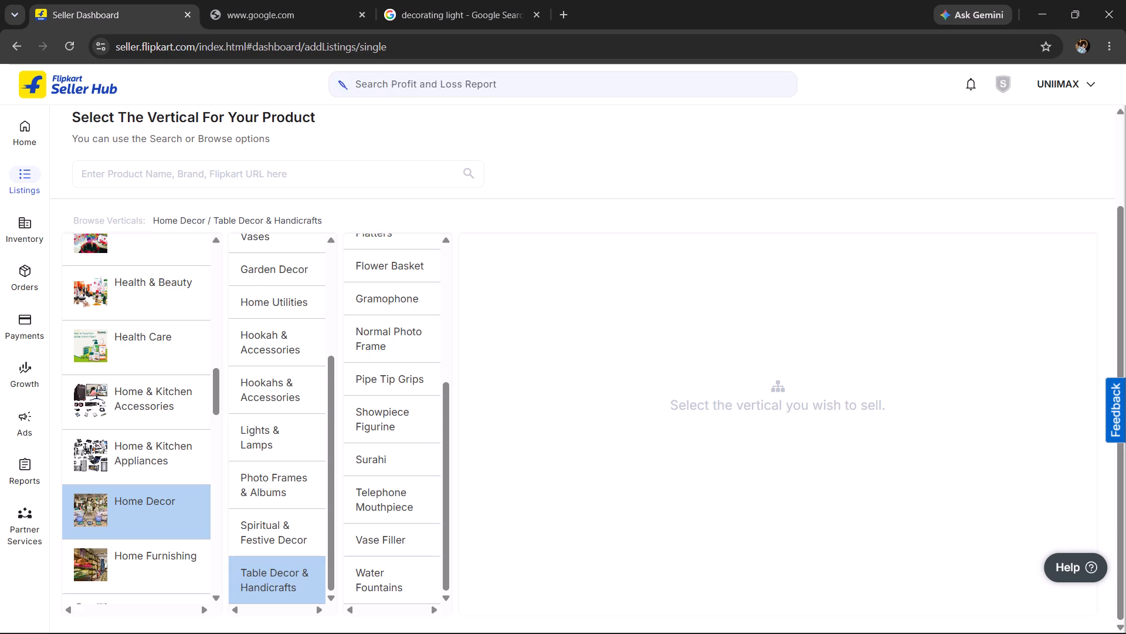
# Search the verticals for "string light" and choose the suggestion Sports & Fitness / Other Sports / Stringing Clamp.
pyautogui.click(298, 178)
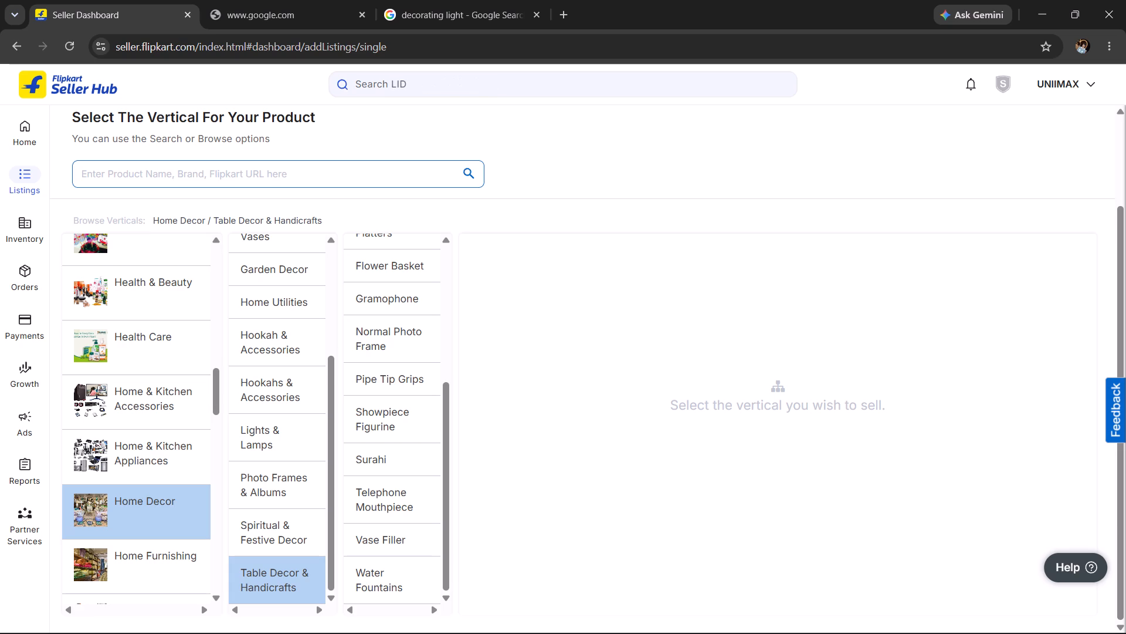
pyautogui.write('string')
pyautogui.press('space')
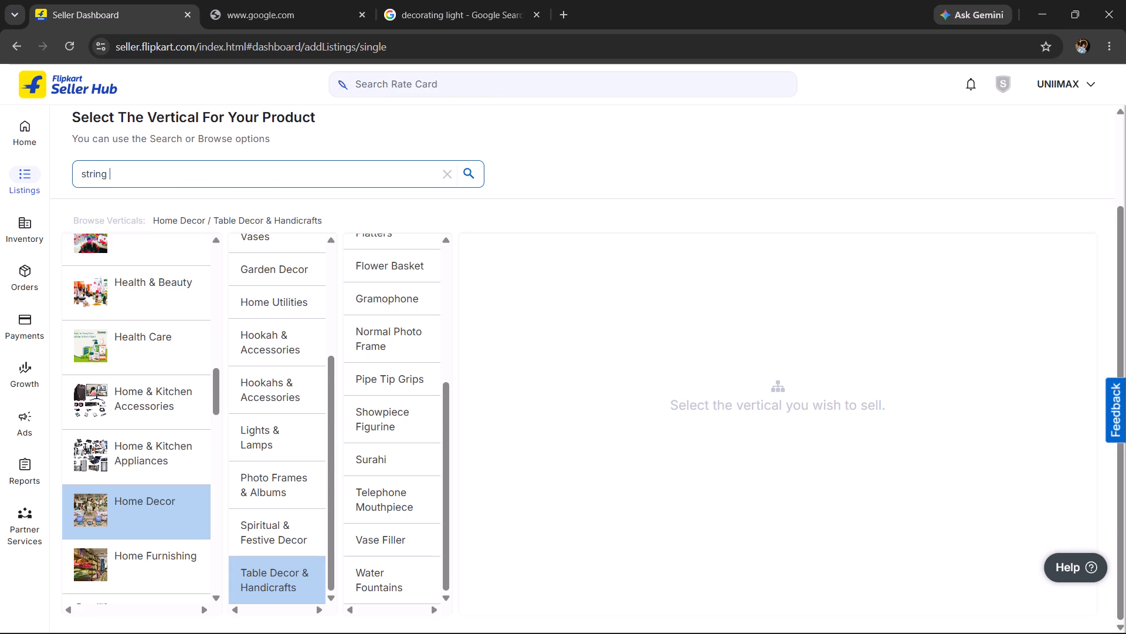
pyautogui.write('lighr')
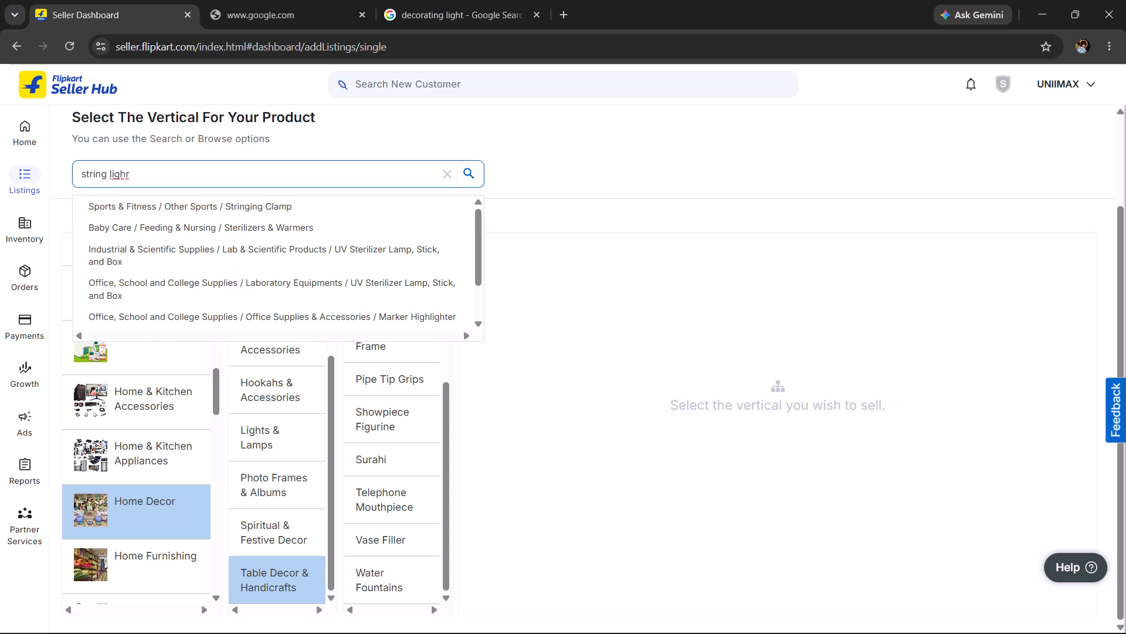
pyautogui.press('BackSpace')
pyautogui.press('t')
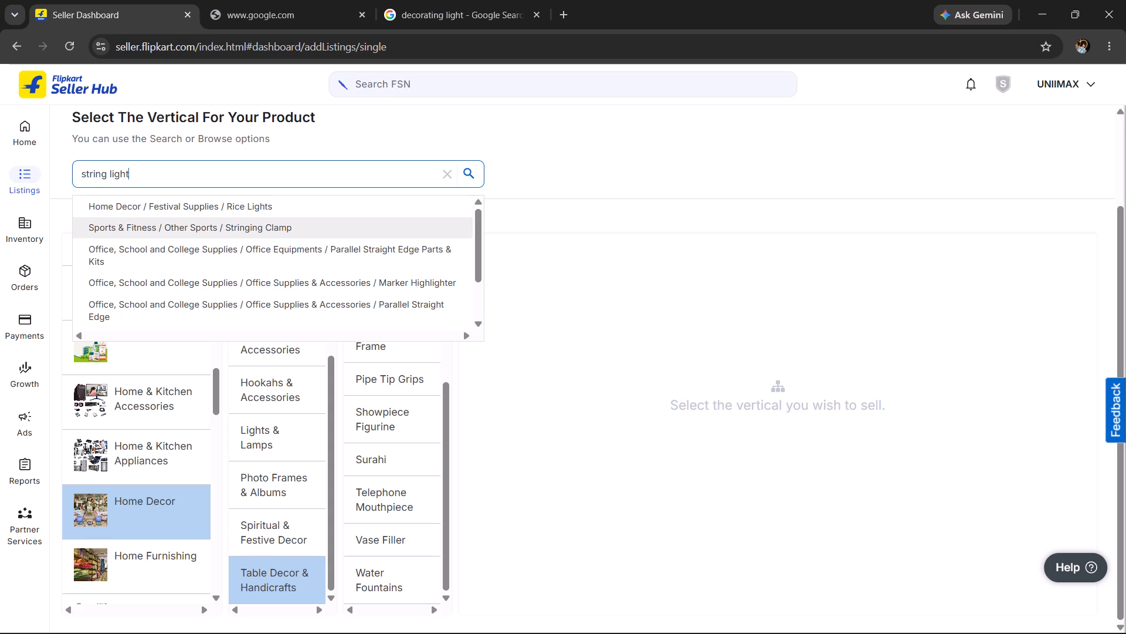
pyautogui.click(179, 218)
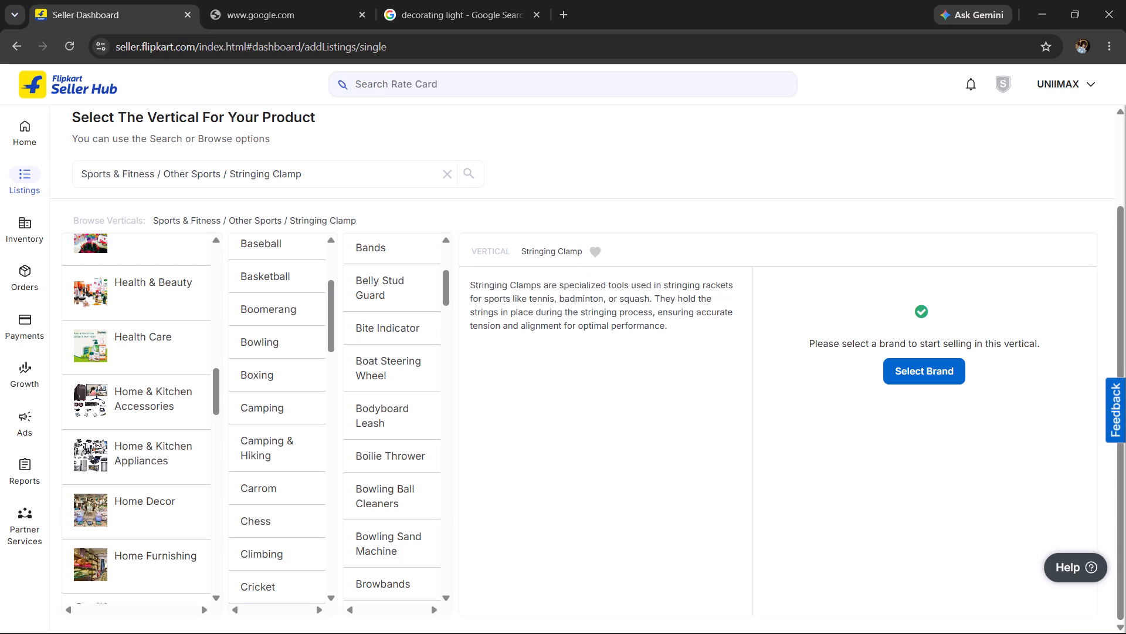
# Open the Home & Kitchen Accessories category and look through the other top-level categories for one that suits string lights.
pyautogui.scroll(3, 264, 289)
pyautogui.scroll(3, 480, 362)
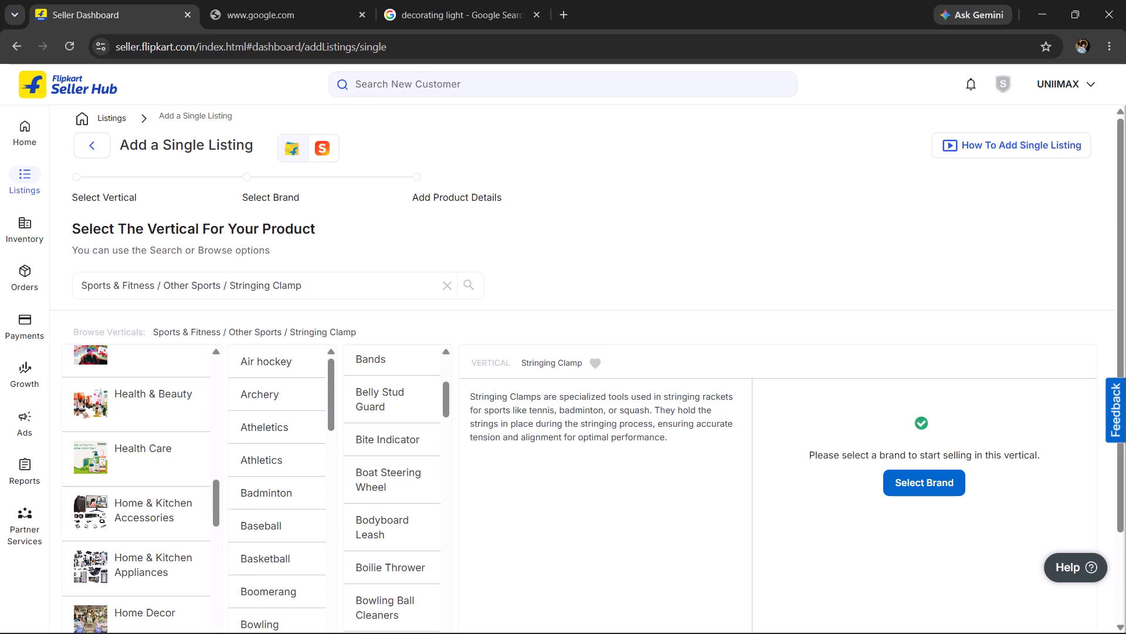
pyautogui.click(158, 497)
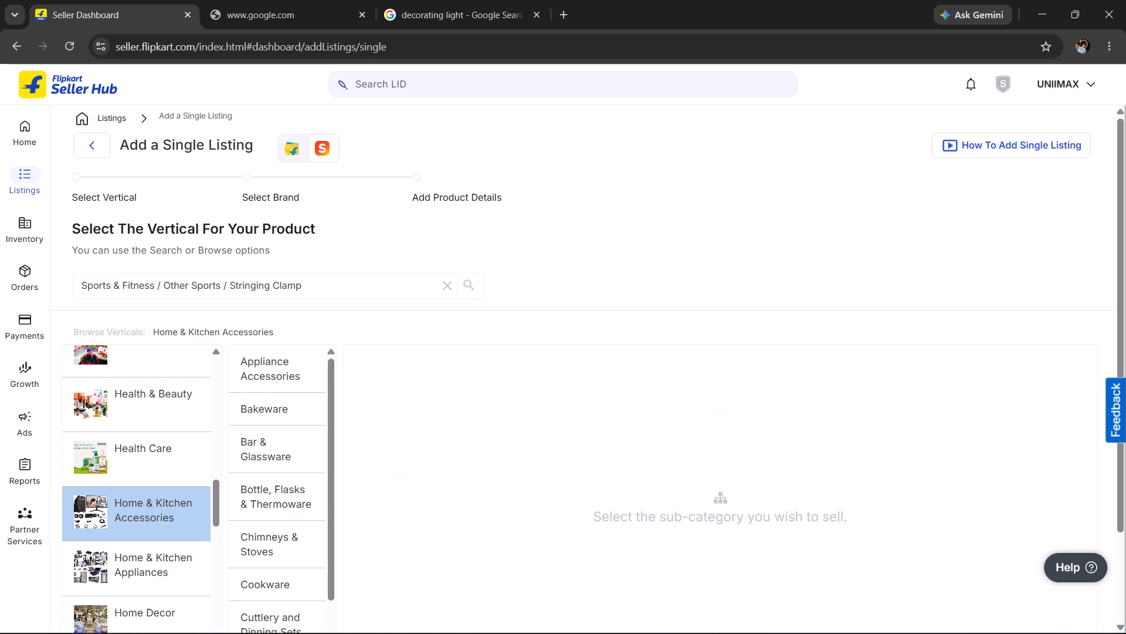
pyautogui.scroll(-1, 134, 554)
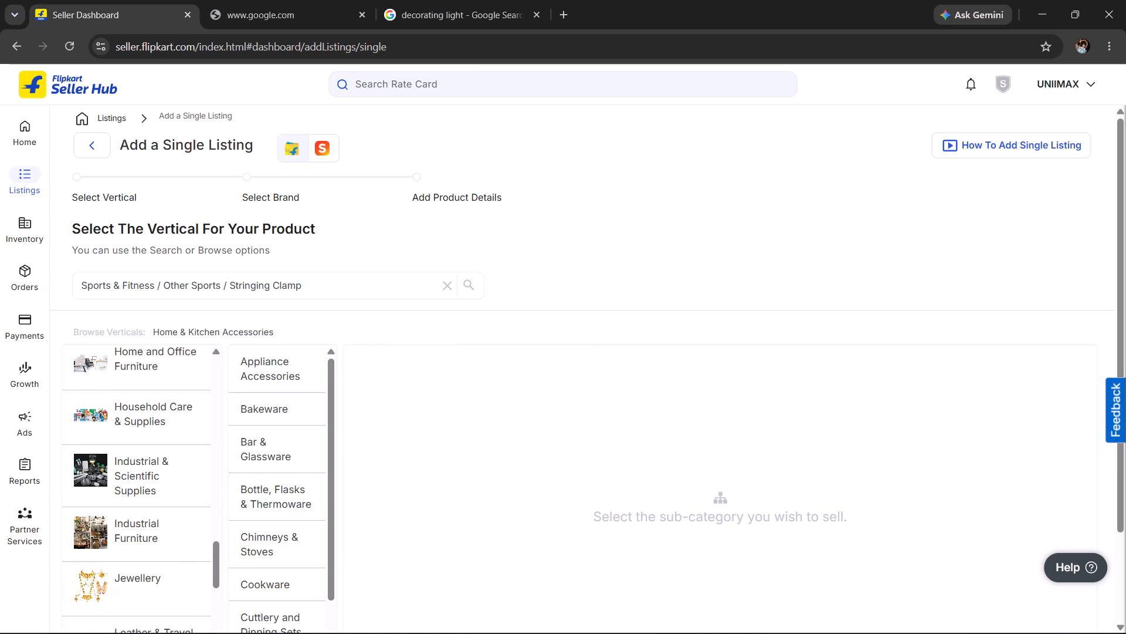
pyautogui.scroll(-2, 144, 547)
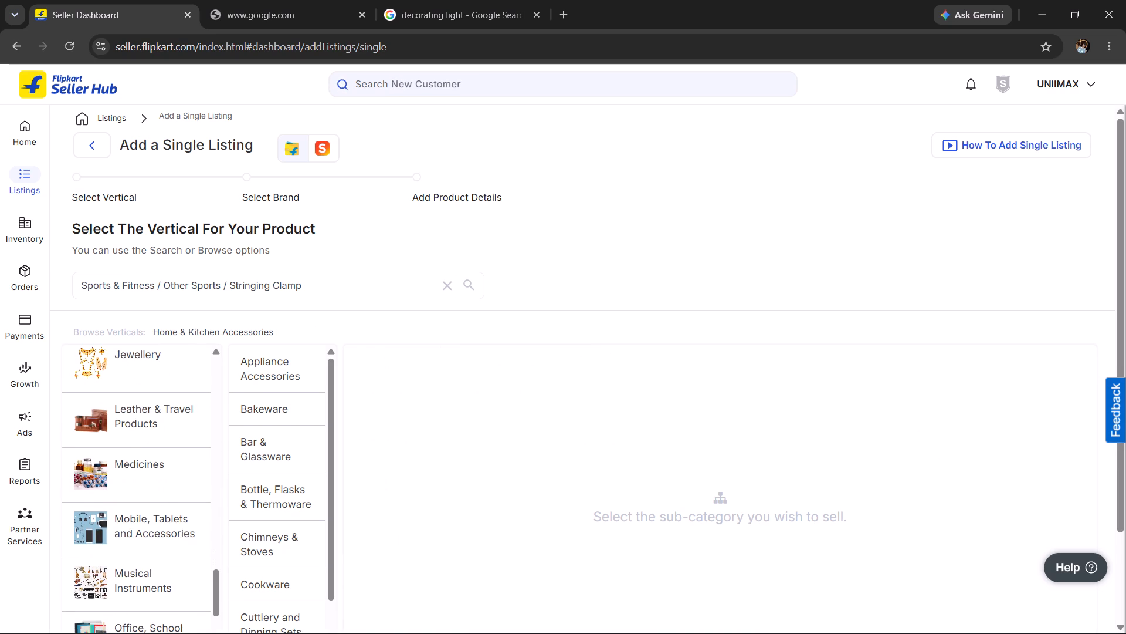
pyautogui.scroll(-3, 144, 547)
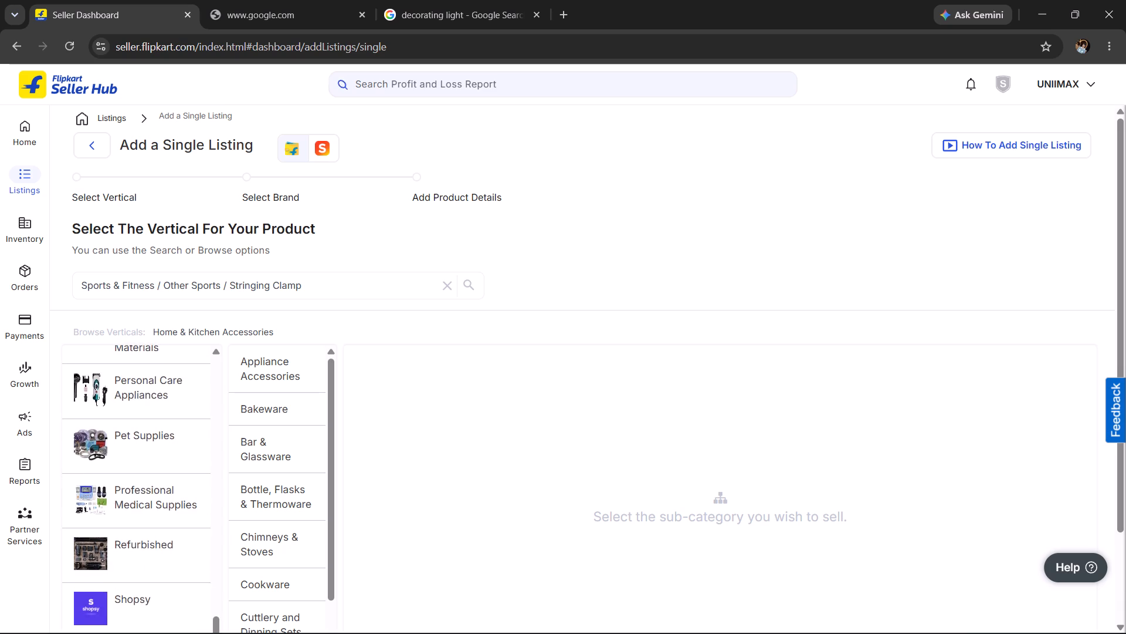
pyautogui.scroll(-5, 144, 547)
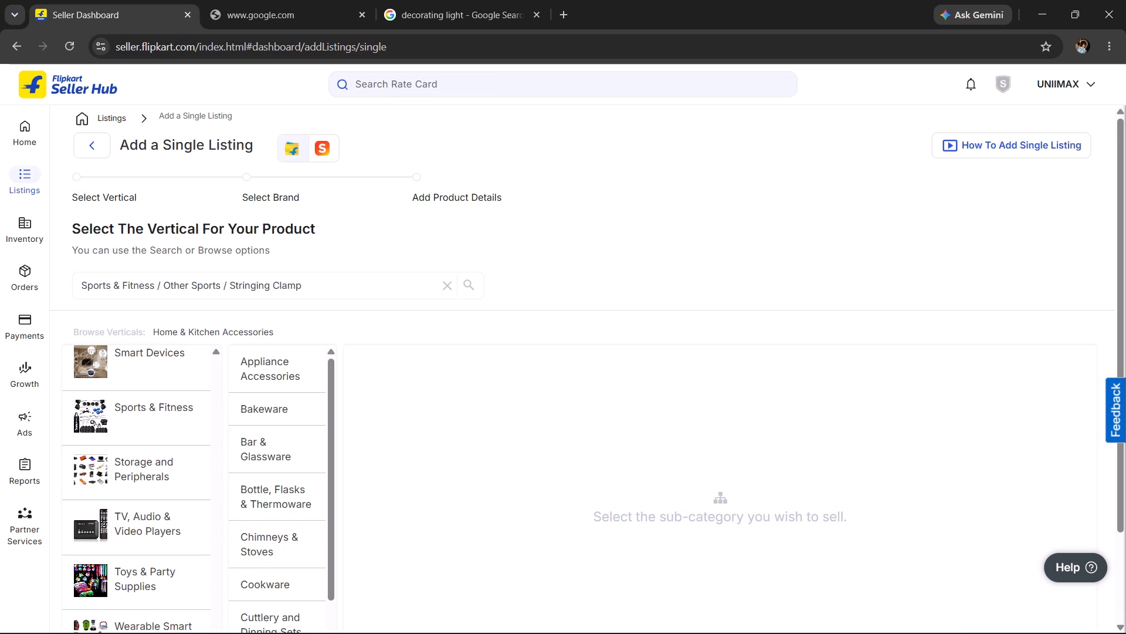
pyautogui.scroll(5, 144, 547)
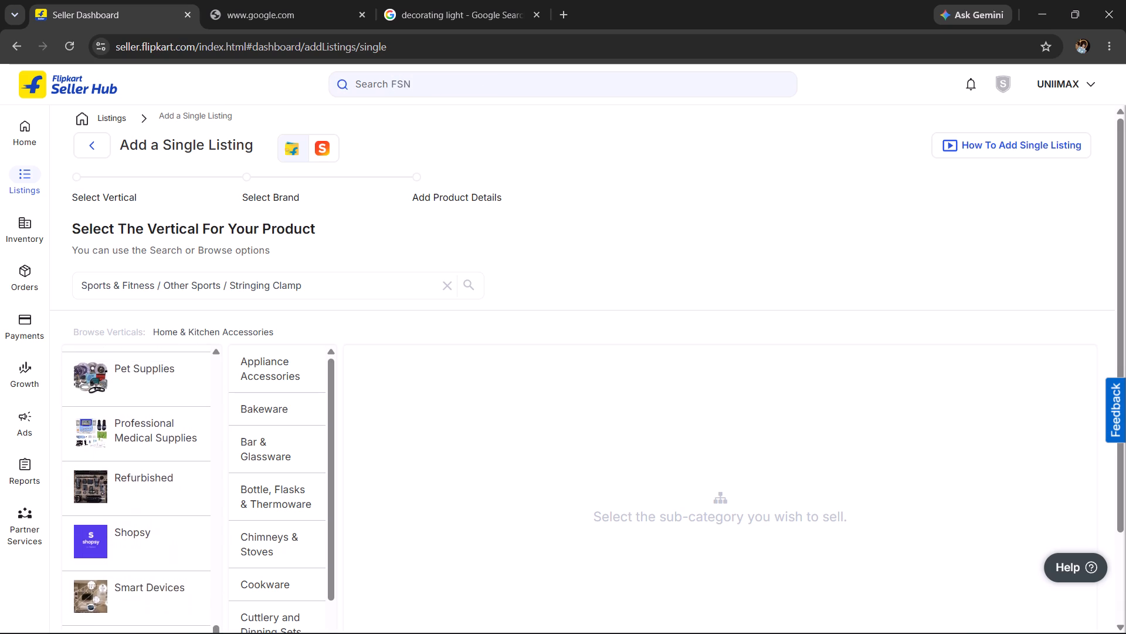
pyautogui.scroll(4, 144, 547)
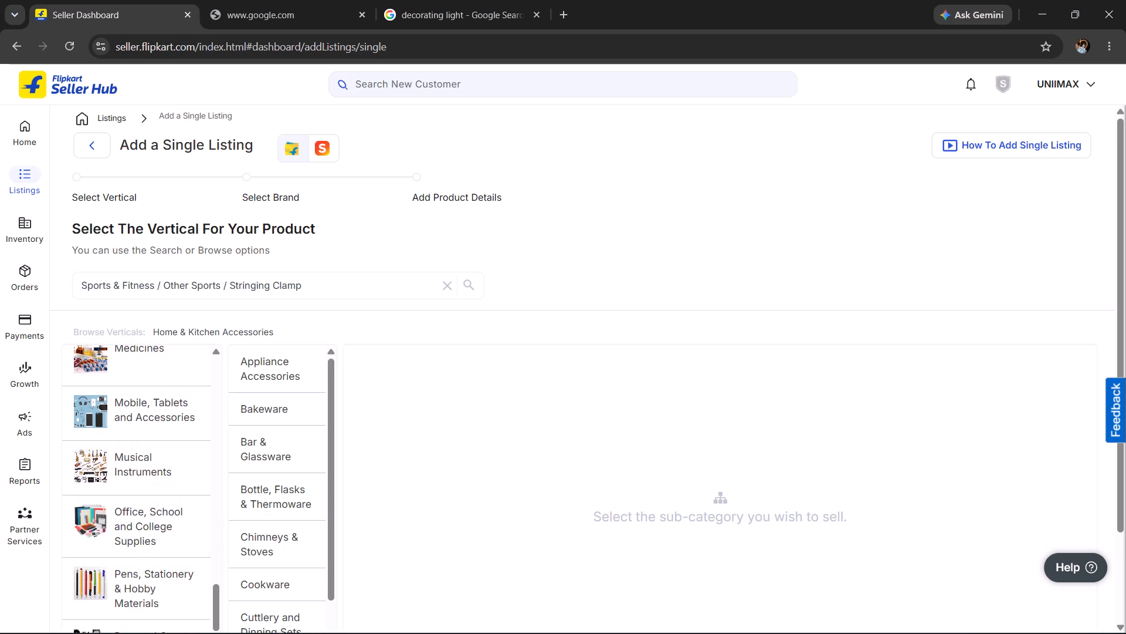
pyautogui.scroll(2, 144, 547)
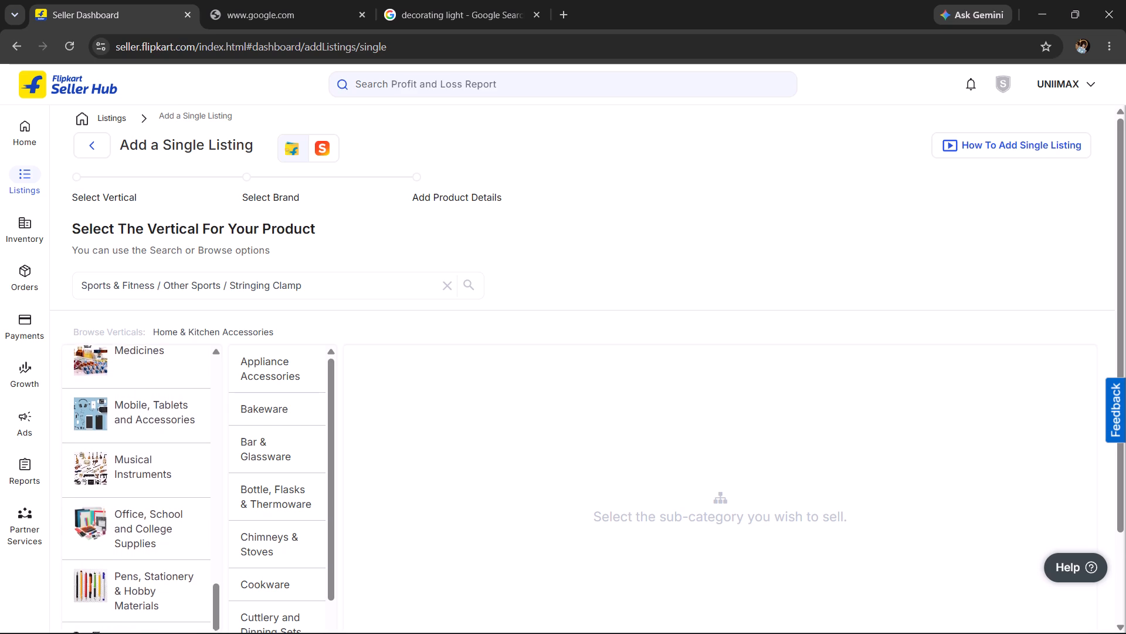
pyautogui.scroll(3, 144, 547)
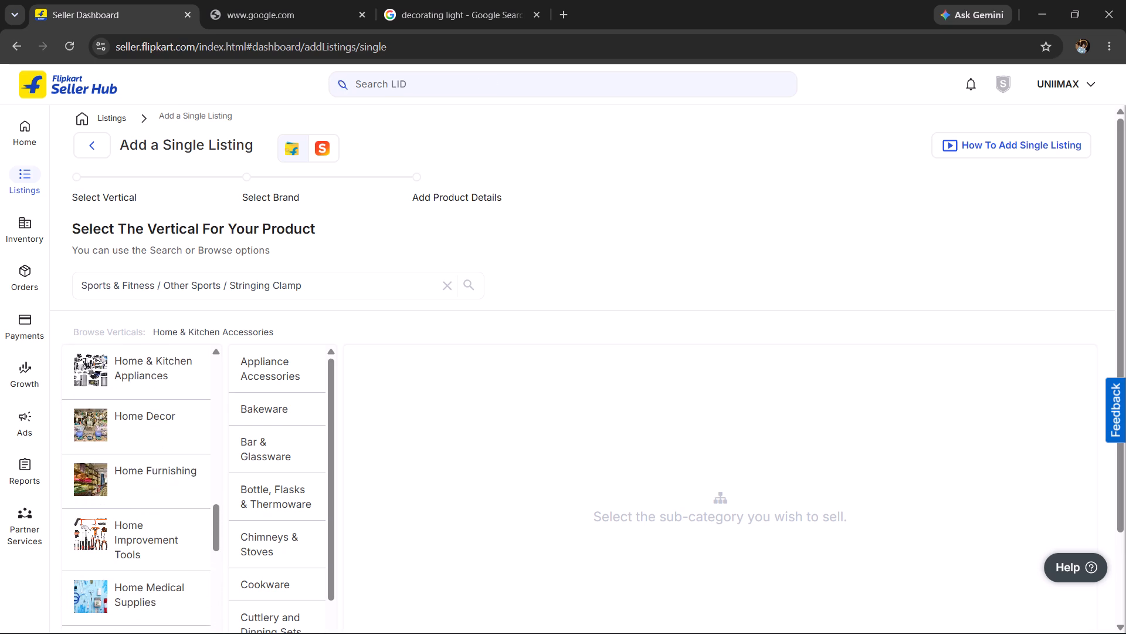
pyautogui.scroll(2, 144, 547)
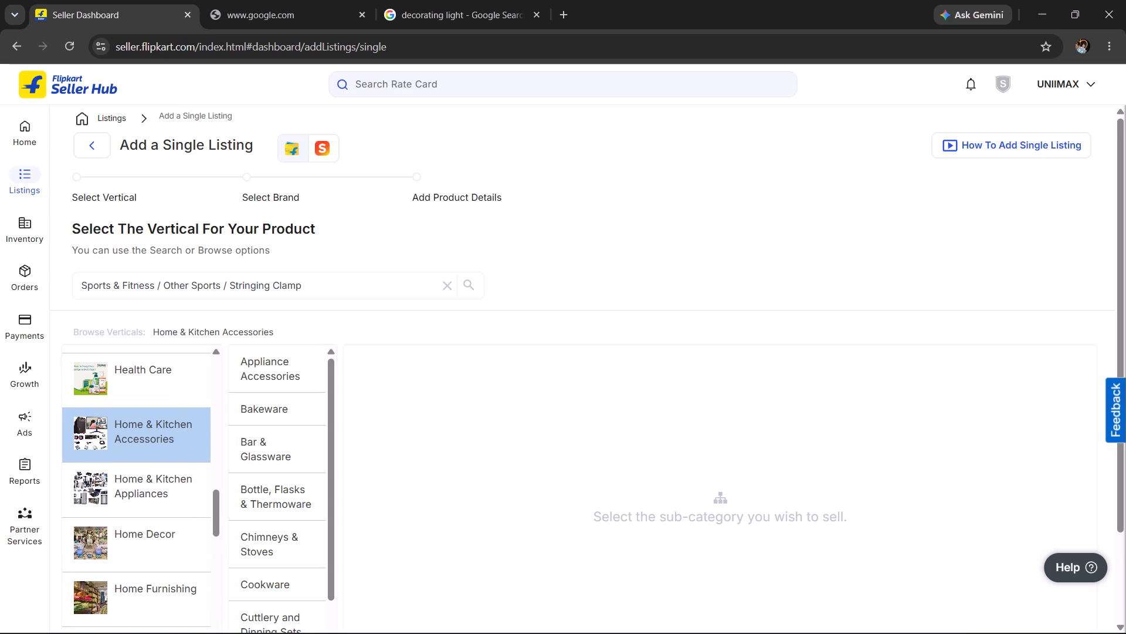
pyautogui.scroll(1, 148, 527)
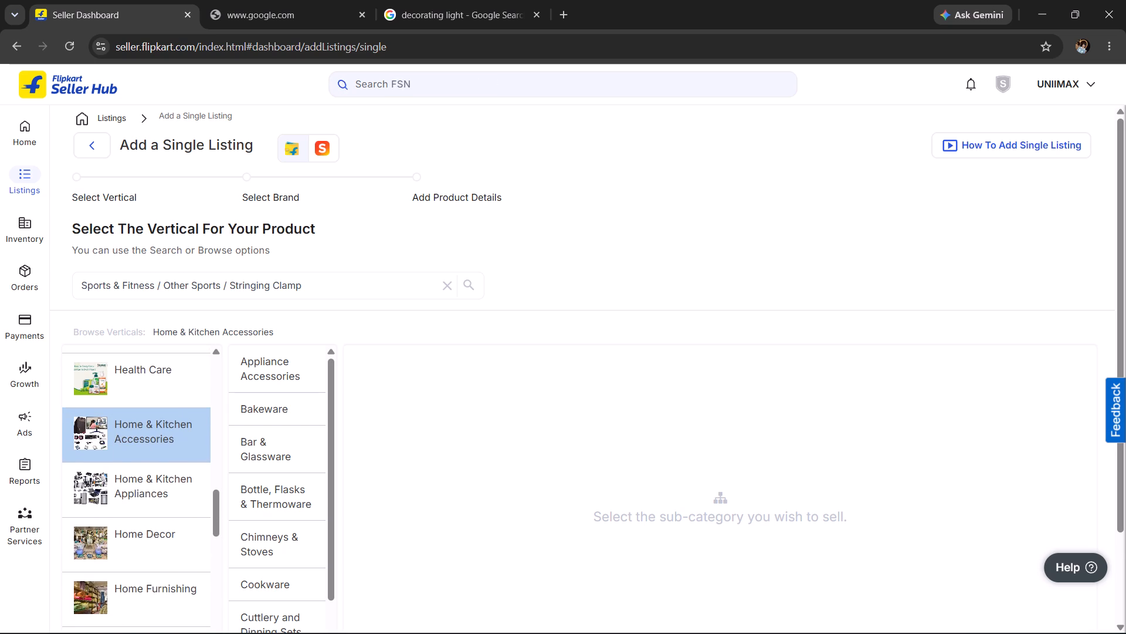
# Examine the verticals offered under Home Decor's sub-categories from Clocks & Wall Decor through Hookahs & Accessories.
pyautogui.click(170, 528)
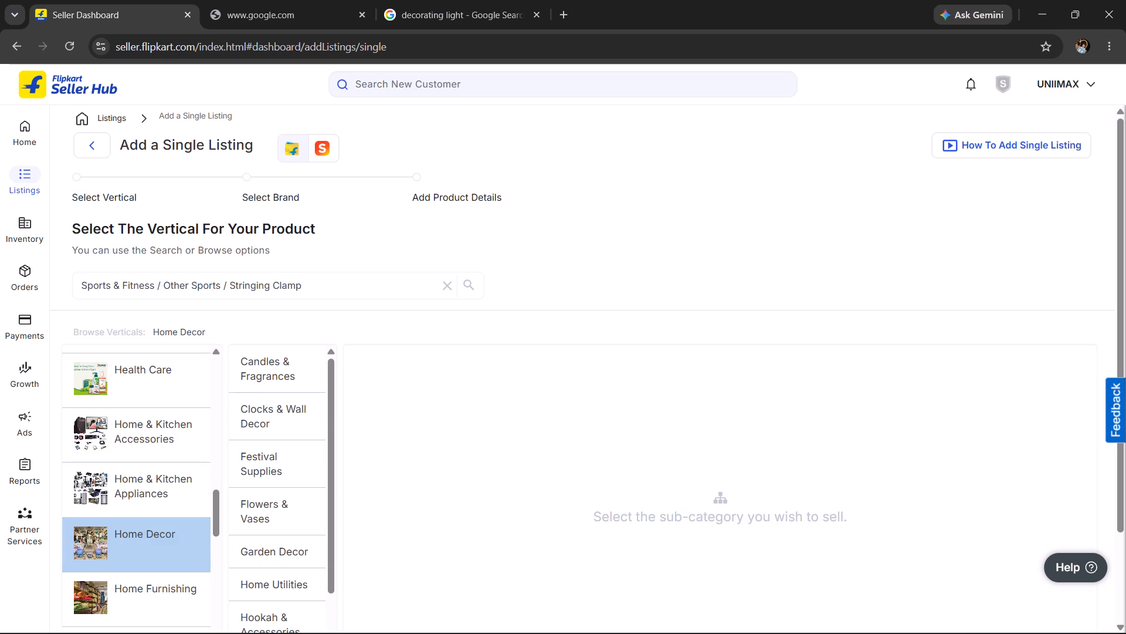
pyautogui.click(305, 381)
pyautogui.click(299, 399)
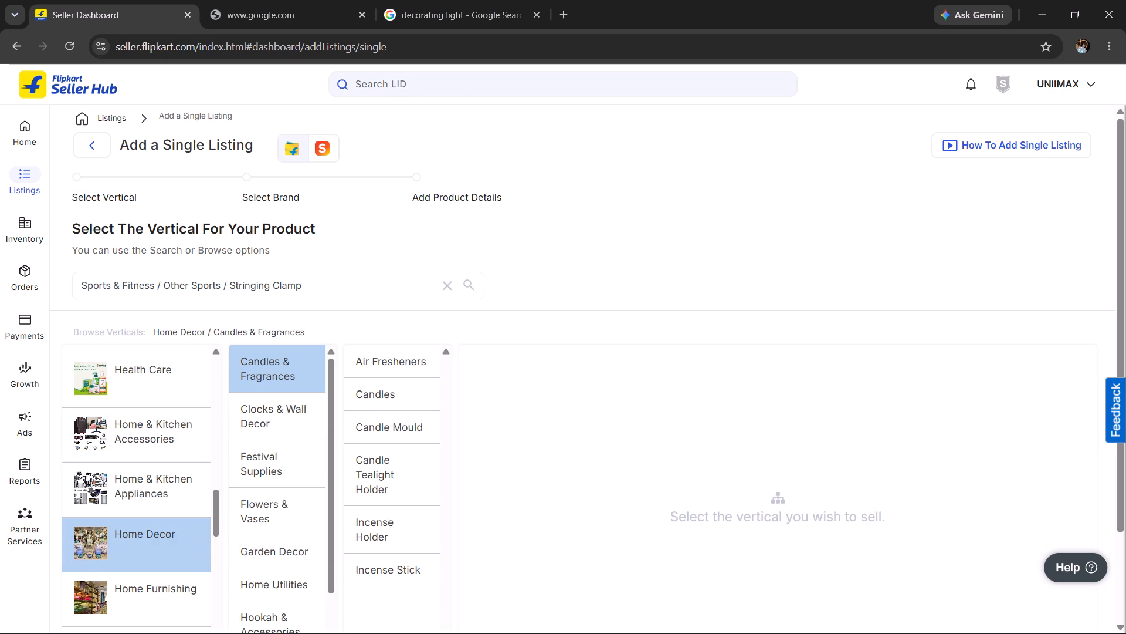
pyautogui.click(287, 440)
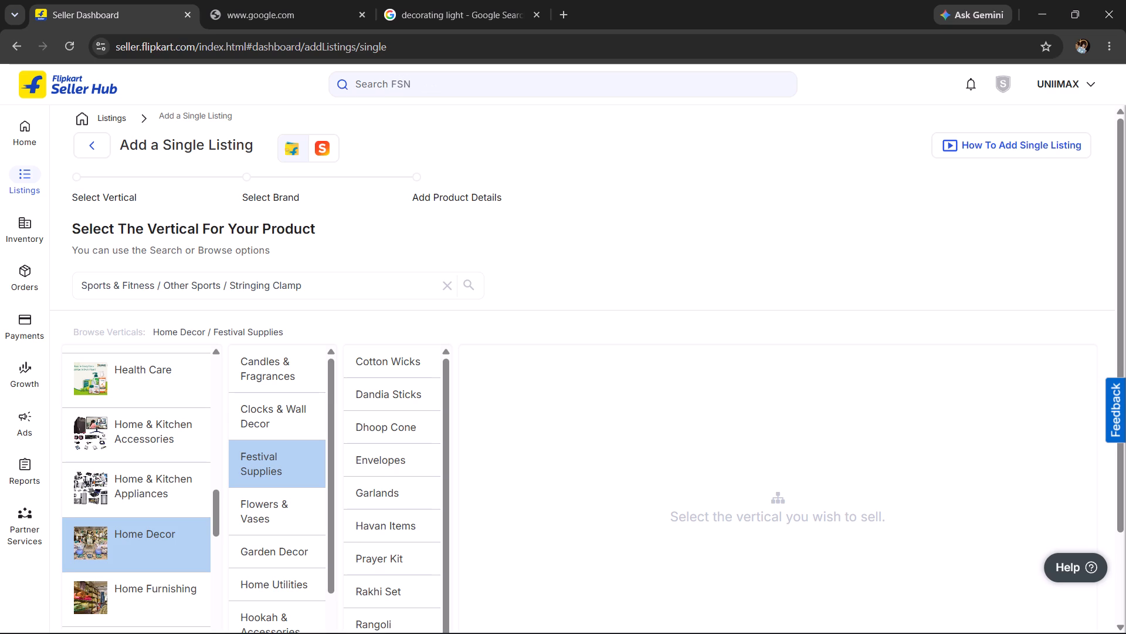
pyautogui.click(271, 525)
pyautogui.scroll(-1, 271, 525)
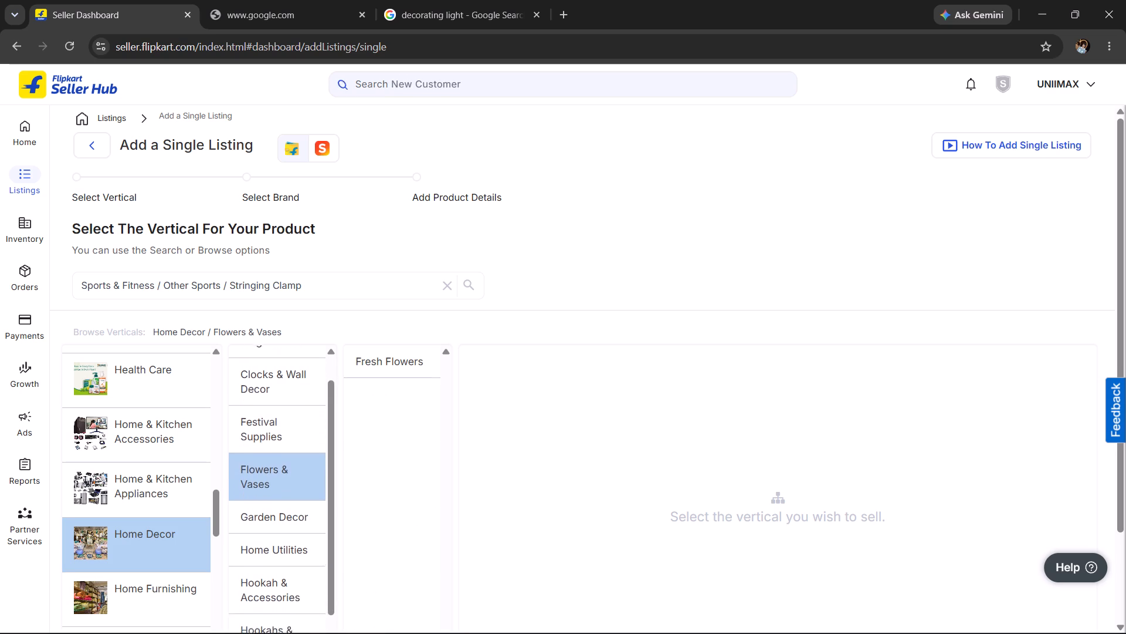
pyautogui.scroll(-1, 271, 525)
pyautogui.click(295, 494)
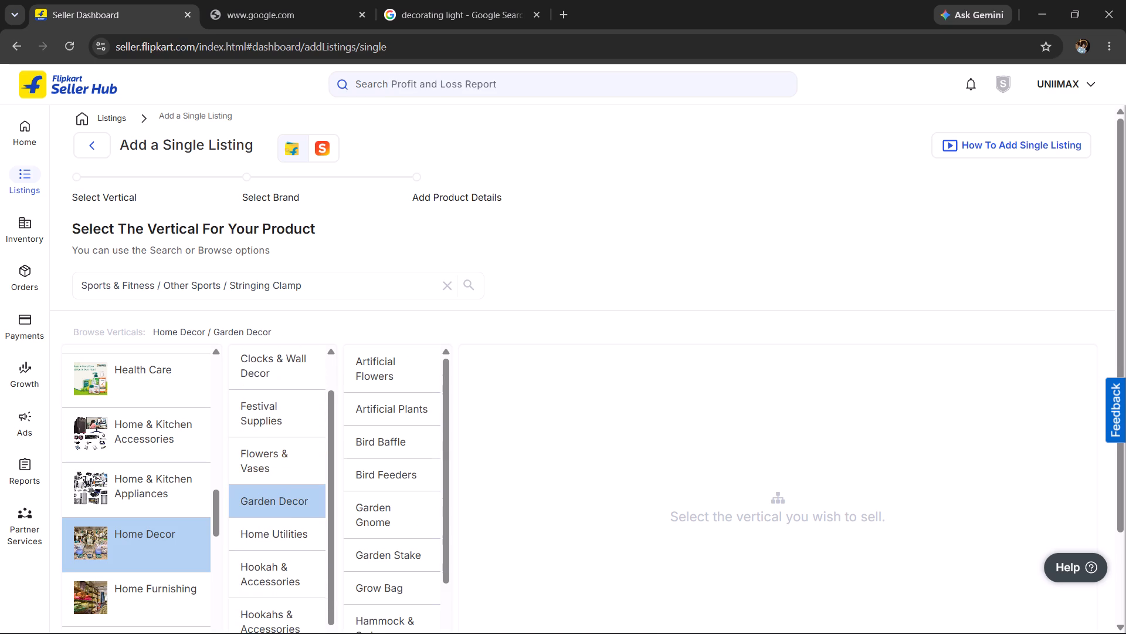
pyautogui.click(272, 522)
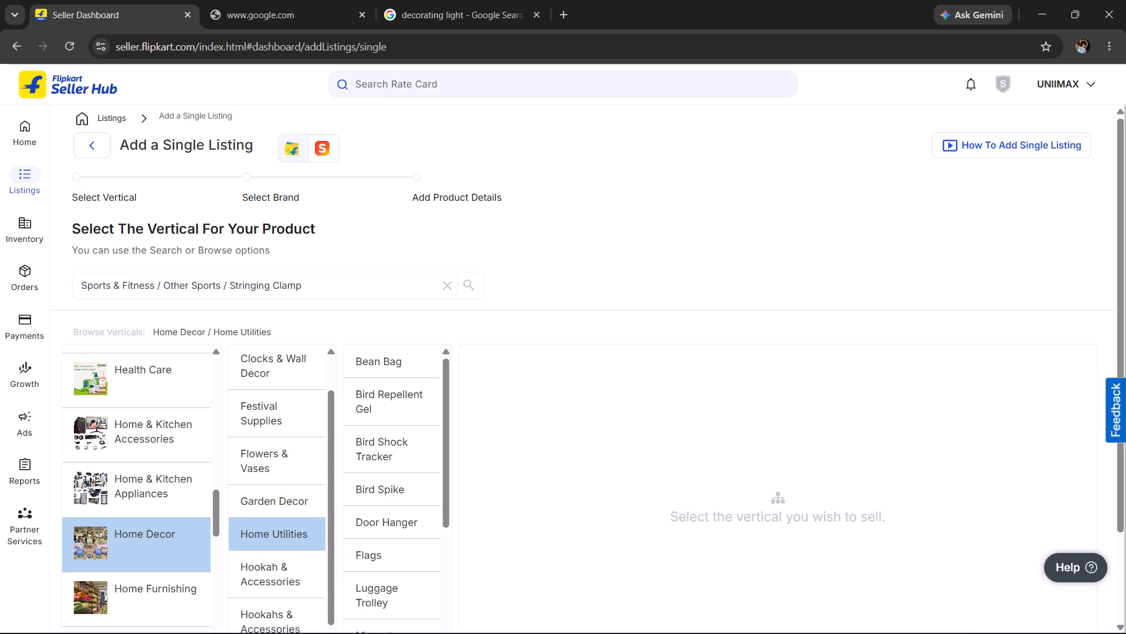
pyautogui.scroll(-3, 401, 575)
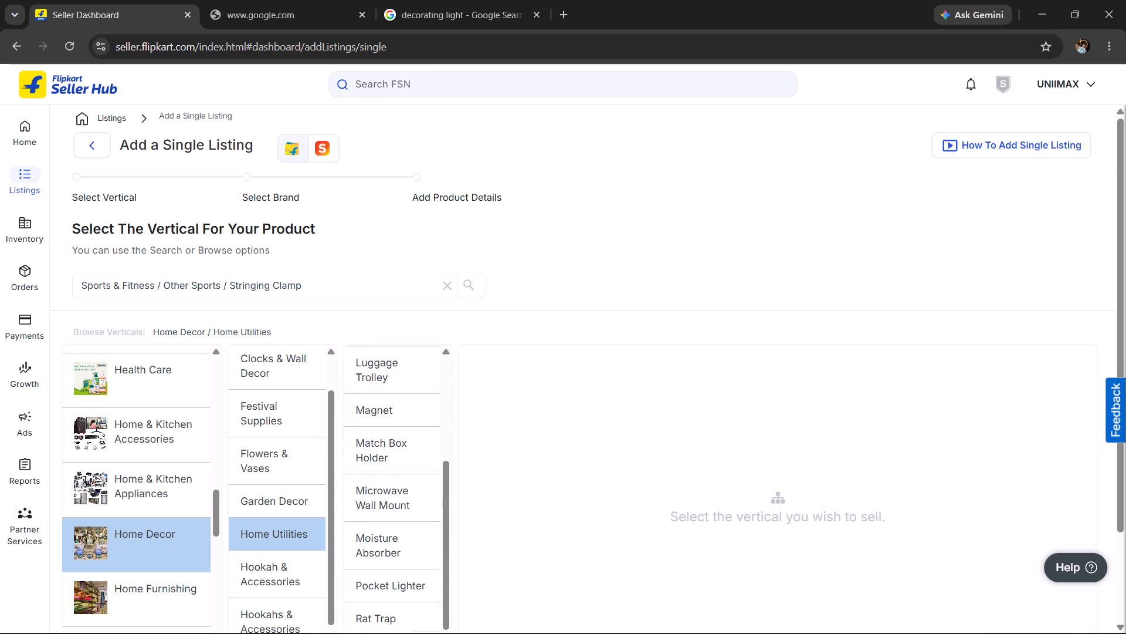
pyautogui.scroll(-2, 401, 575)
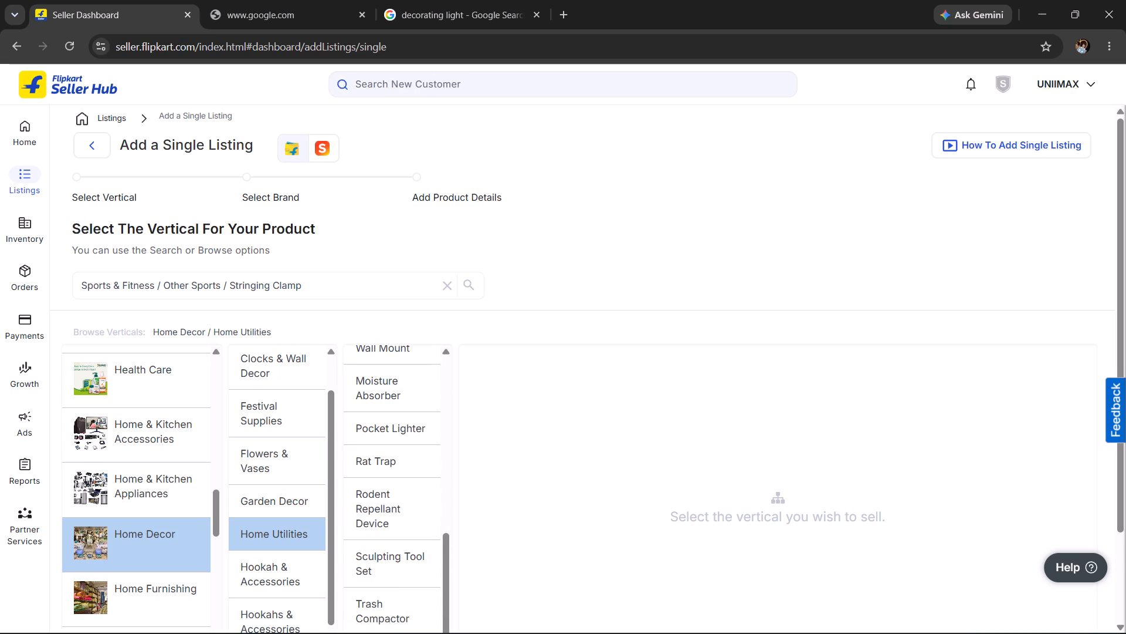
pyautogui.click(247, 558)
pyautogui.scroll(-1, 247, 558)
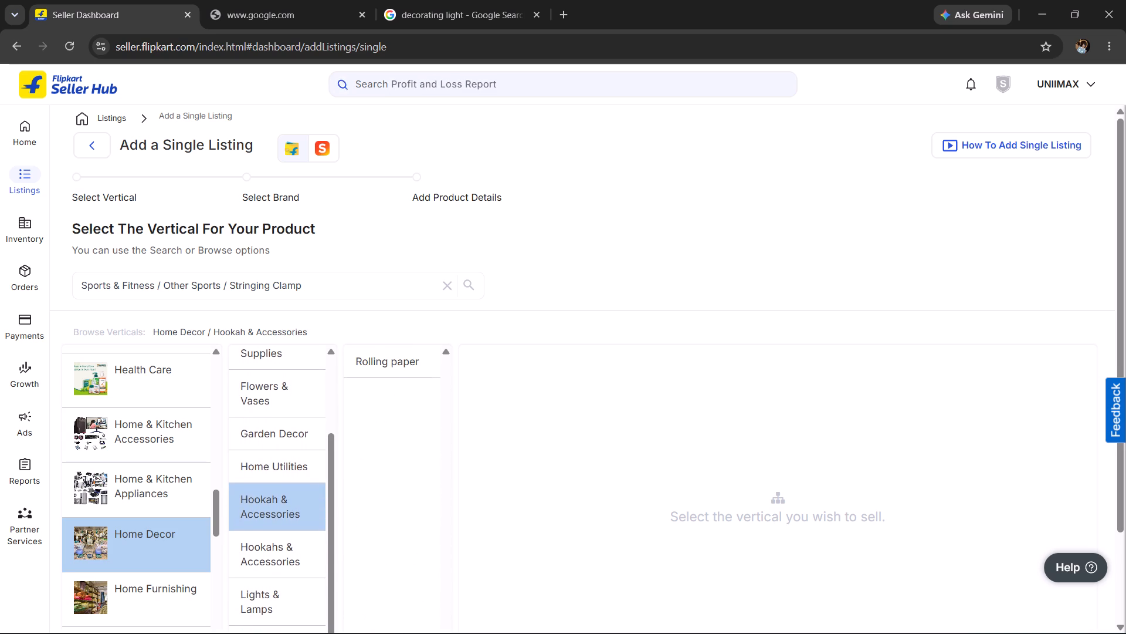
pyautogui.scroll(-1, 247, 558)
pyautogui.click(247, 558)
pyautogui.click(250, 575)
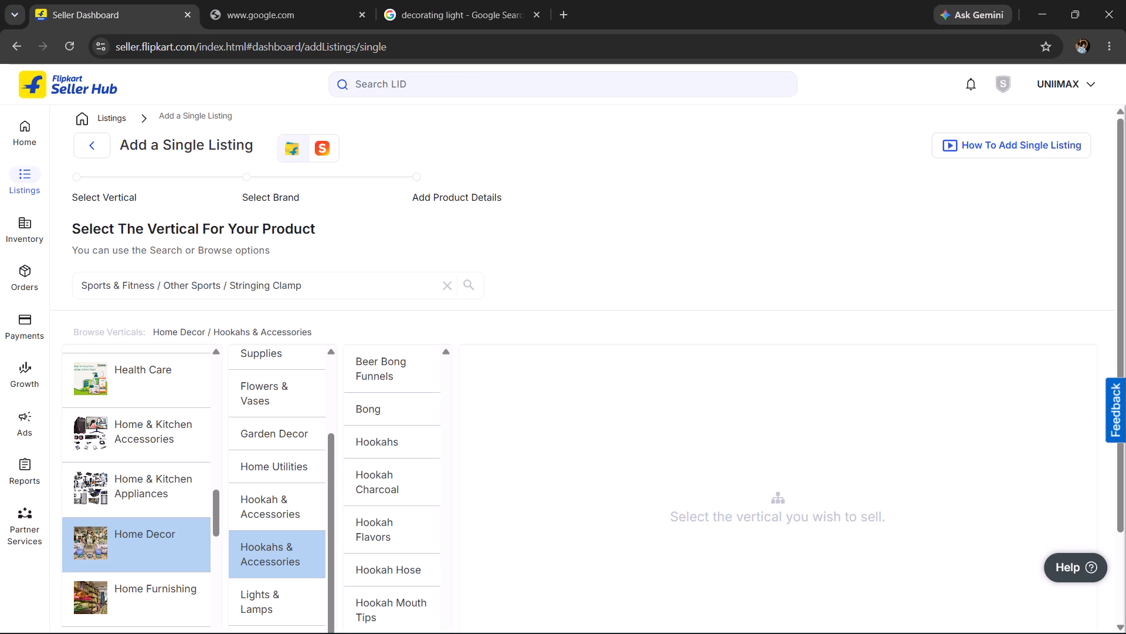
# Under Home Decor's Lights & Lamps, check the Bulb, Ceiling Lamp, Floor Lamps & Lights, and Lamp Base verticals.
pyautogui.click(253, 588)
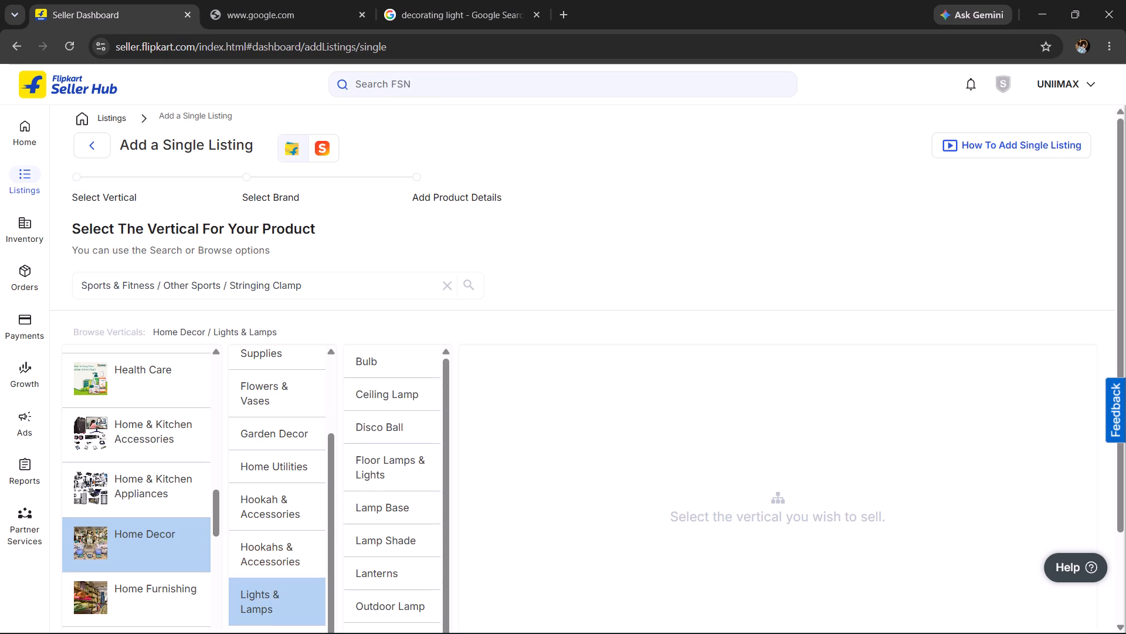
pyautogui.click(419, 369)
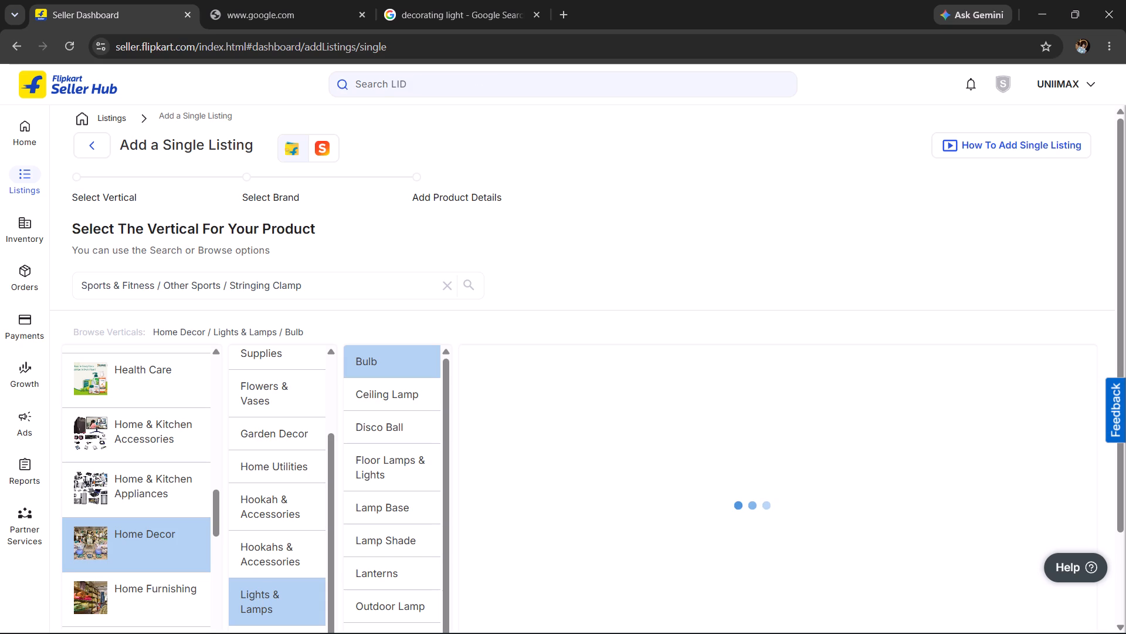
pyautogui.click(401, 392)
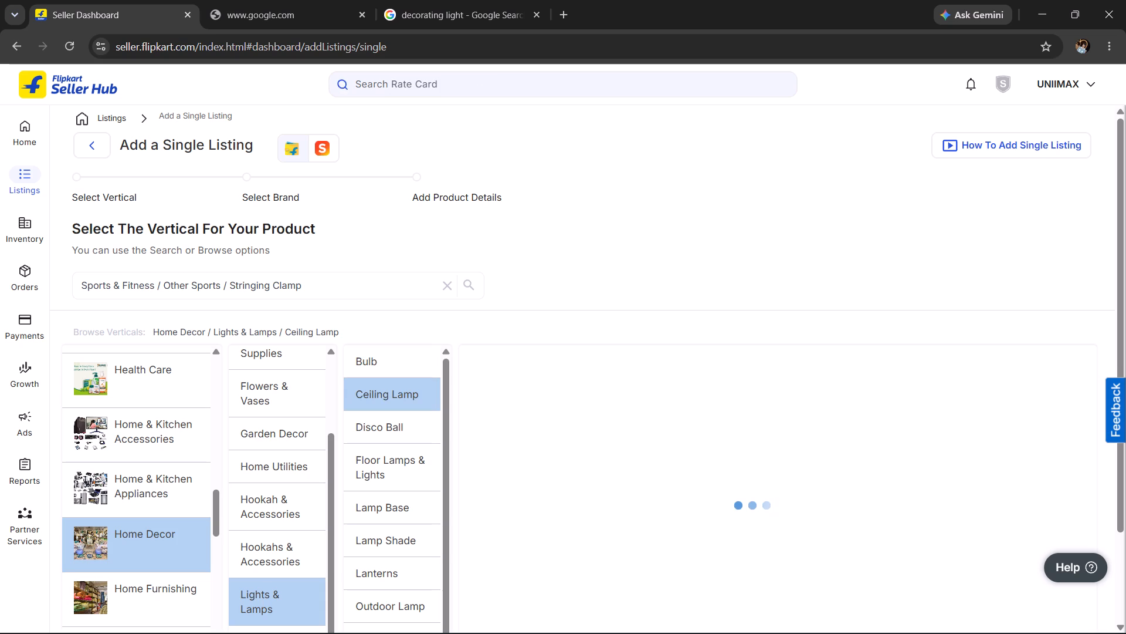
pyautogui.scroll(-2, 401, 392)
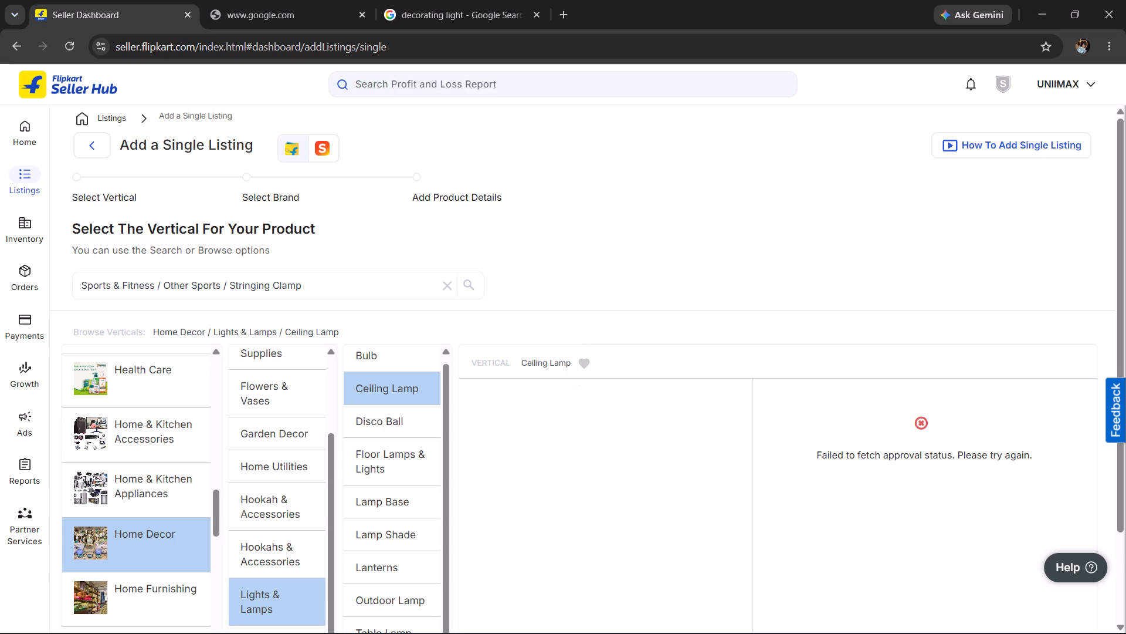
pyautogui.click(418, 446)
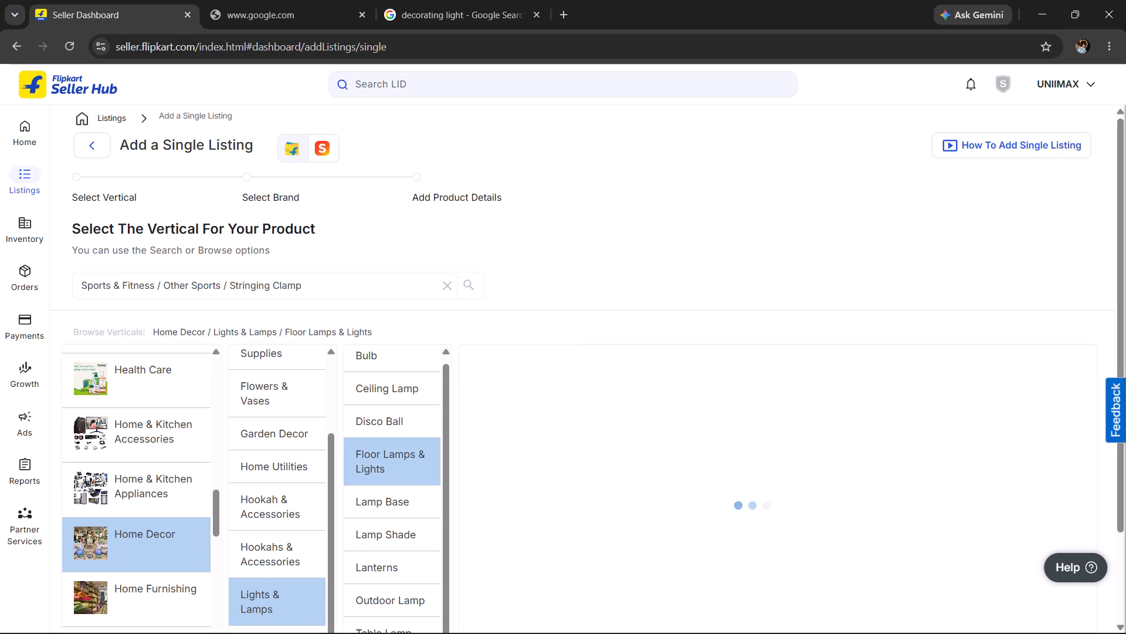
pyautogui.click(397, 501)
pyautogui.scroll(-1, 400, 515)
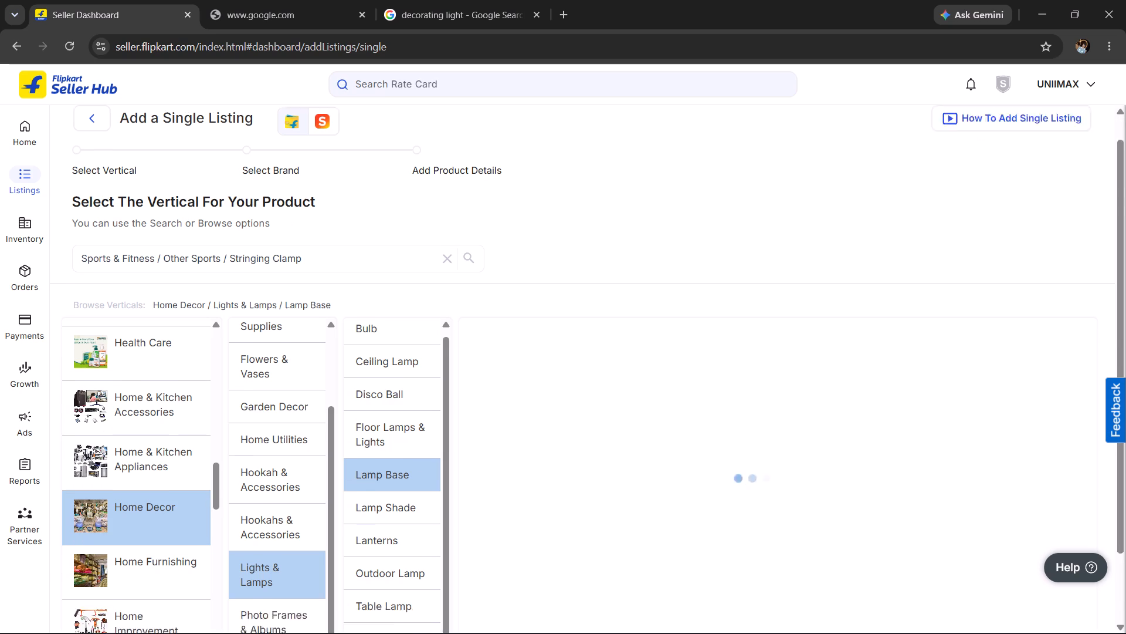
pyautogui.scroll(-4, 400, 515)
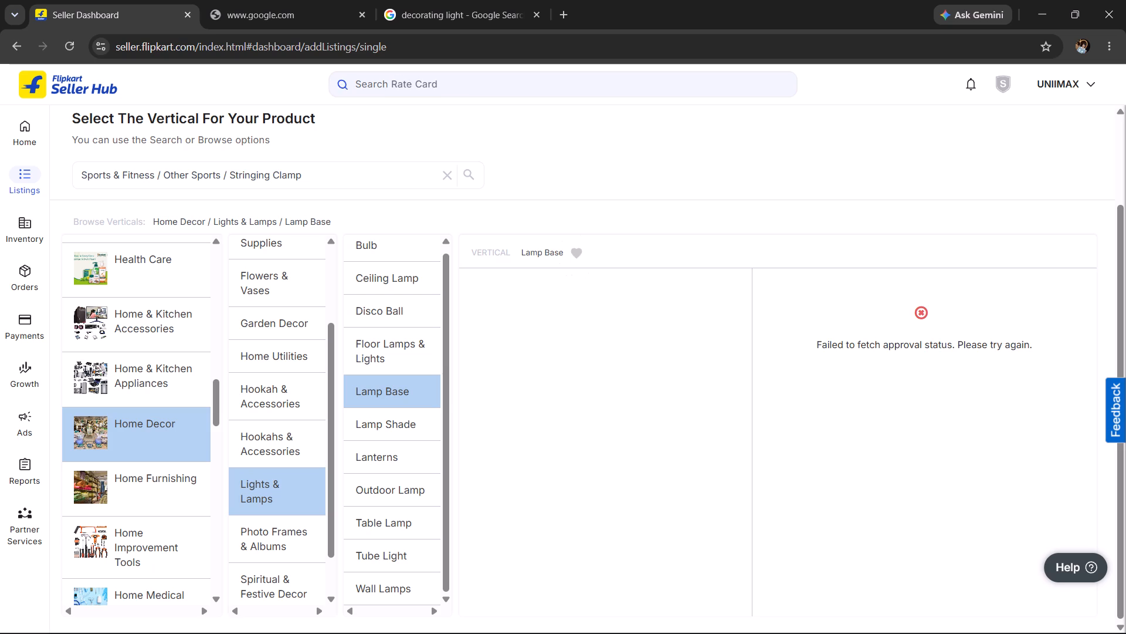
# Connect the computer to the "F56 2" Wi-Fi hotspot and return to the listing page.
pyautogui.click(1042, 611)
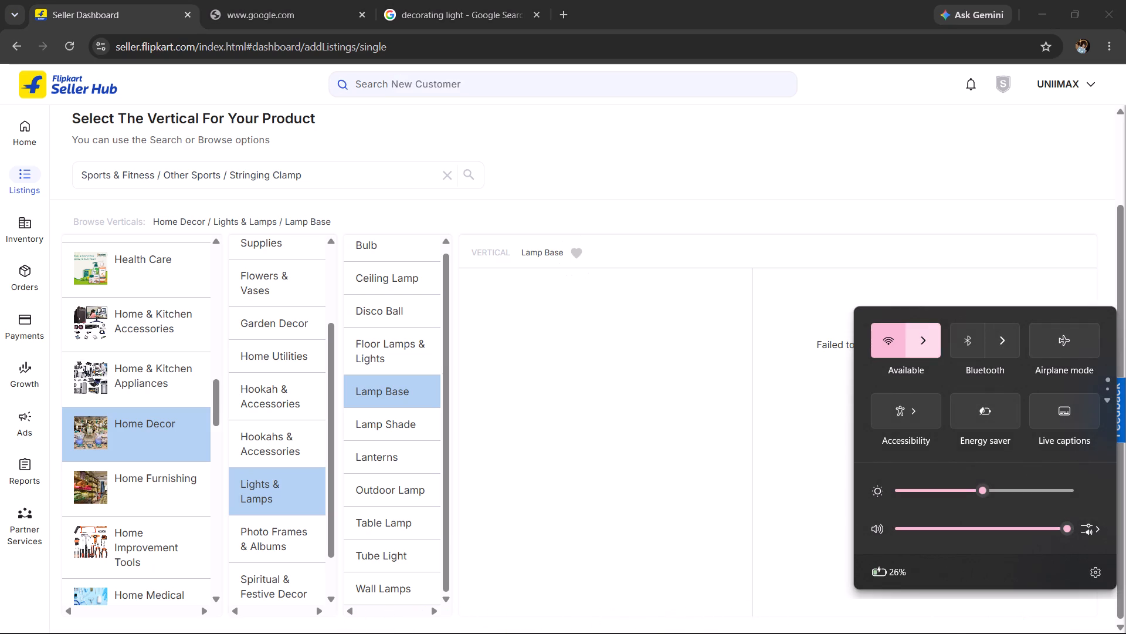
pyautogui.moveTo(945, 347); pyautogui.dragTo(928, 348)
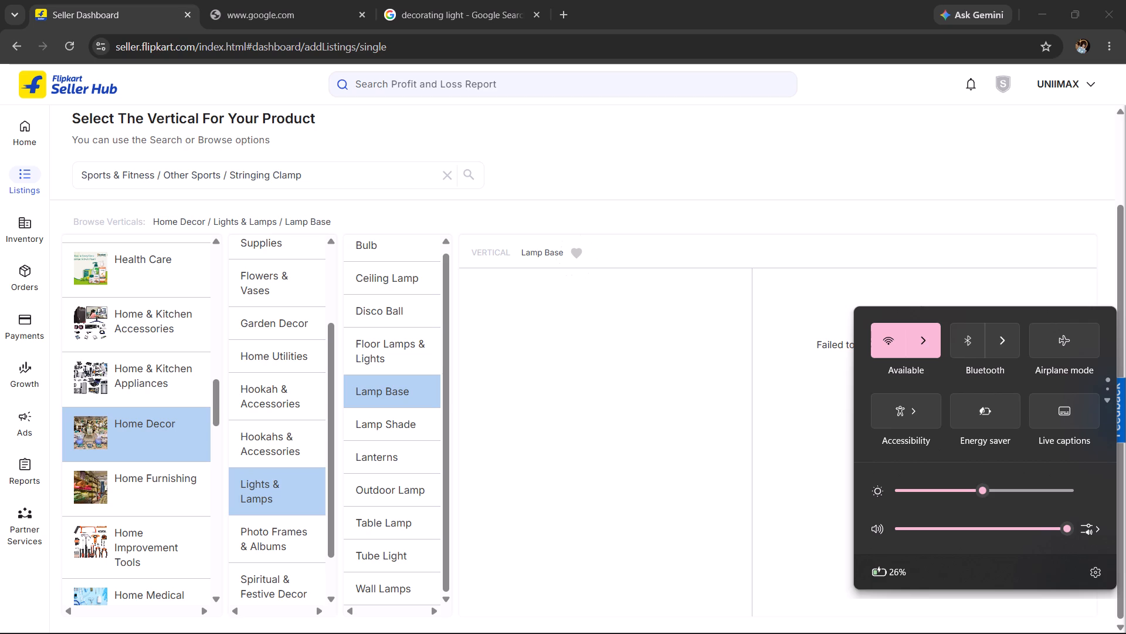
pyautogui.moveTo(928, 348); pyautogui.dragTo(928, 348)
pyautogui.click(928, 348)
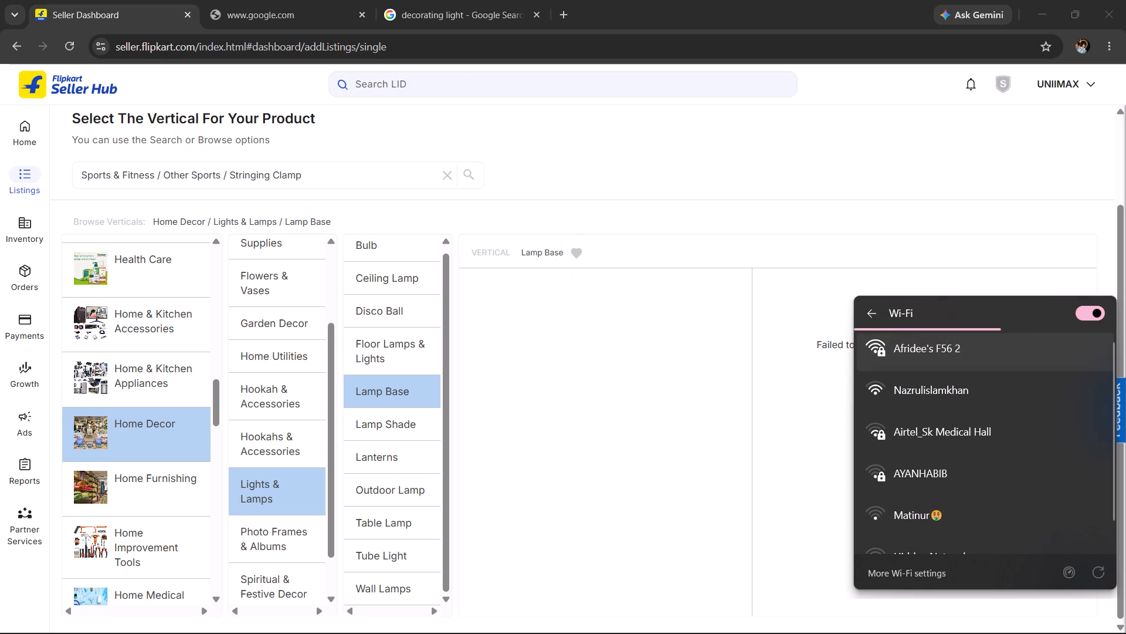
pyautogui.click(928, 355)
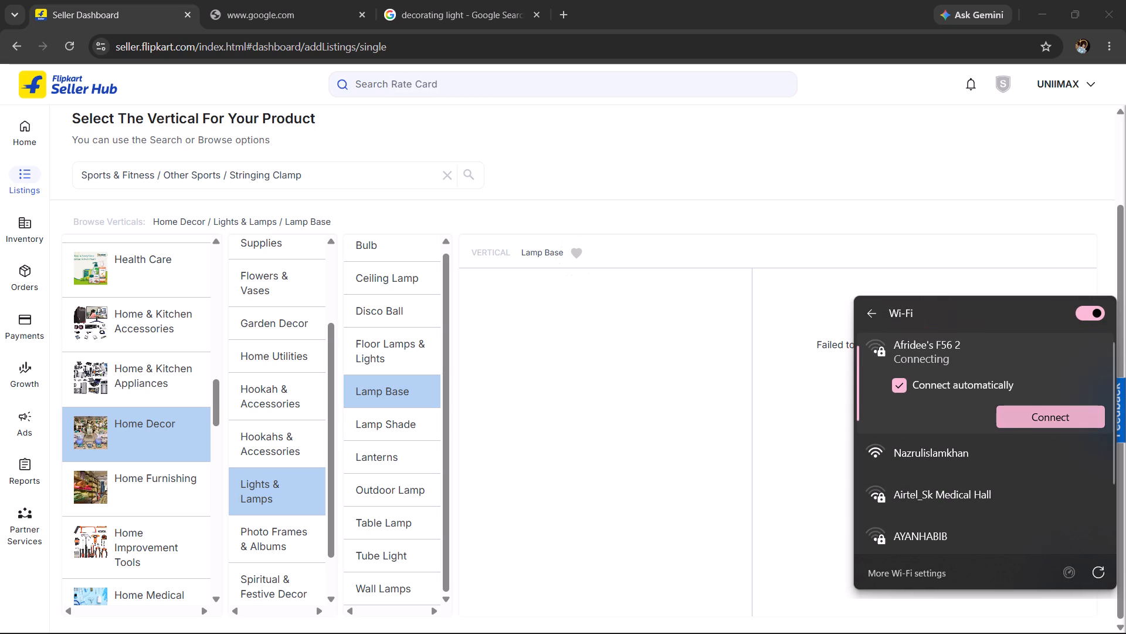
pyautogui.click(1042, 407)
pyautogui.click(801, 377)
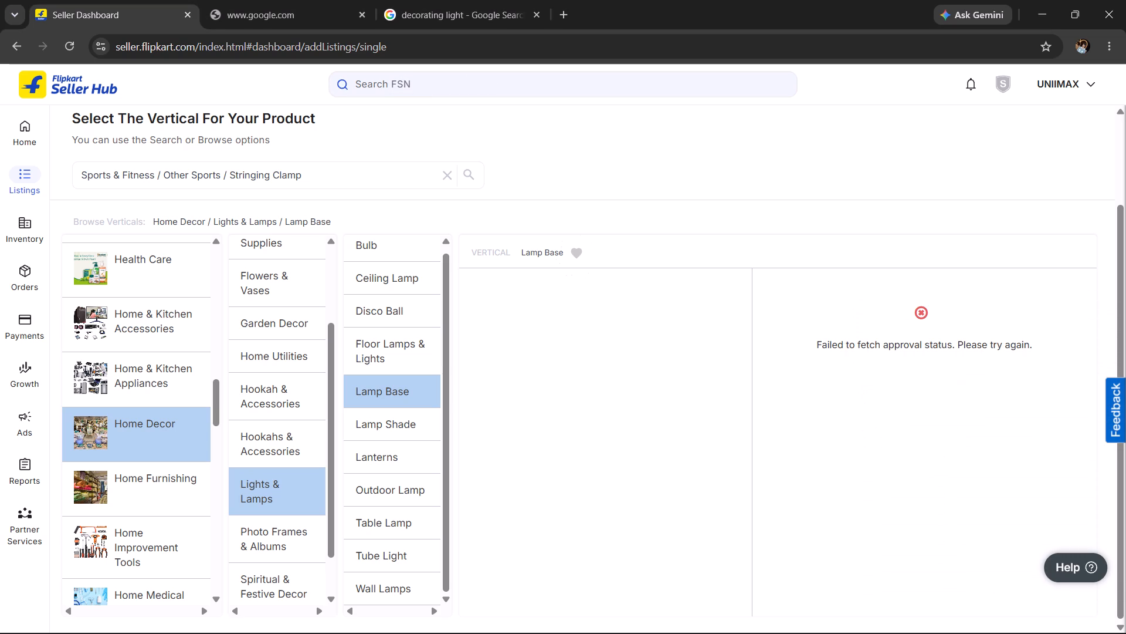
# Under Lights & Lamps, check the Lanterns, Lamp Shade, Lamp Base, Floor Lamps & Lights, Disco Ball and Ceiling Lamp verticals, and look through Home Decor's remaining sub-categories.
pyautogui.click(388, 446)
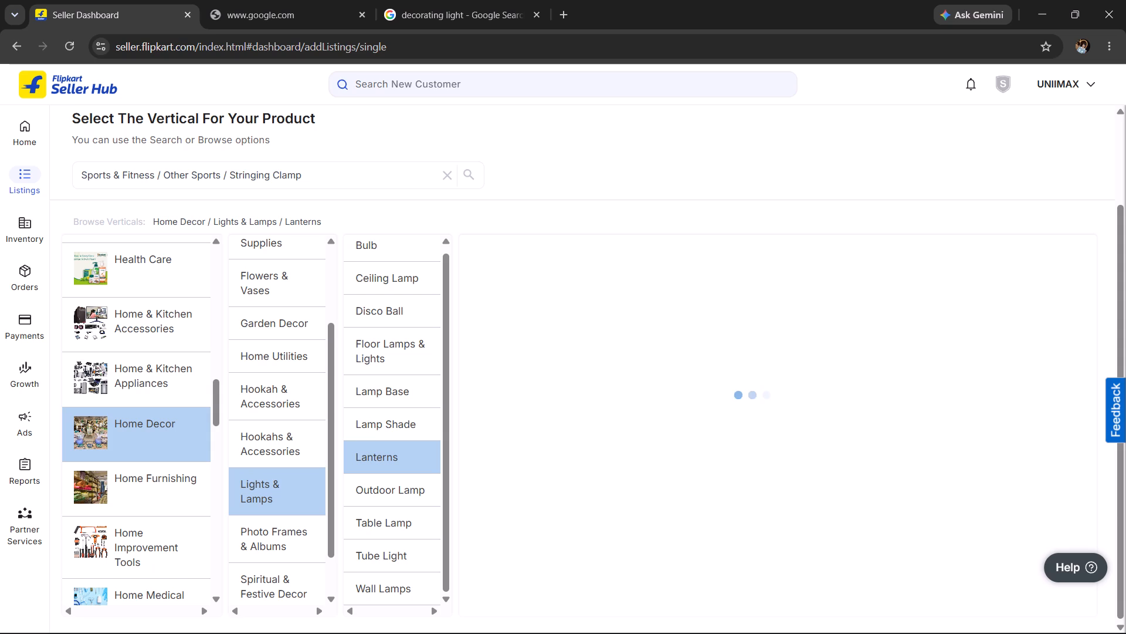
pyautogui.scroll(-1, 390, 480)
pyautogui.click(409, 428)
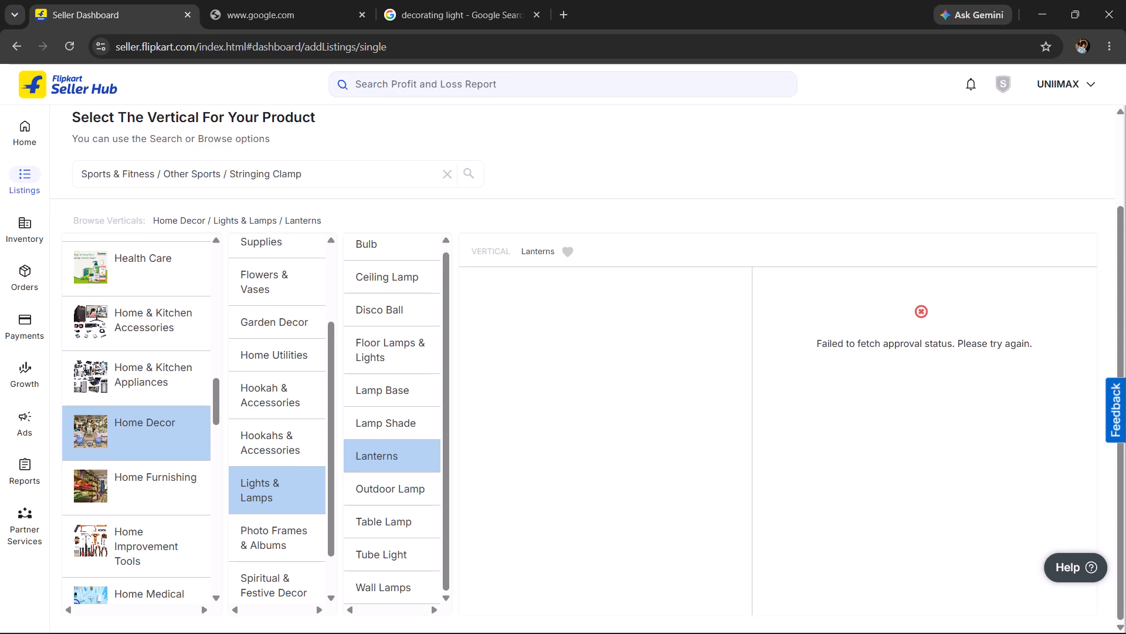
pyautogui.click(409, 390)
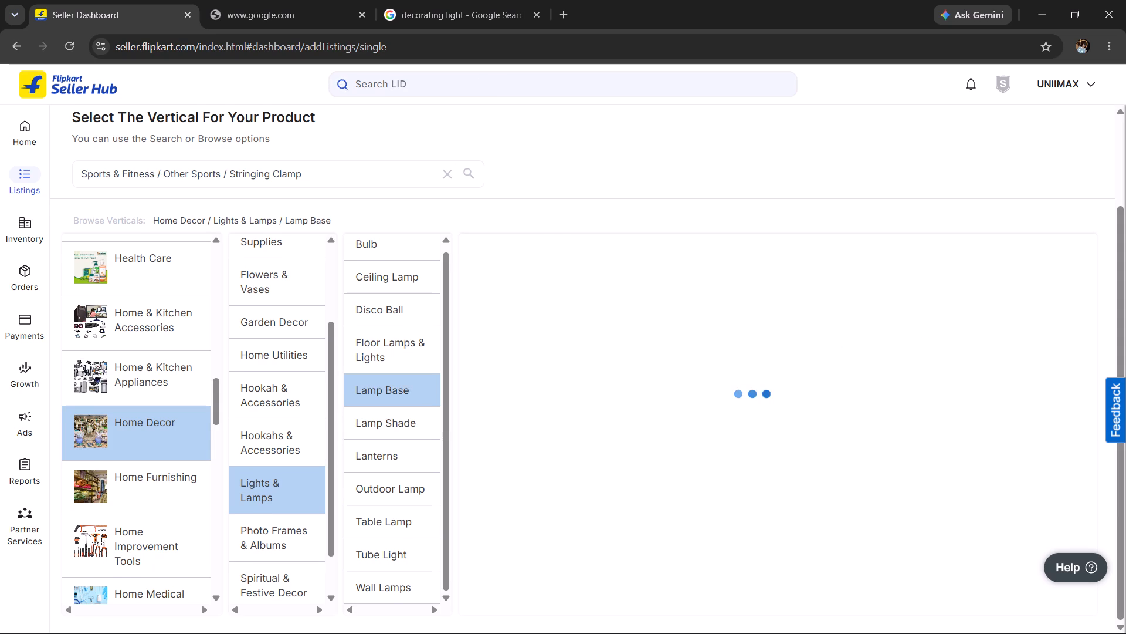
pyautogui.click(409, 349)
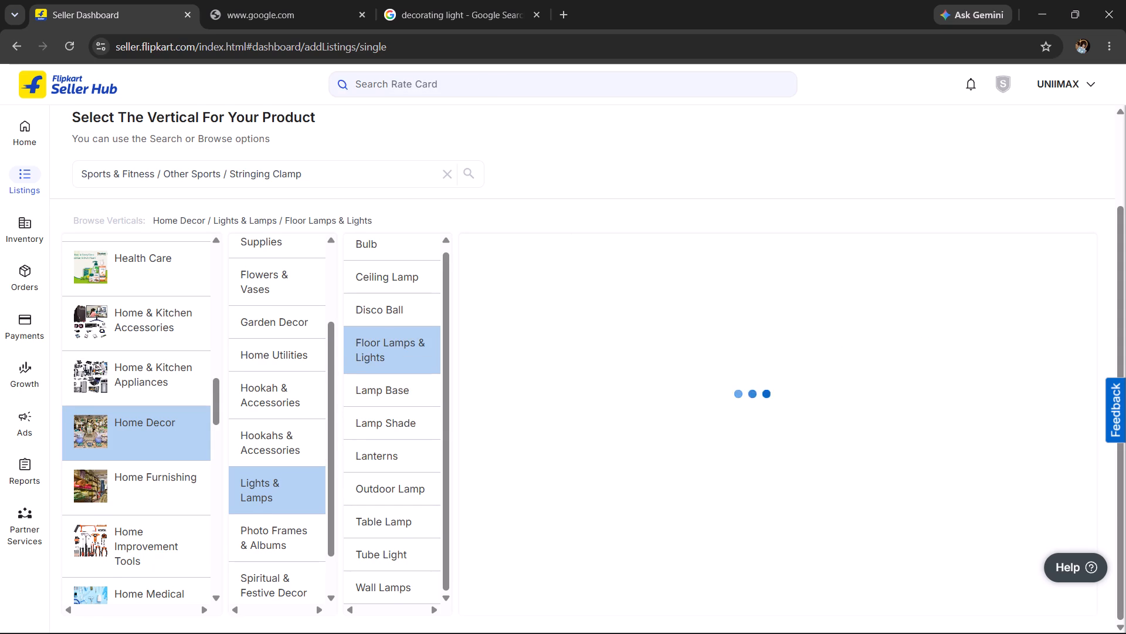
pyautogui.click(422, 299)
pyautogui.click(420, 284)
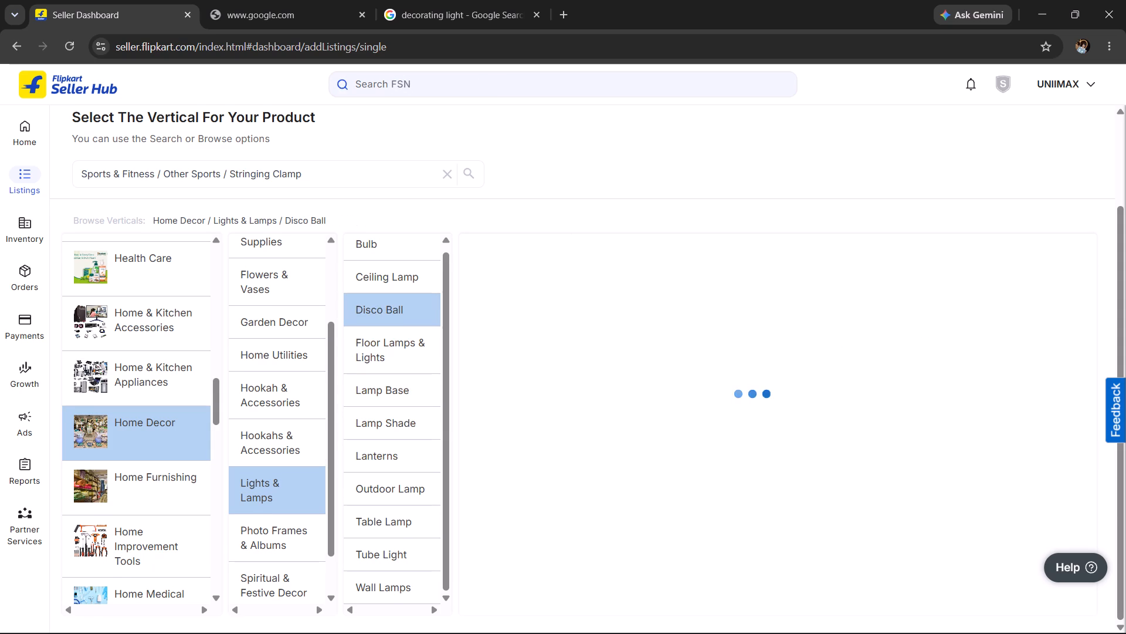
pyautogui.scroll(-1, 401, 472)
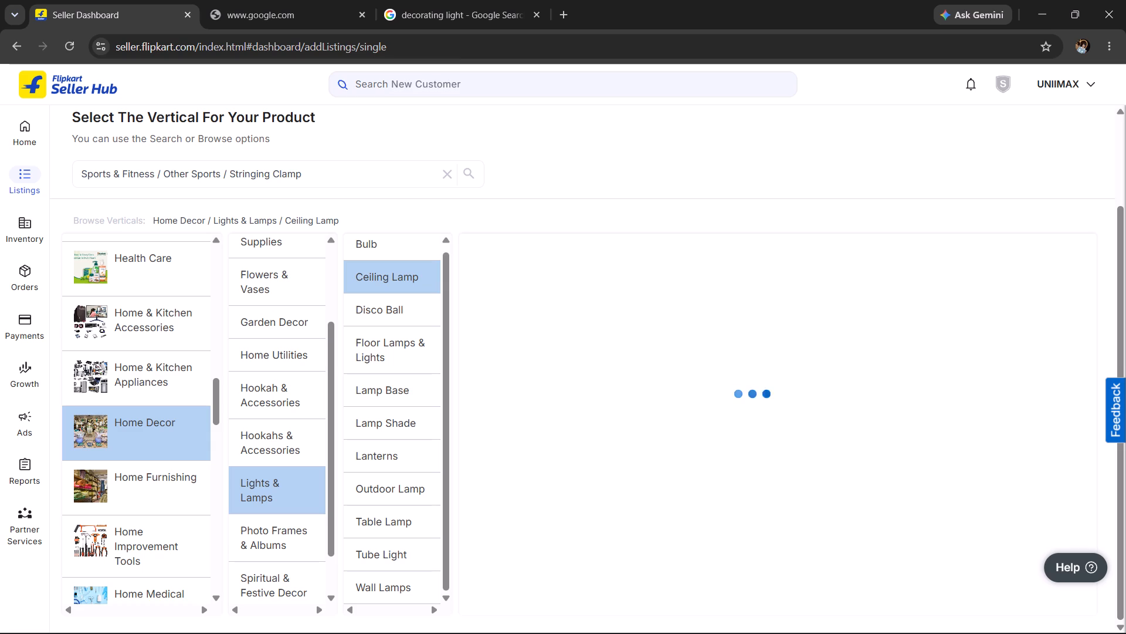
pyautogui.scroll(-1, 401, 472)
pyautogui.scroll(-2, 331, 449)
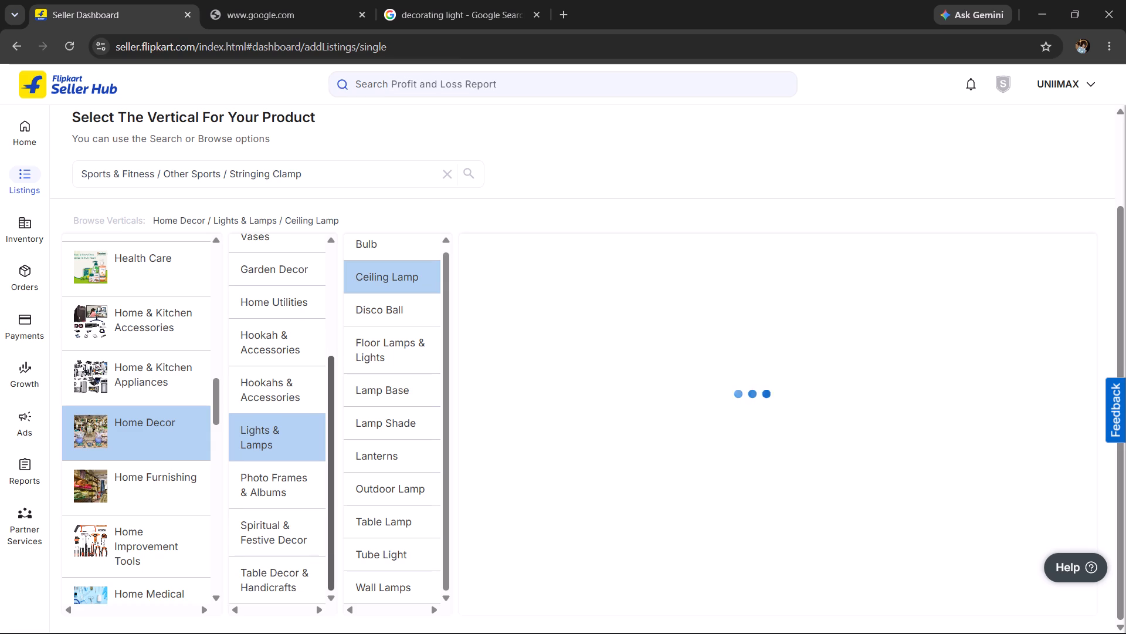
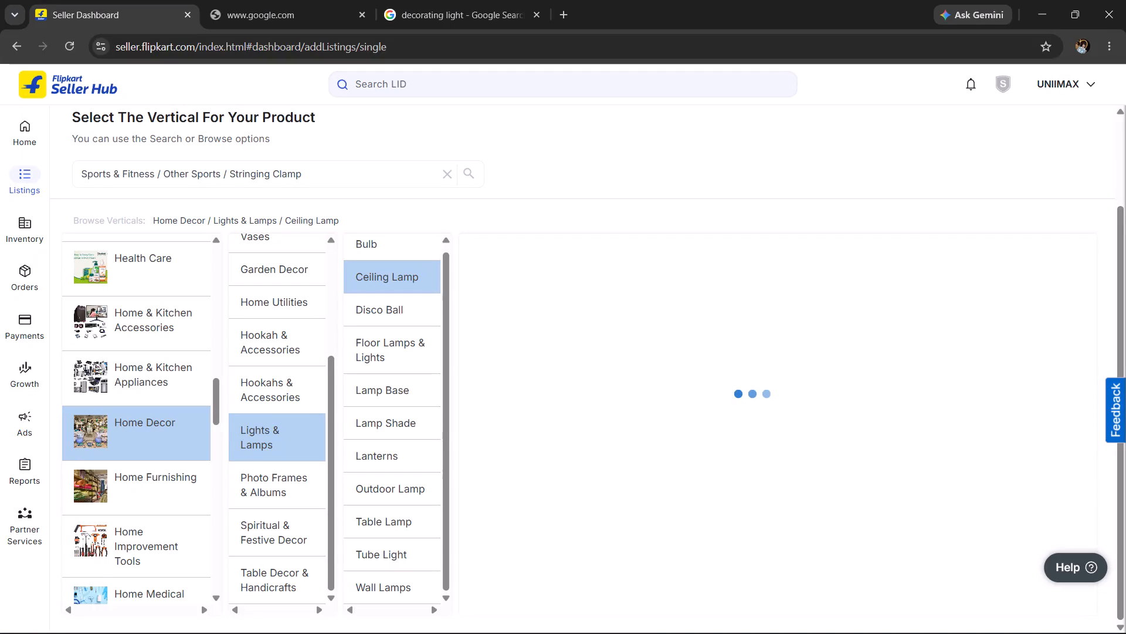
# Review Home Decor's Lights & Lamps, Hookahs & Accessories, Hookah & Accessories, and Home Utilities sub-categories for a vertical suited to string lights.
pyautogui.scroll(-1, 263, 457)
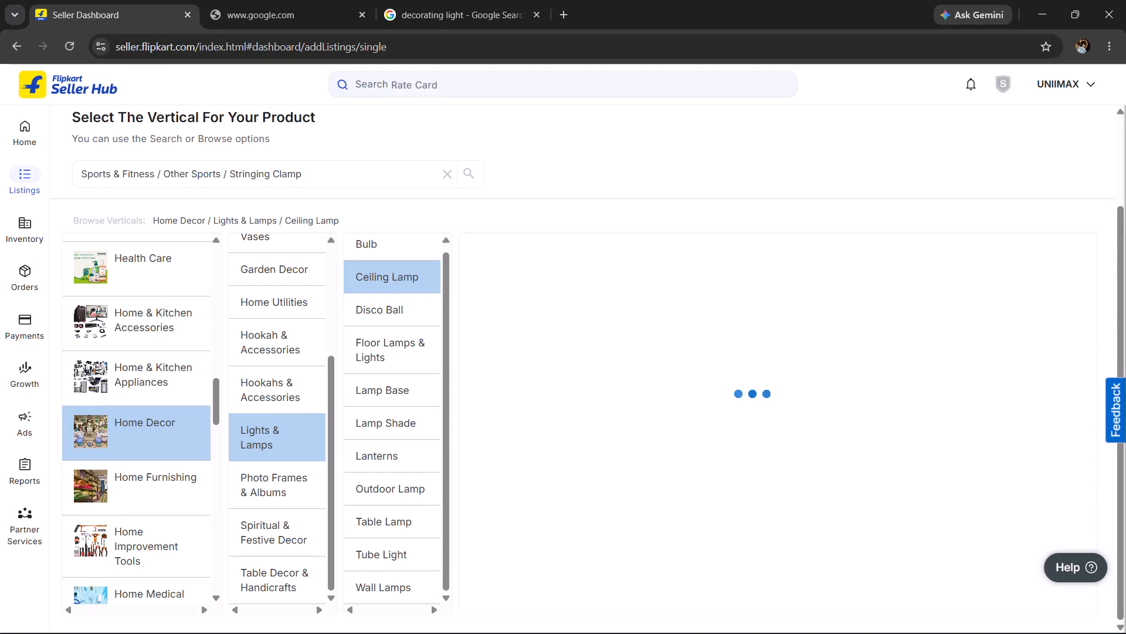
pyautogui.click(263, 457)
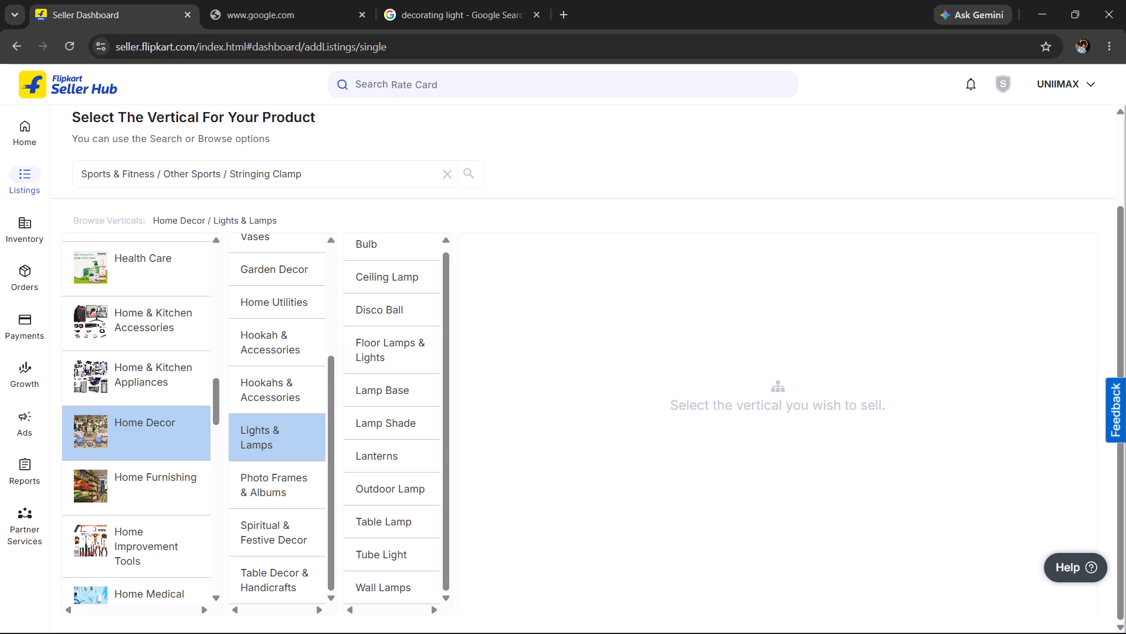
pyautogui.scroll(-2, 257, 479)
pyautogui.click(278, 389)
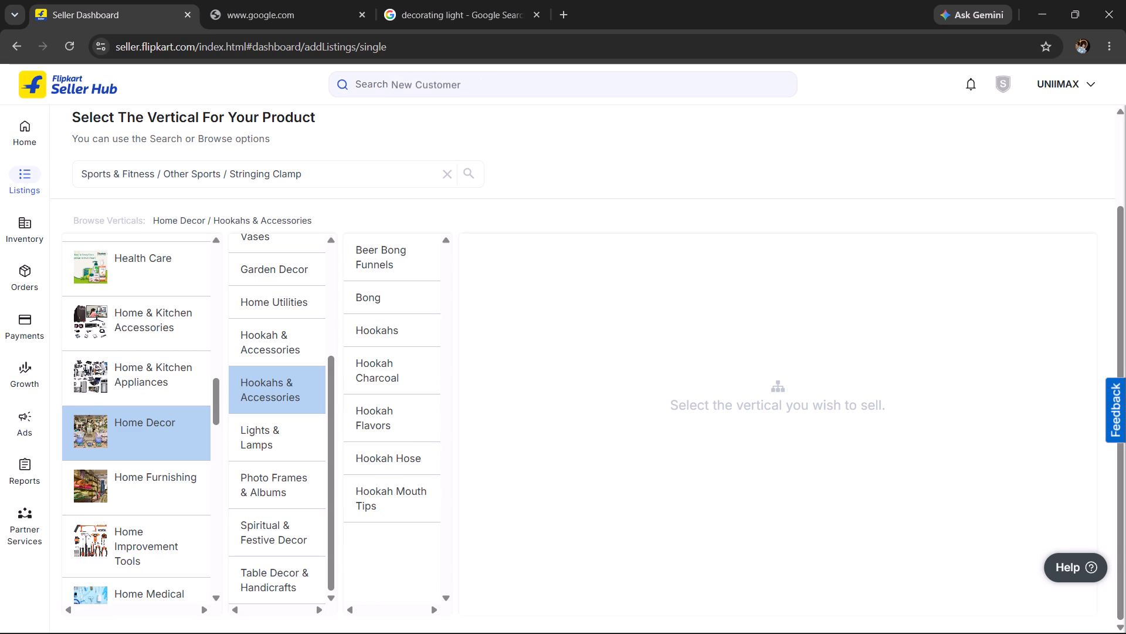
pyautogui.click(280, 364)
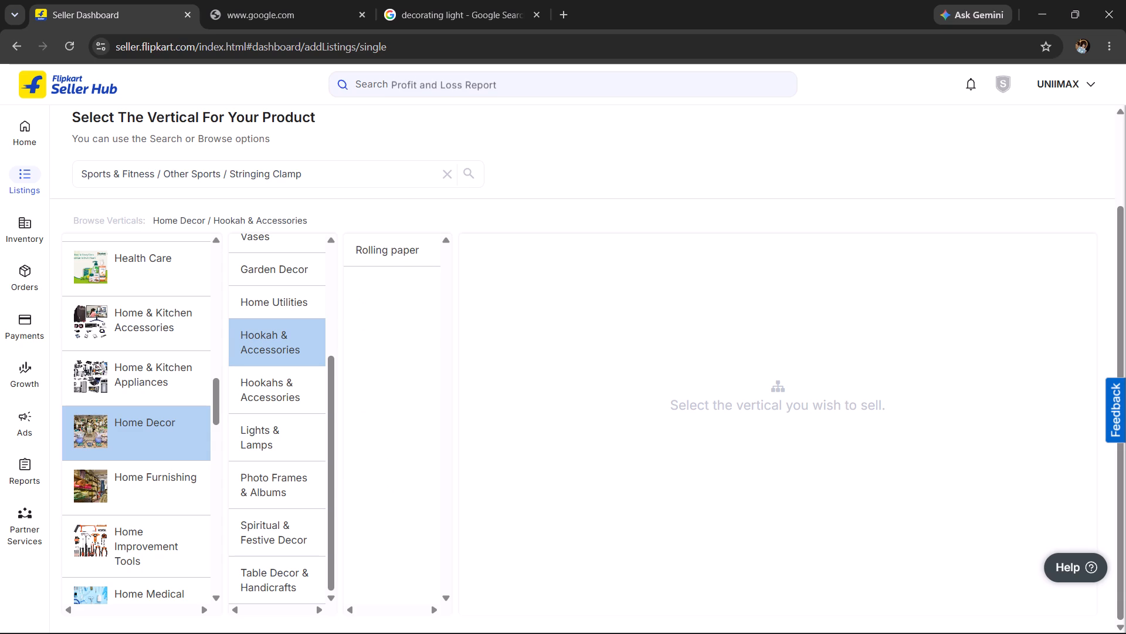
pyautogui.click(287, 311)
pyautogui.scroll(3, 287, 311)
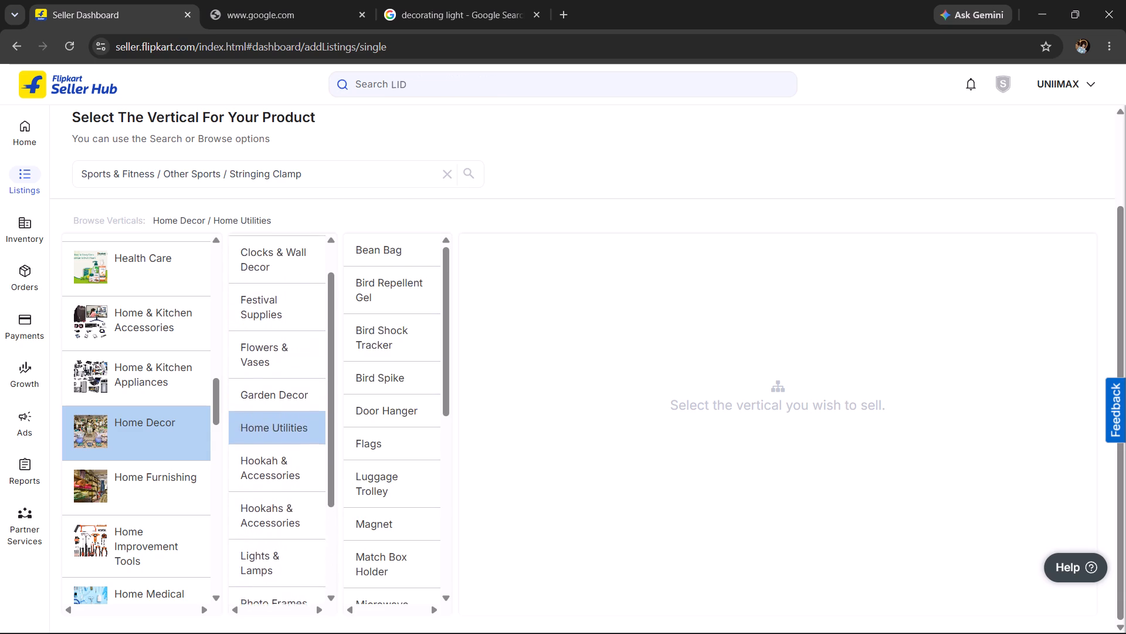
pyautogui.scroll(3, 270, 399)
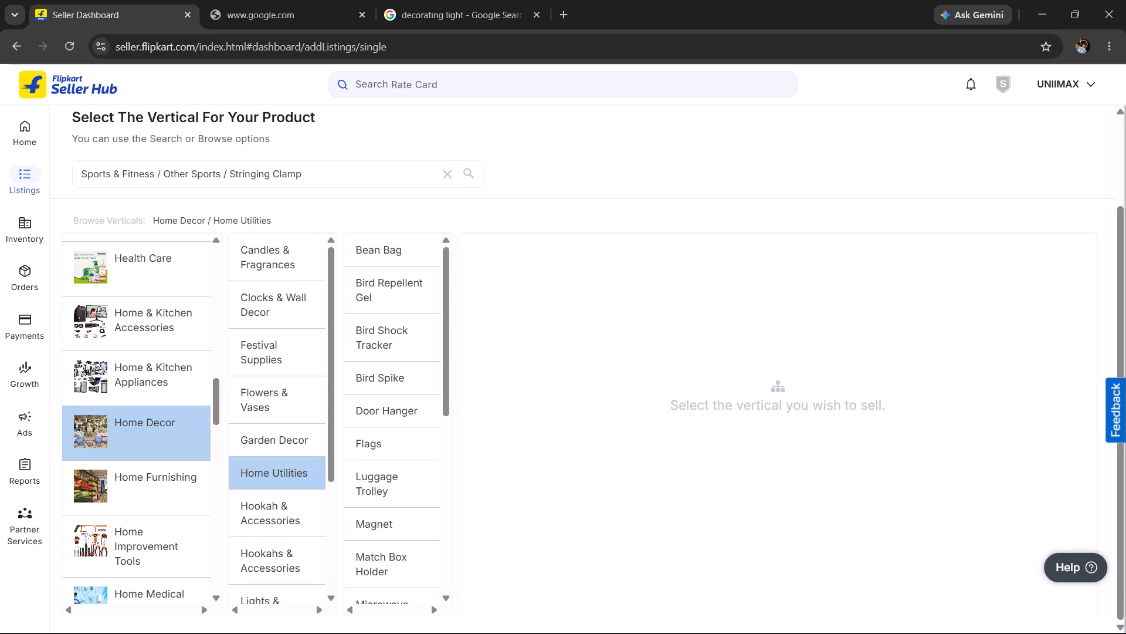
pyautogui.scroll(-2, 270, 399)
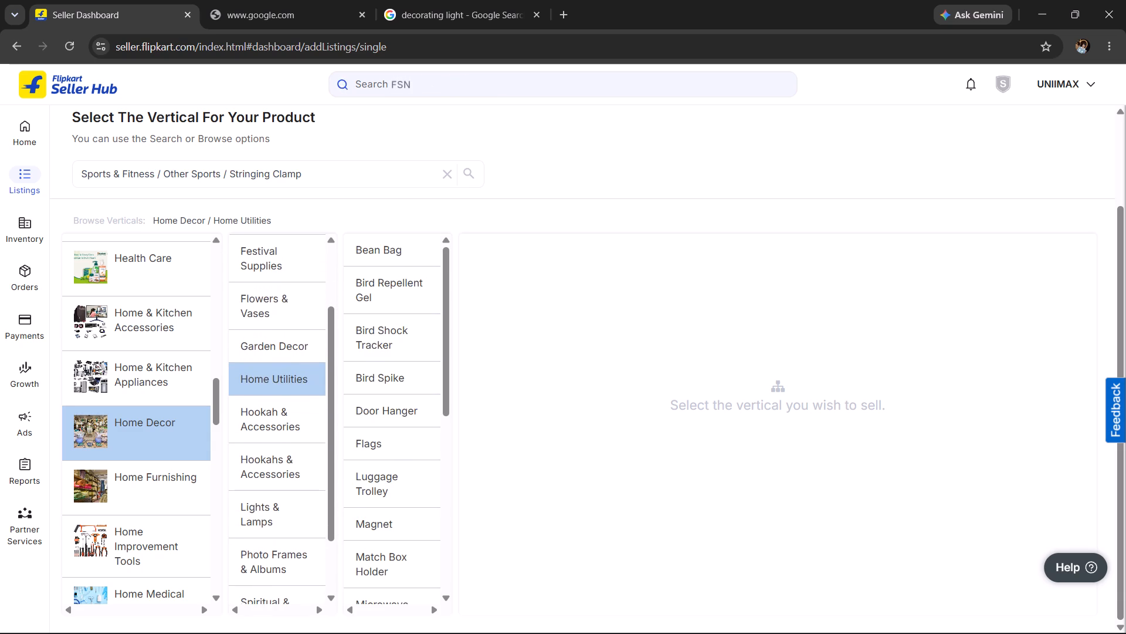
# Return to Home Decor's Lights & Lamps and check the Bulb and Ceiling Lamp verticals.
pyautogui.click(270, 487)
pyautogui.click(269, 505)
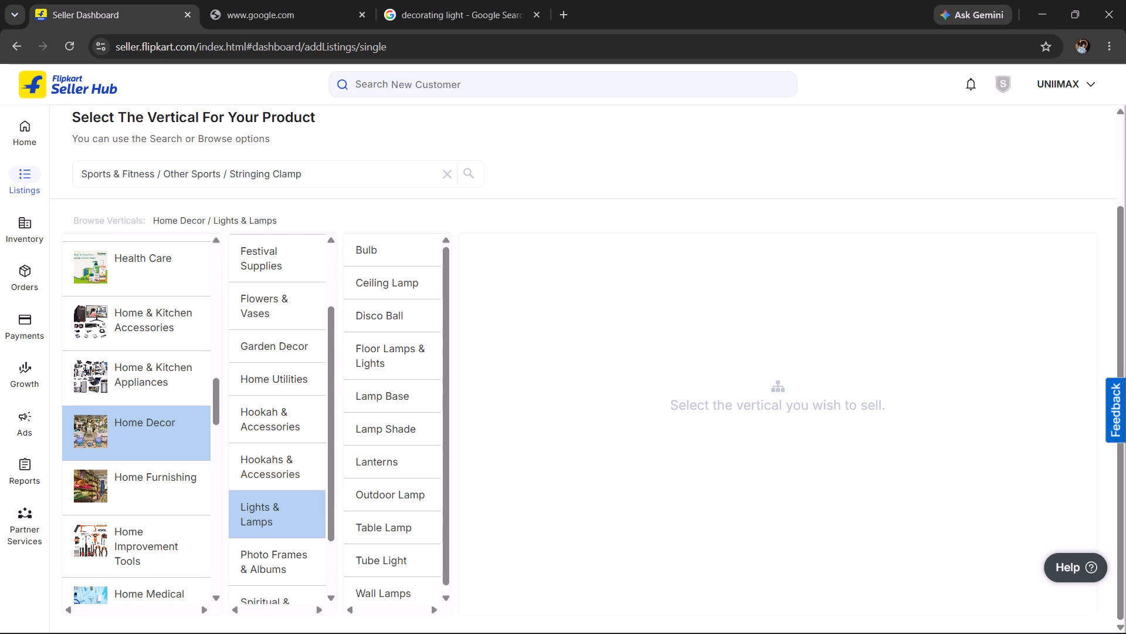
pyautogui.click(411, 265)
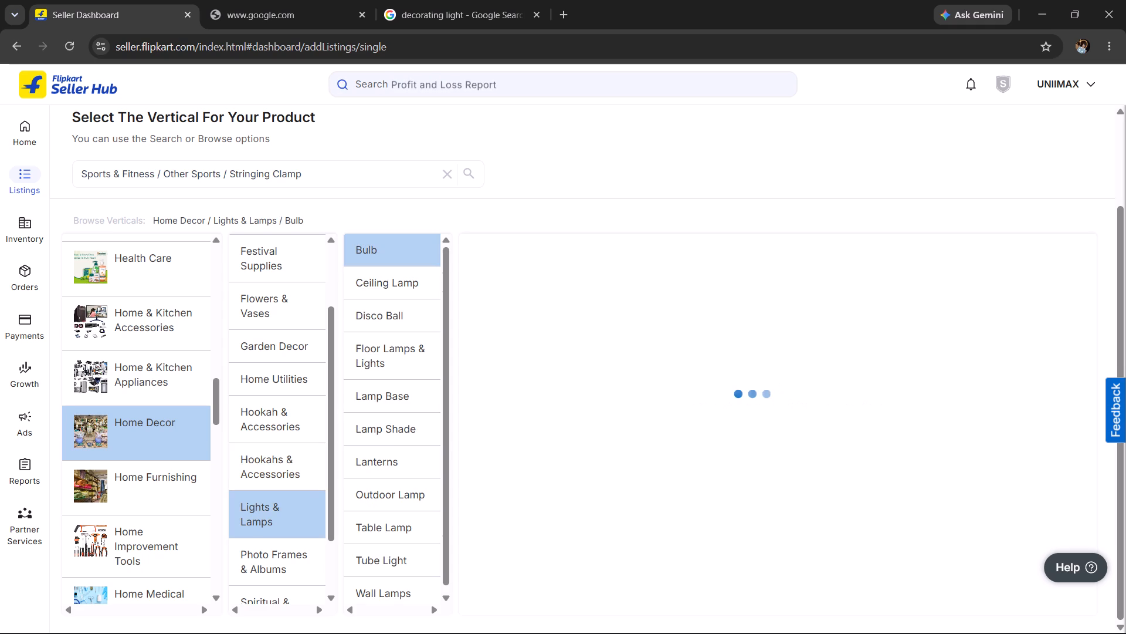
pyautogui.click(401, 280)
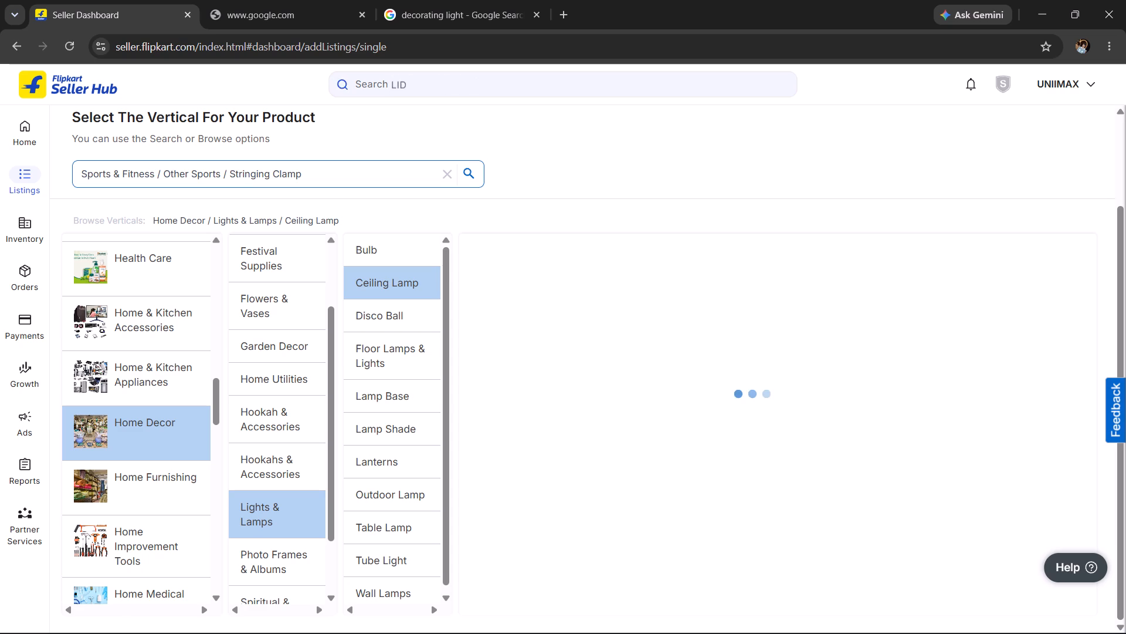
# Replace the previous vertical search with "decoraton light", examine the suggested verticals, and clear the search.
pyautogui.click(442, 175)
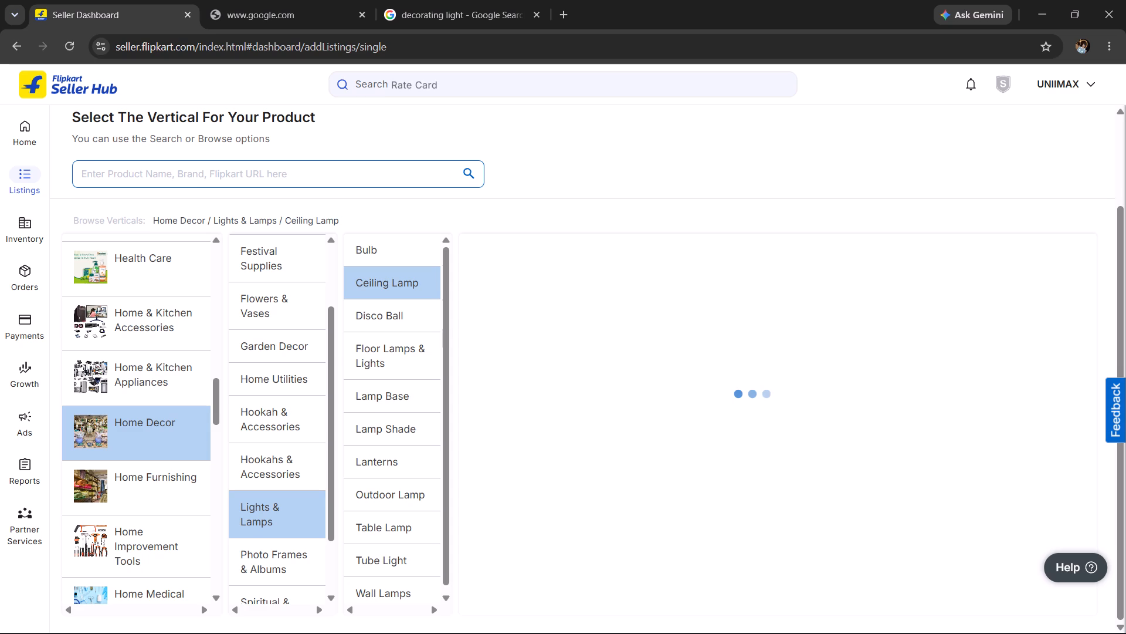
pyautogui.click(401, 166)
pyautogui.write('decorat')
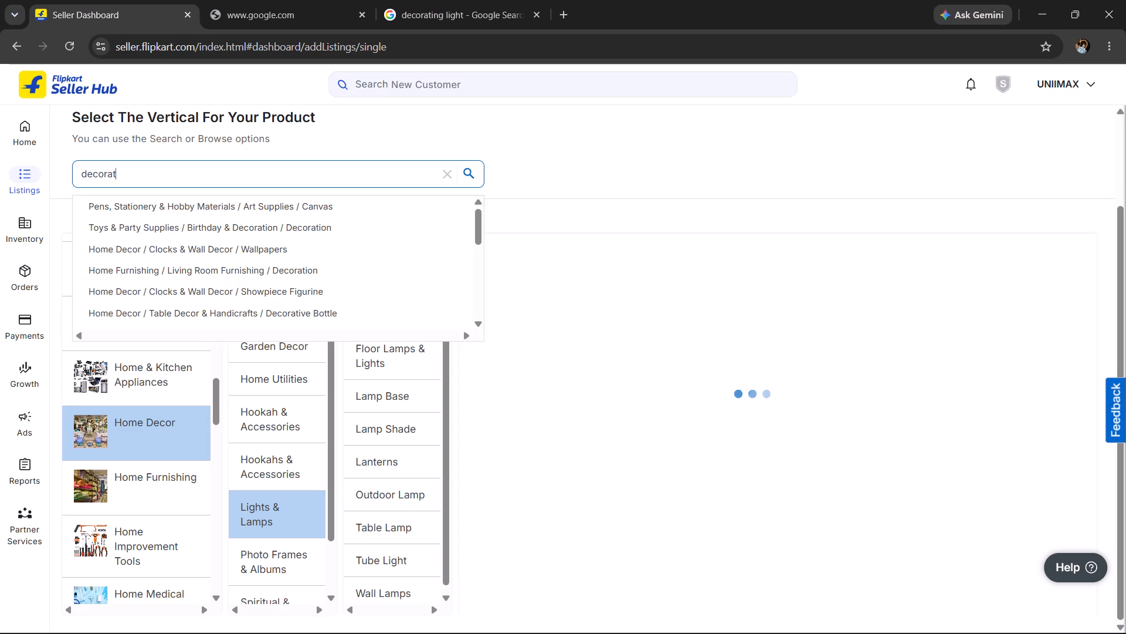
pyautogui.write('on light')
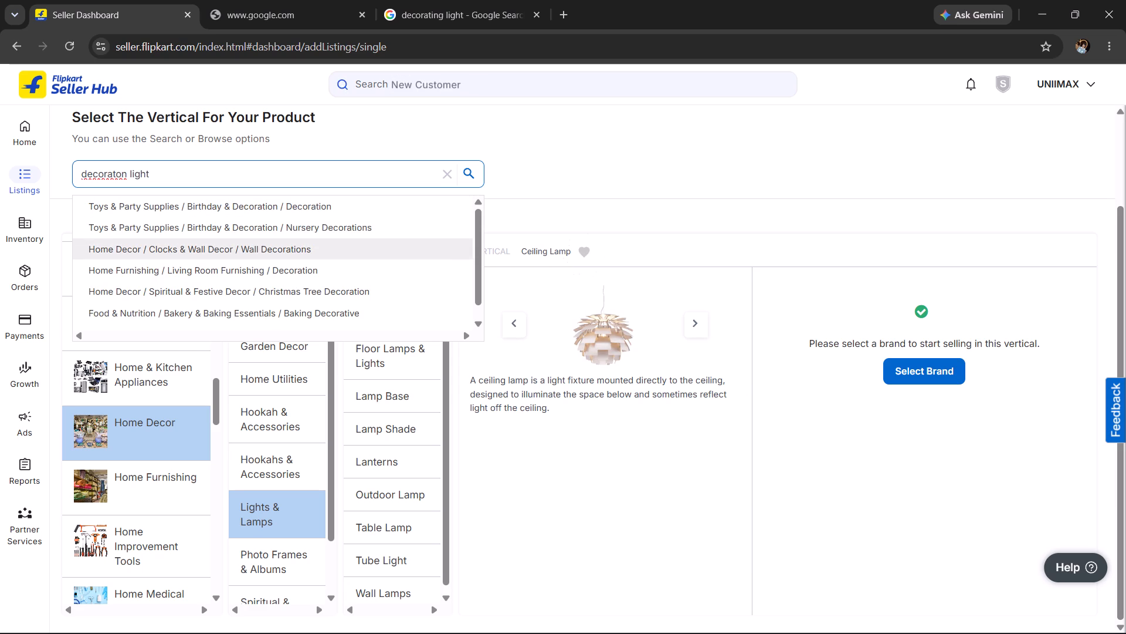
pyautogui.scroll(-2, 280, 249)
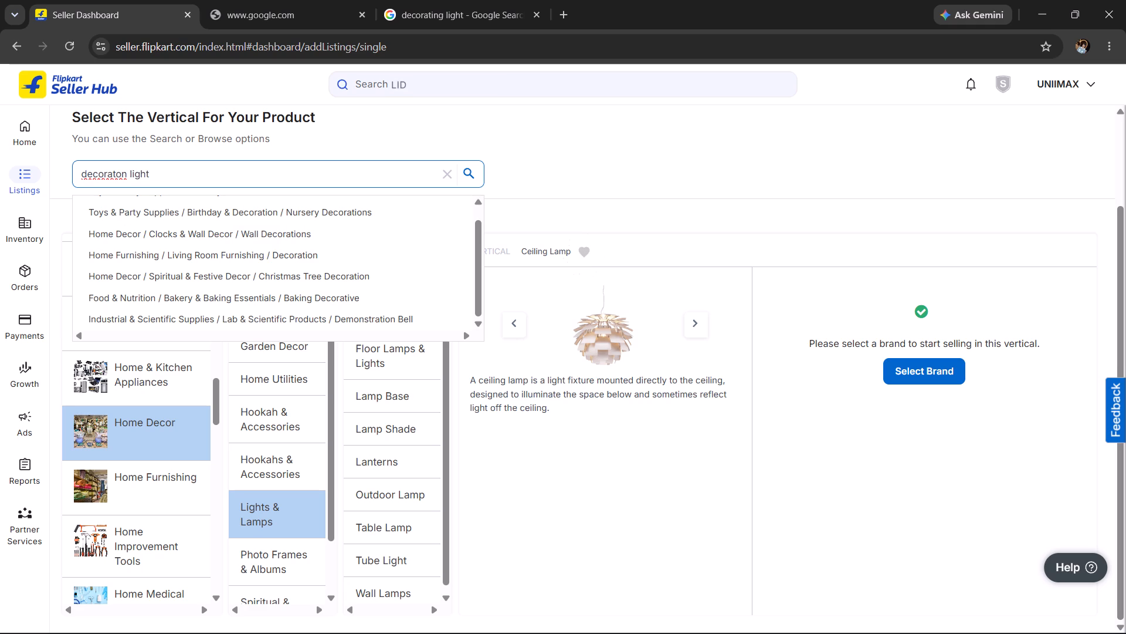
pyautogui.click(443, 178)
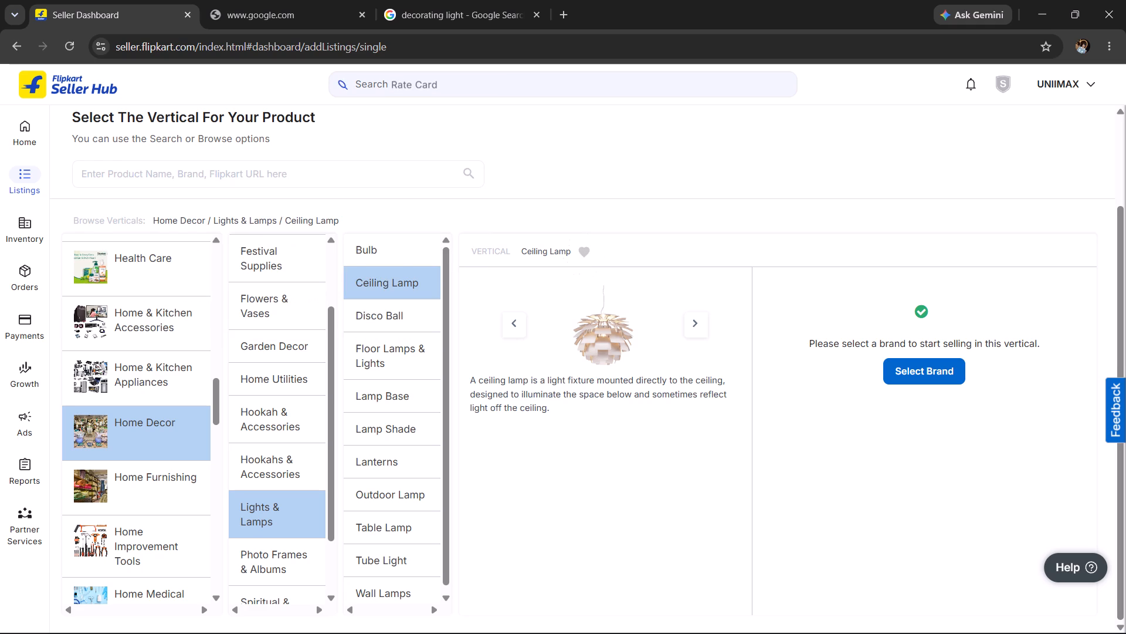
# Check the remaining Lights & Lamps verticals from Disco Ball through Wall Lamps for one that fits string lights.
pyautogui.click(413, 308)
pyautogui.click(398, 366)
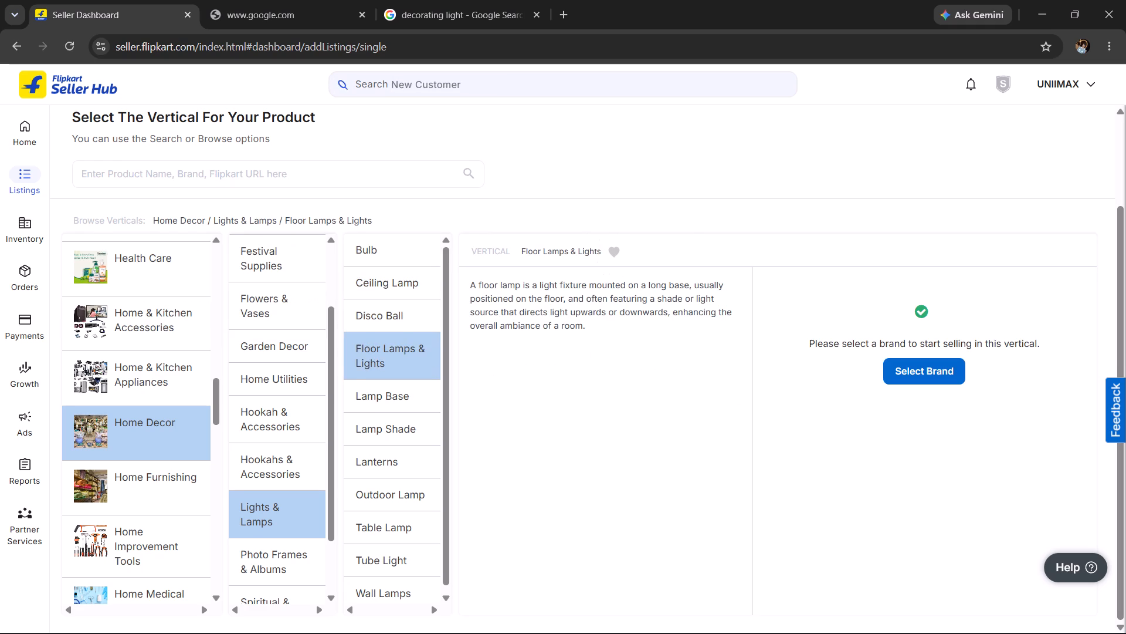
pyautogui.click(399, 388)
pyautogui.click(389, 431)
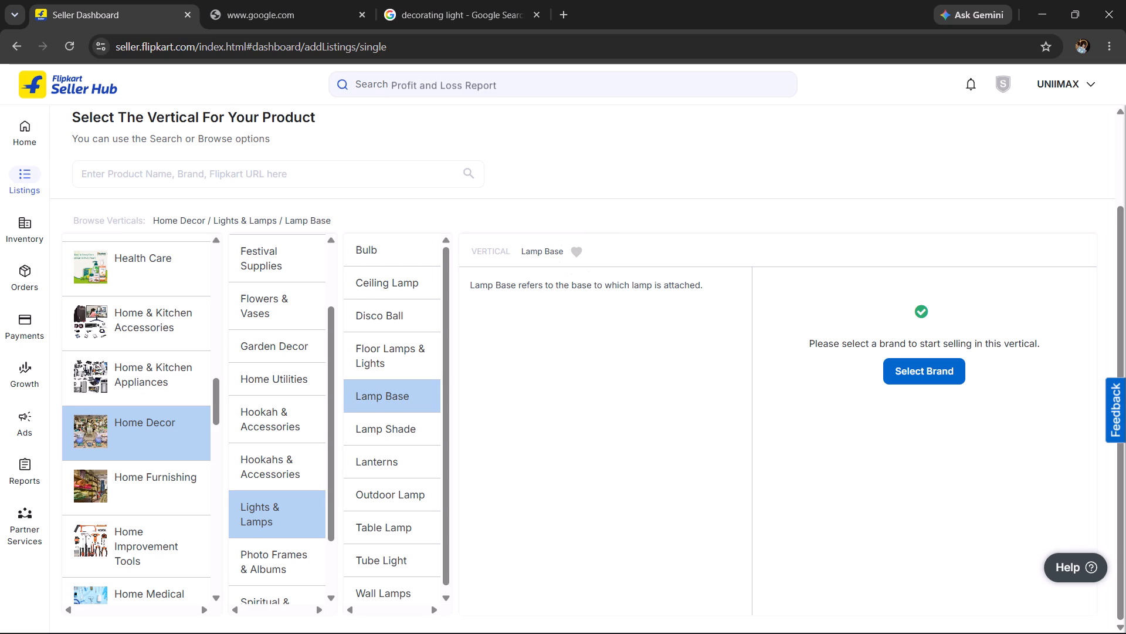
pyautogui.click(384, 476)
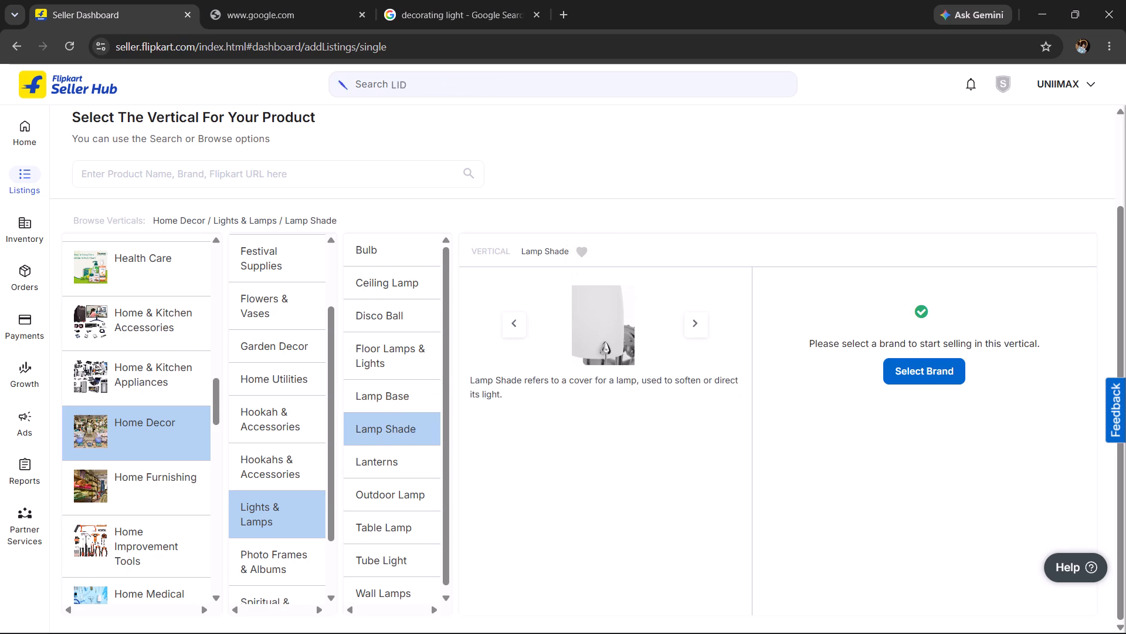
pyautogui.click(386, 496)
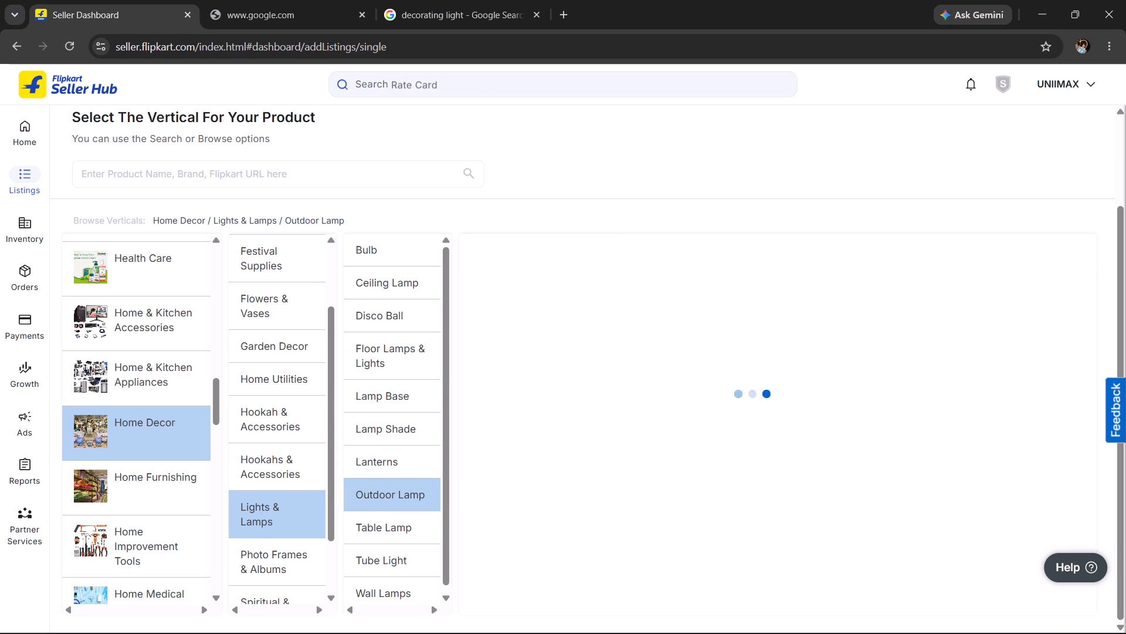
pyautogui.click(379, 522)
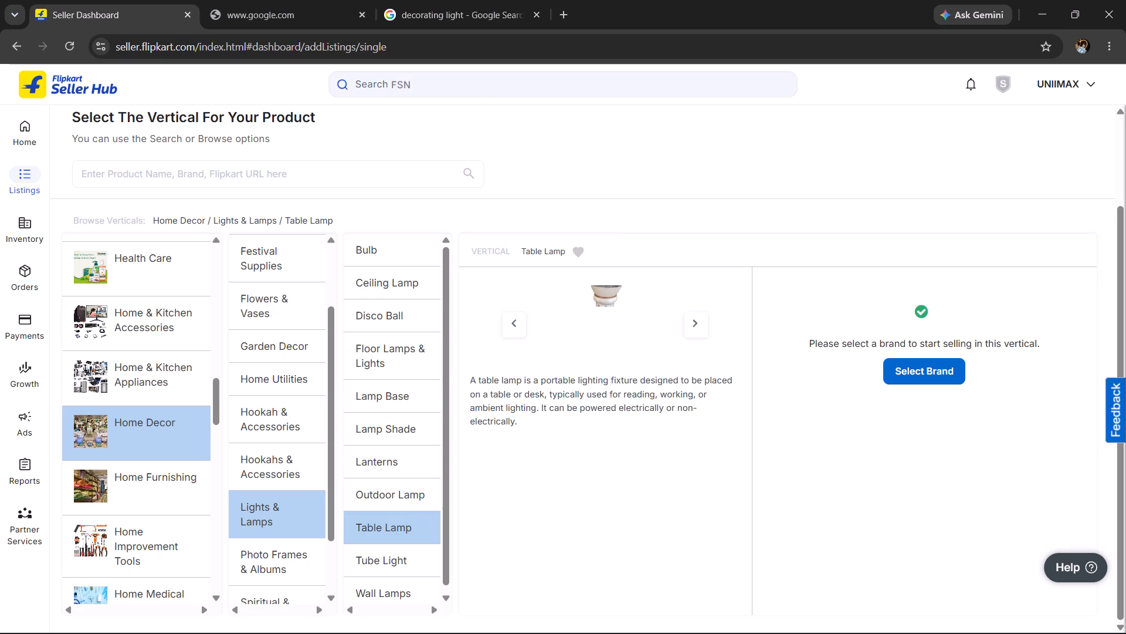
pyautogui.click(378, 549)
pyautogui.scroll(-1, 378, 549)
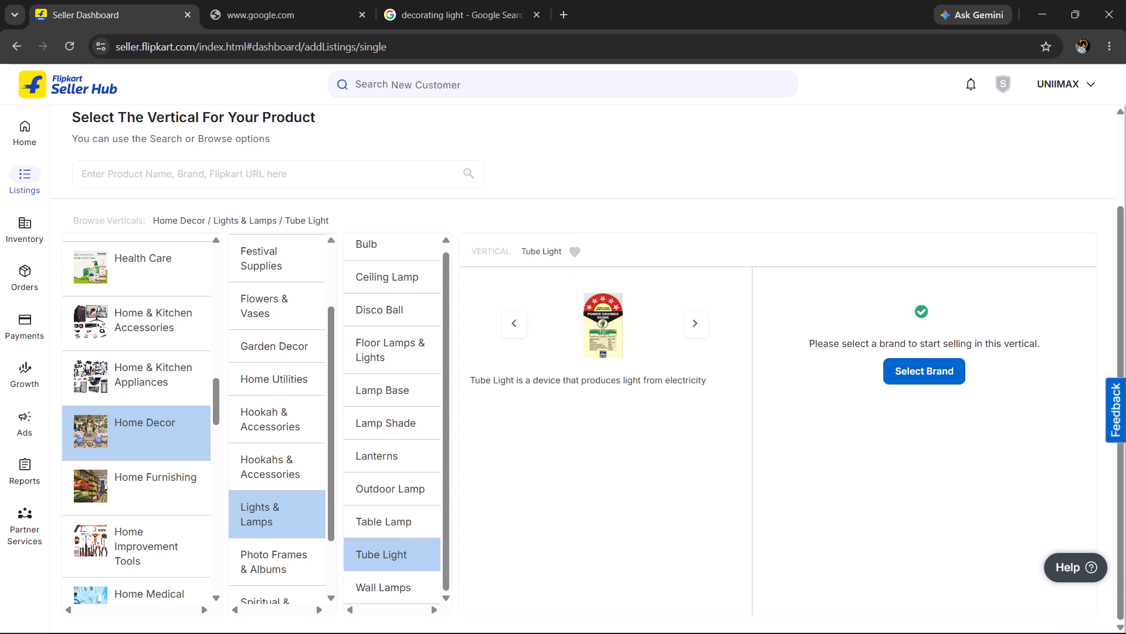
pyautogui.scroll(-1, 378, 549)
pyautogui.click(365, 587)
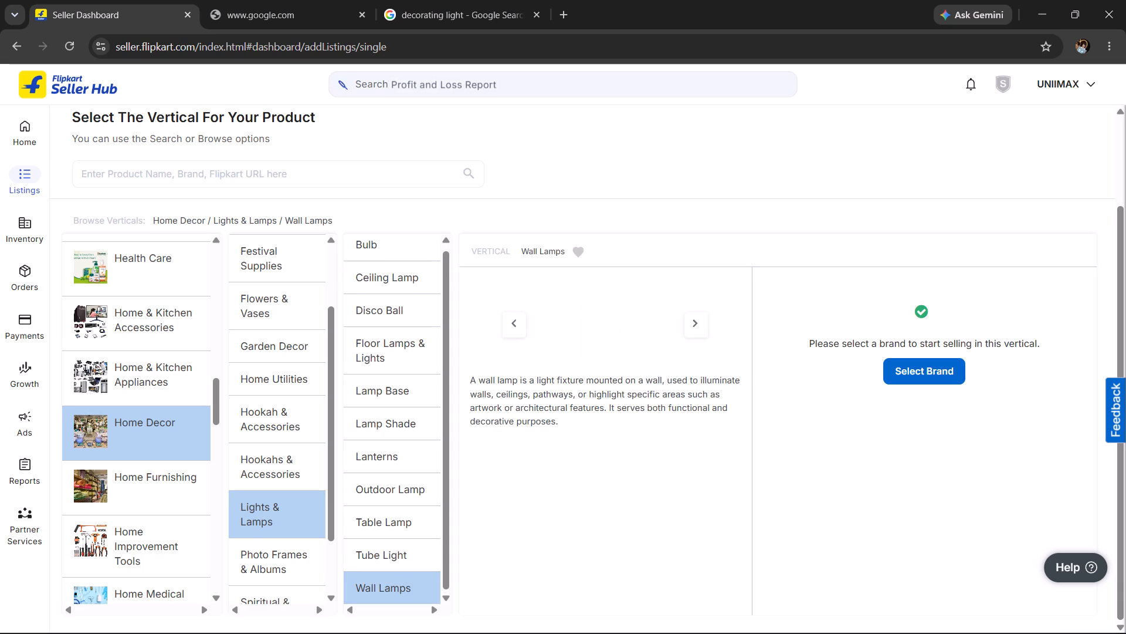
# Examine the verticals offered under Home Decor's Spiritual & Festive Decor sub-category.
pyautogui.scroll(-1, 271, 544)
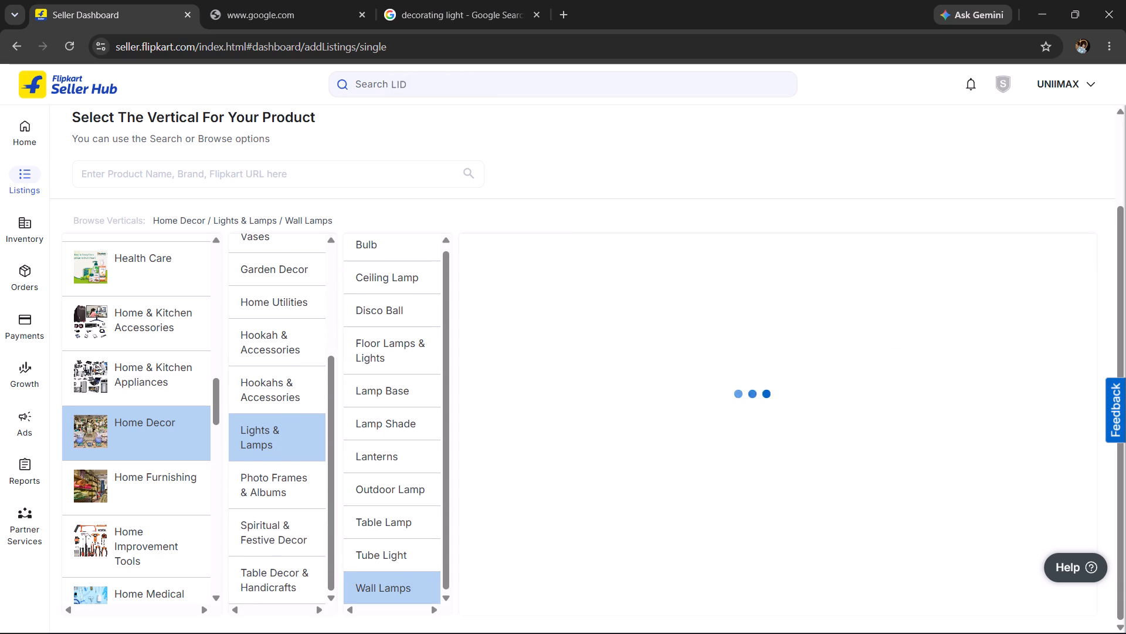
pyautogui.scroll(-1, 271, 544)
pyautogui.click(271, 544)
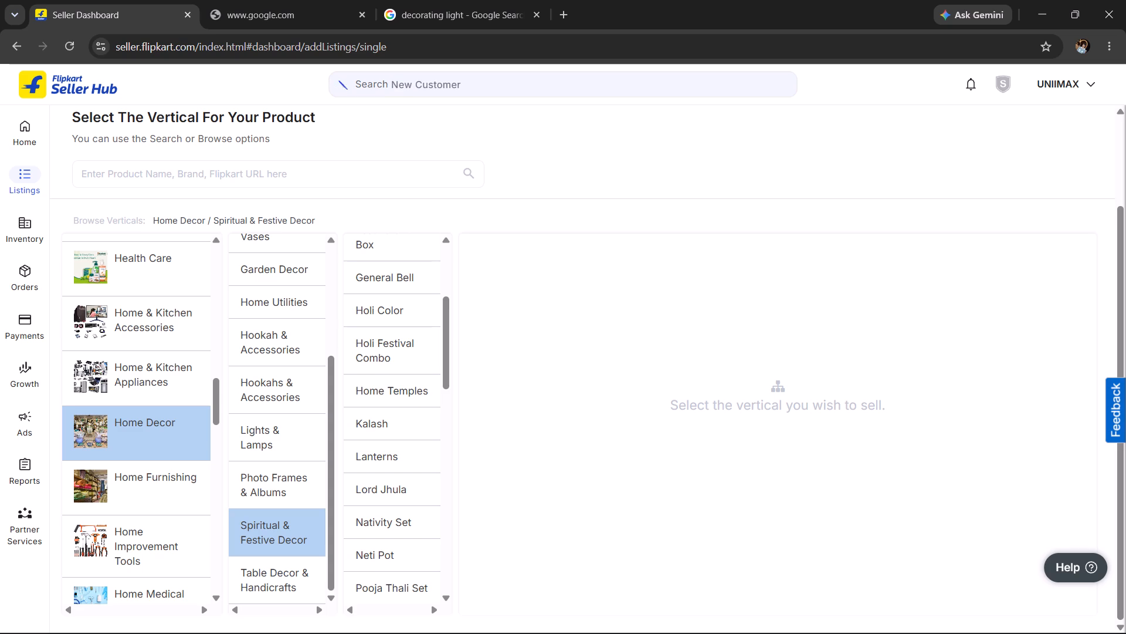
pyautogui.scroll(-3, 379, 481)
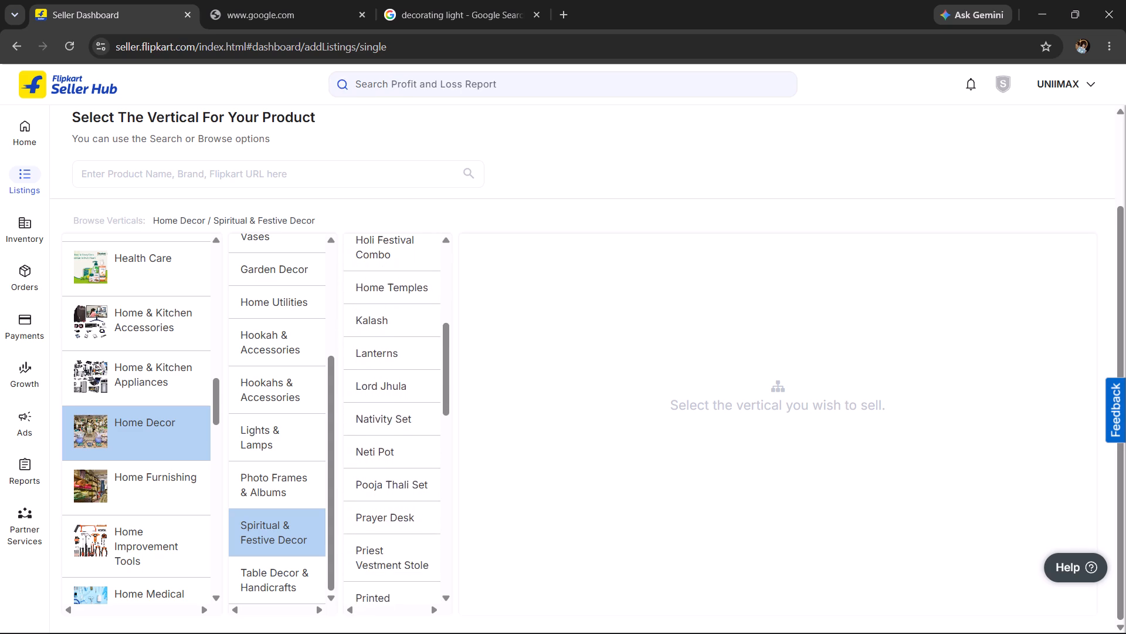
pyautogui.scroll(-3, 379, 481)
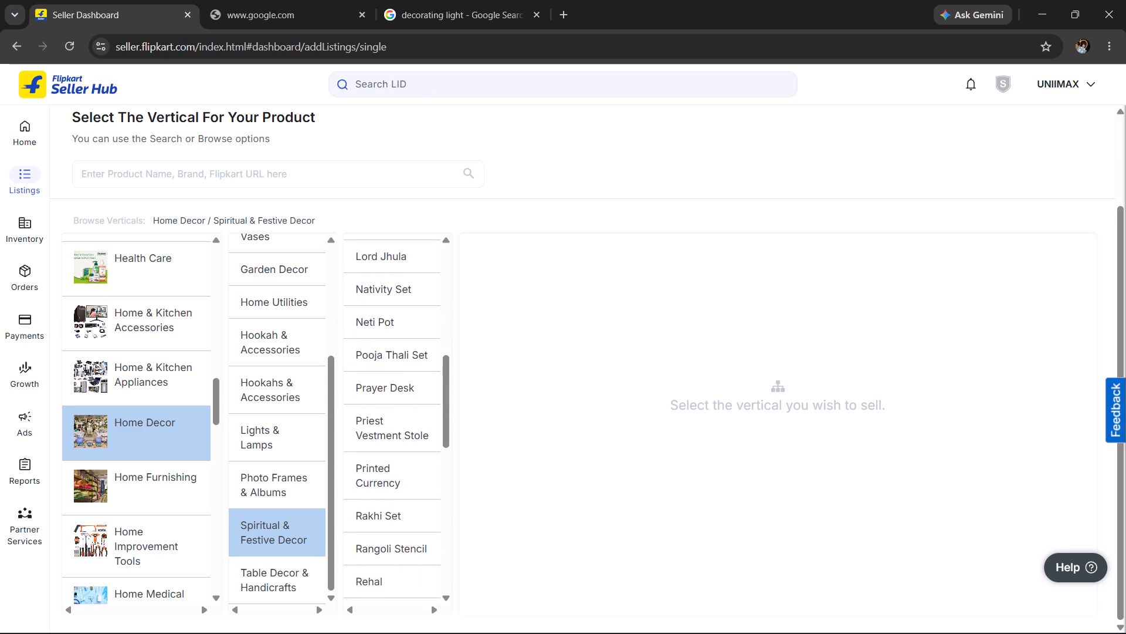
pyautogui.scroll(-2, 379, 481)
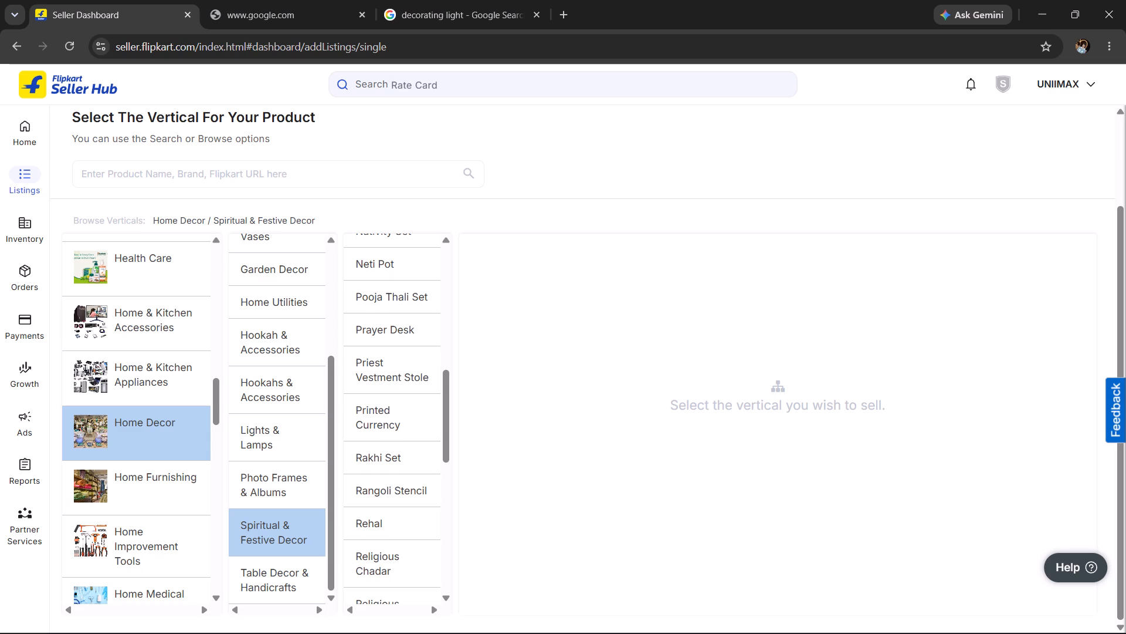
pyautogui.scroll(-2, 379, 481)
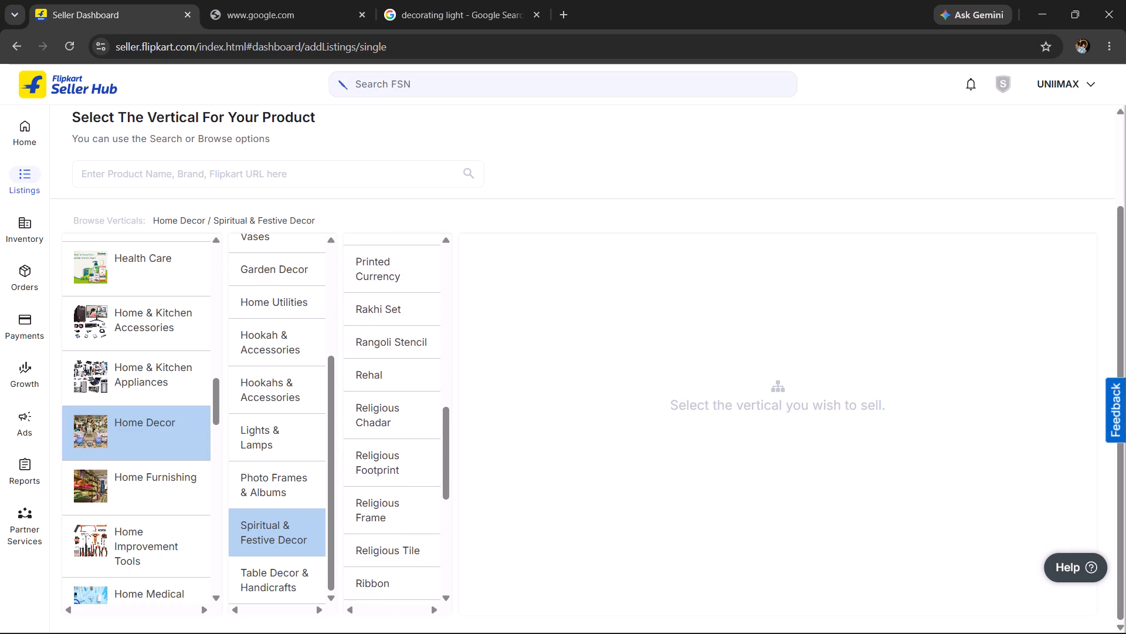
pyautogui.scroll(-3, 379, 481)
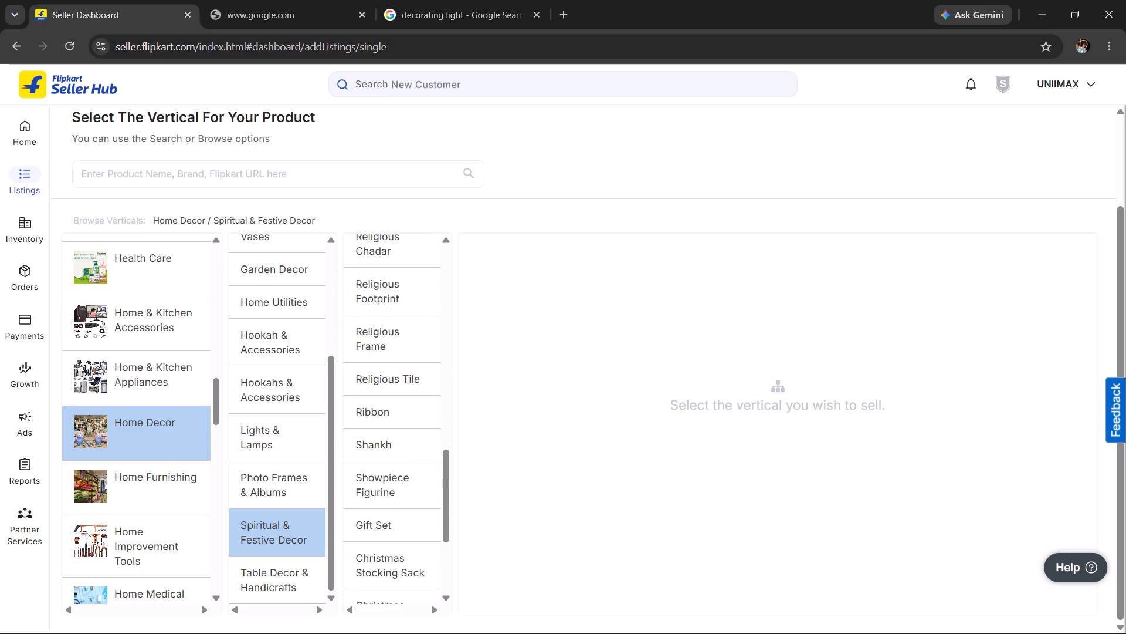
pyautogui.scroll(-4, 379, 481)
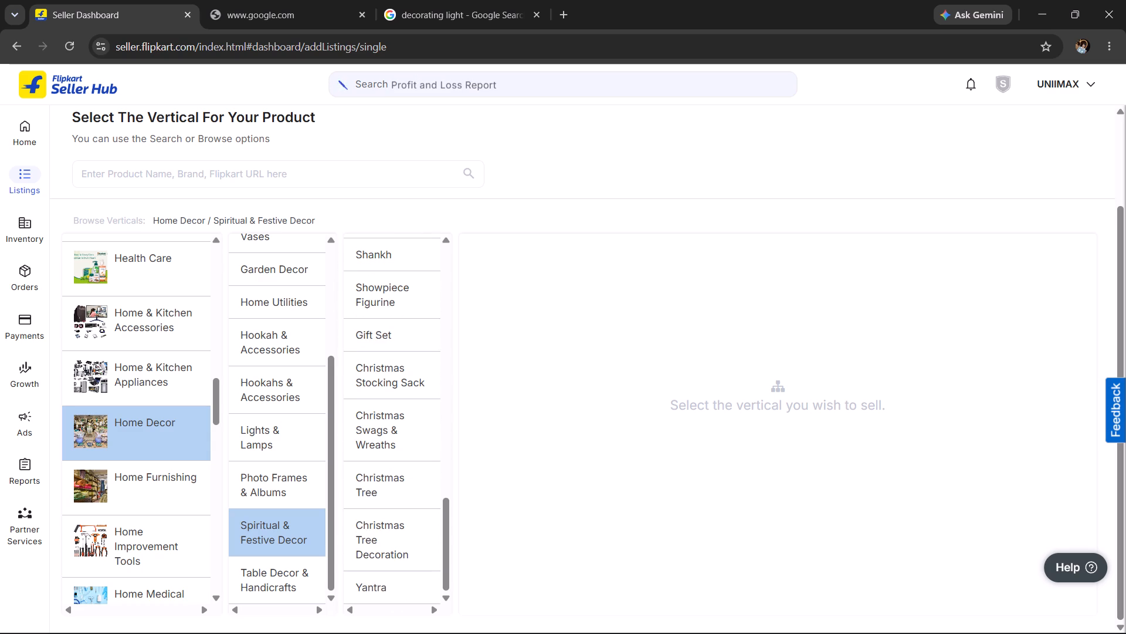
# Examine the verticals offered under Home Decor's Table Decor & Handicrafts sub-category.
pyautogui.click(301, 565)
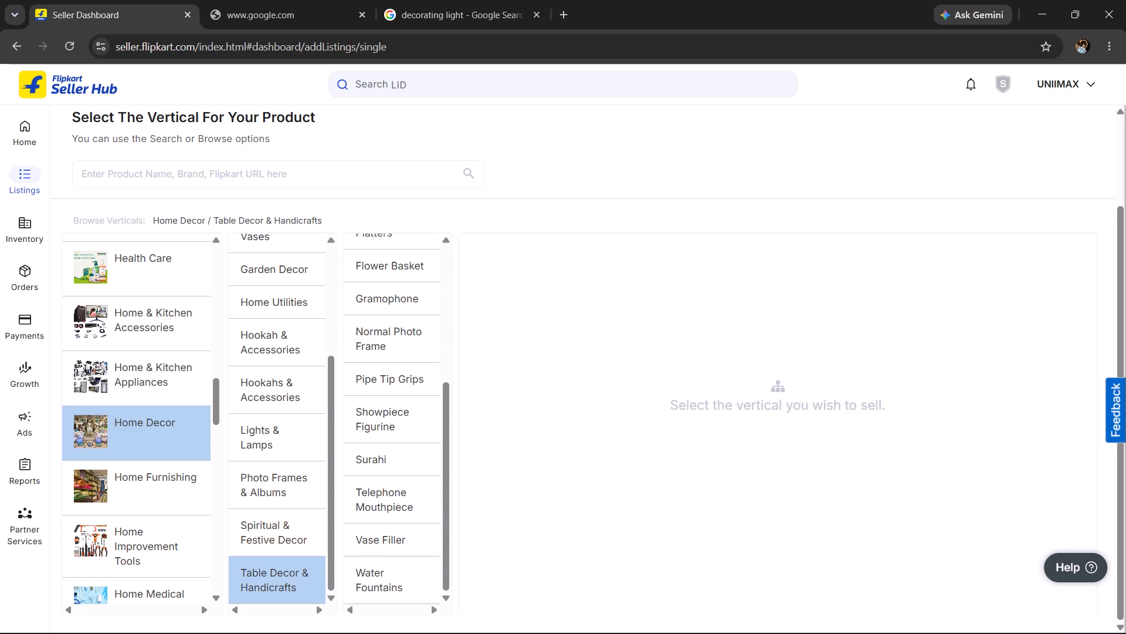
pyautogui.scroll(-2, 288, 501)
pyautogui.scroll(2, 361, 433)
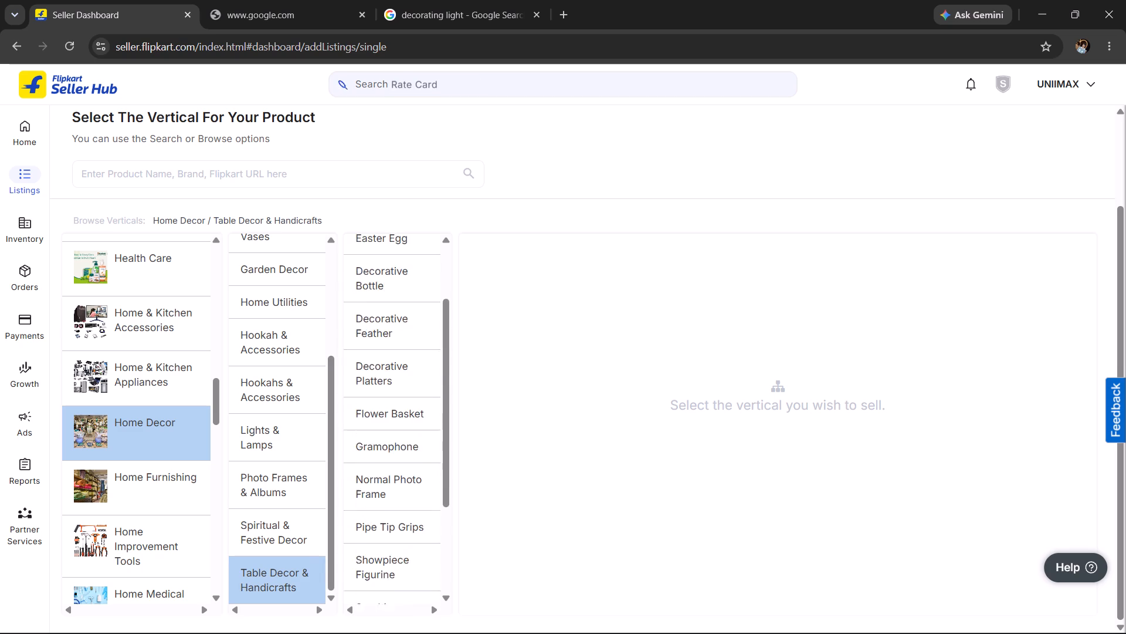
pyautogui.scroll(3, 361, 433)
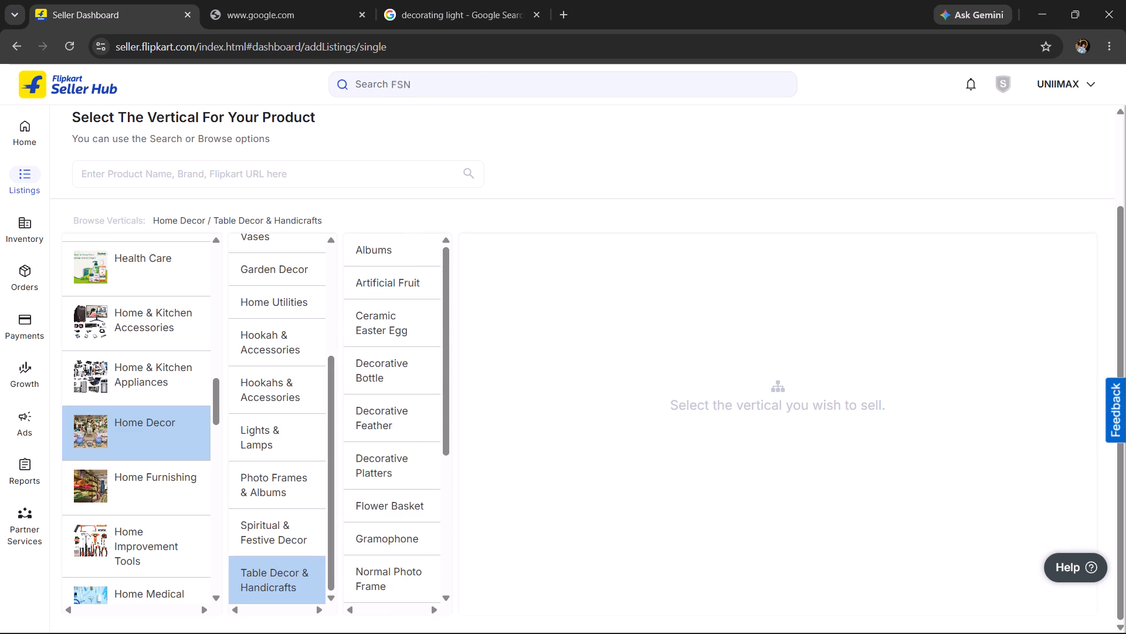
# Examine the main product categories from Home Decor through Smart Devices for another one that could fit string lights.
pyautogui.scroll(-2, 259, 463)
pyautogui.scroll(4, 259, 463)
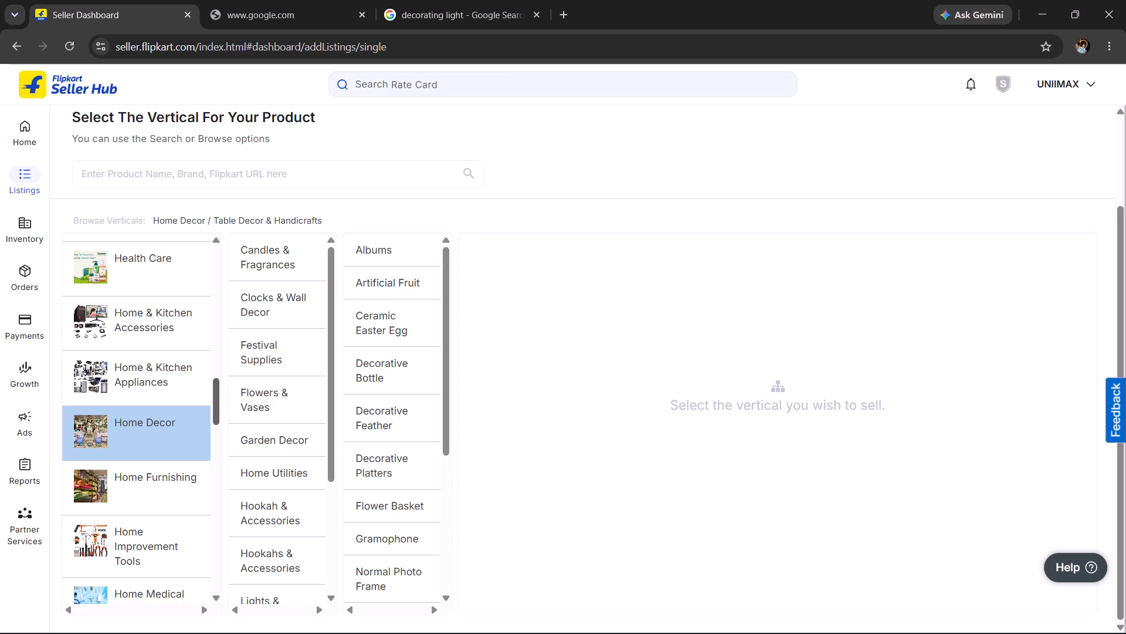
pyautogui.scroll(-3, 169, 498)
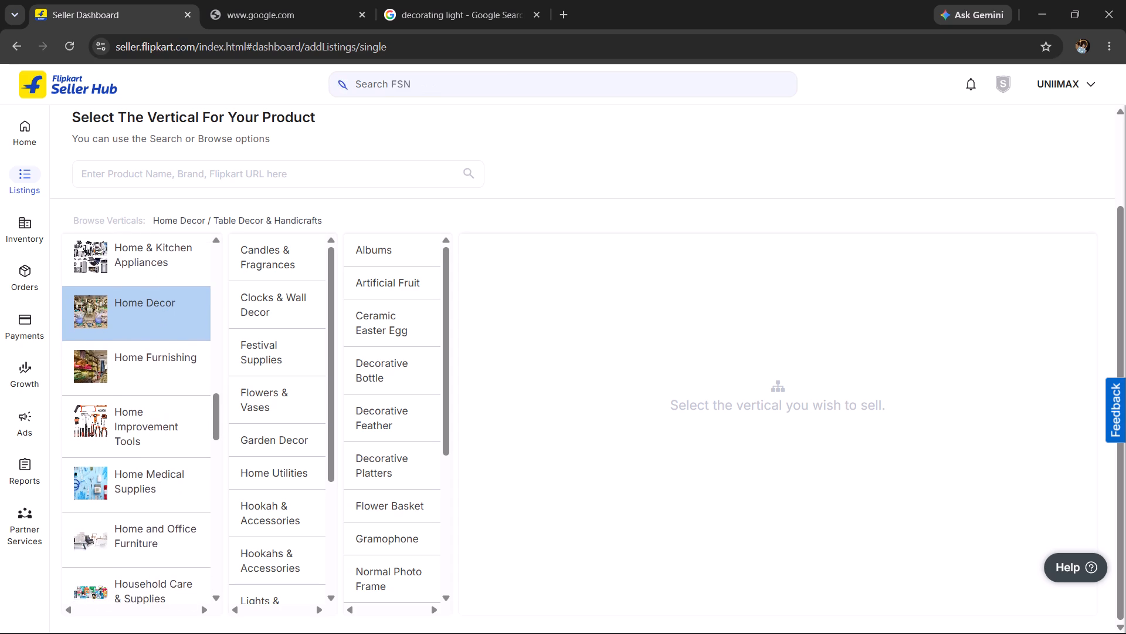
pyautogui.scroll(-2, 169, 498)
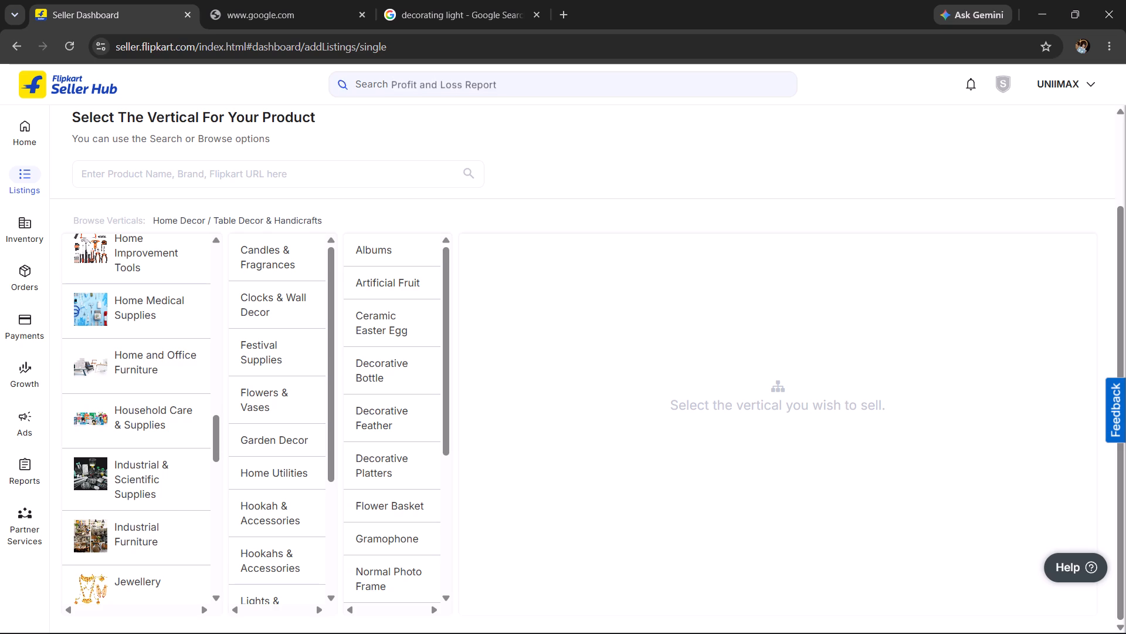
pyautogui.scroll(-6, 155, 512)
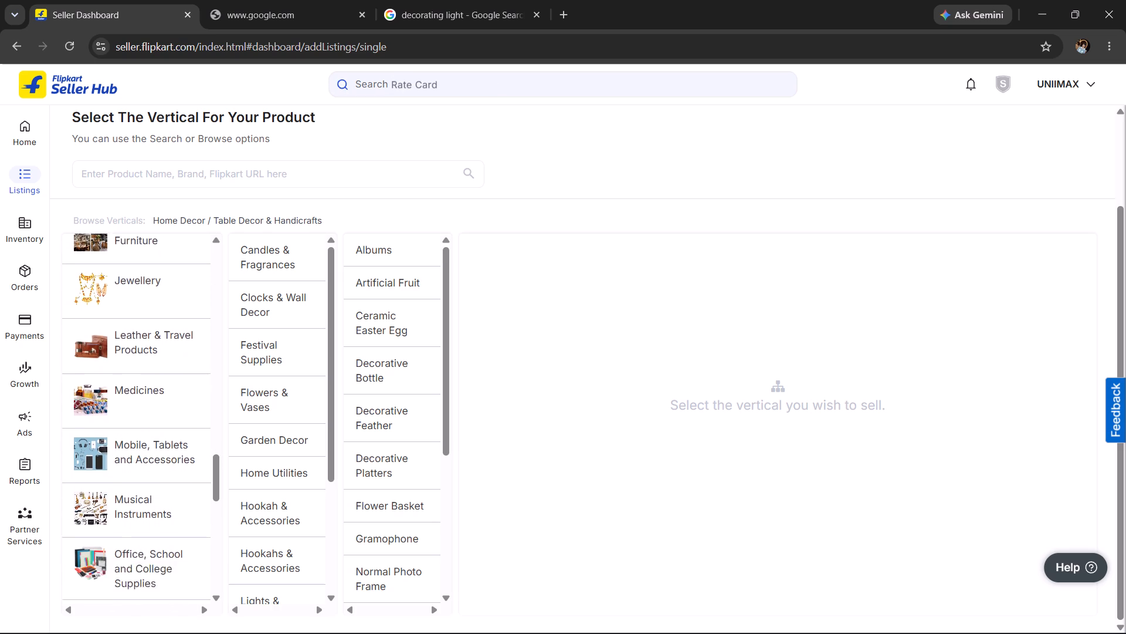
pyautogui.scroll(-3, 155, 512)
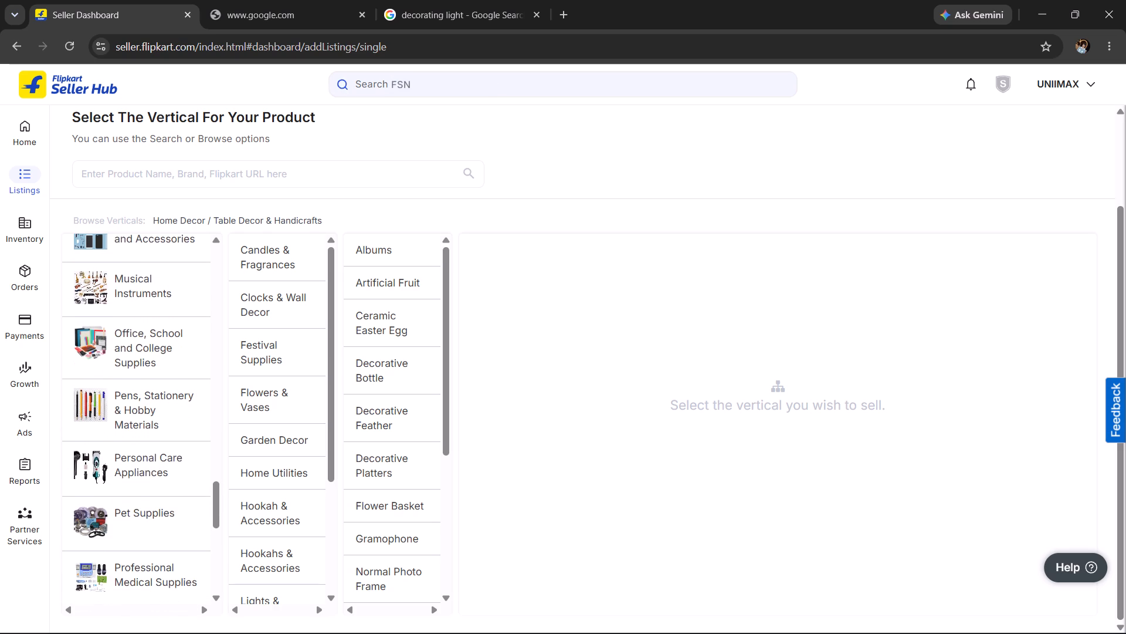
pyautogui.scroll(-3, 155, 512)
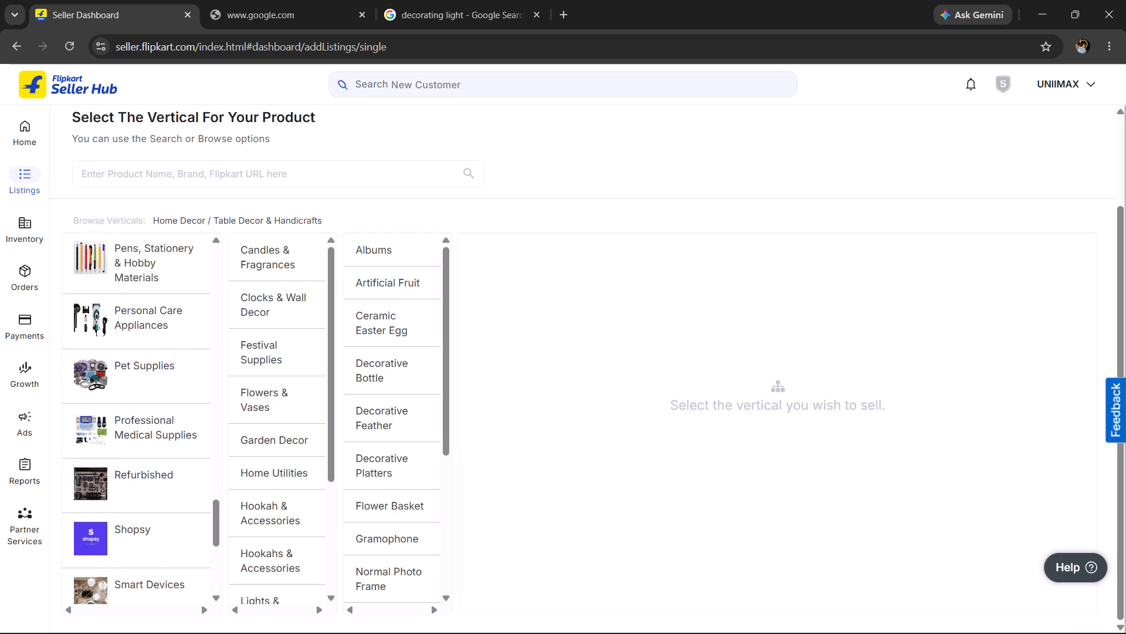
pyautogui.scroll(-1, 155, 512)
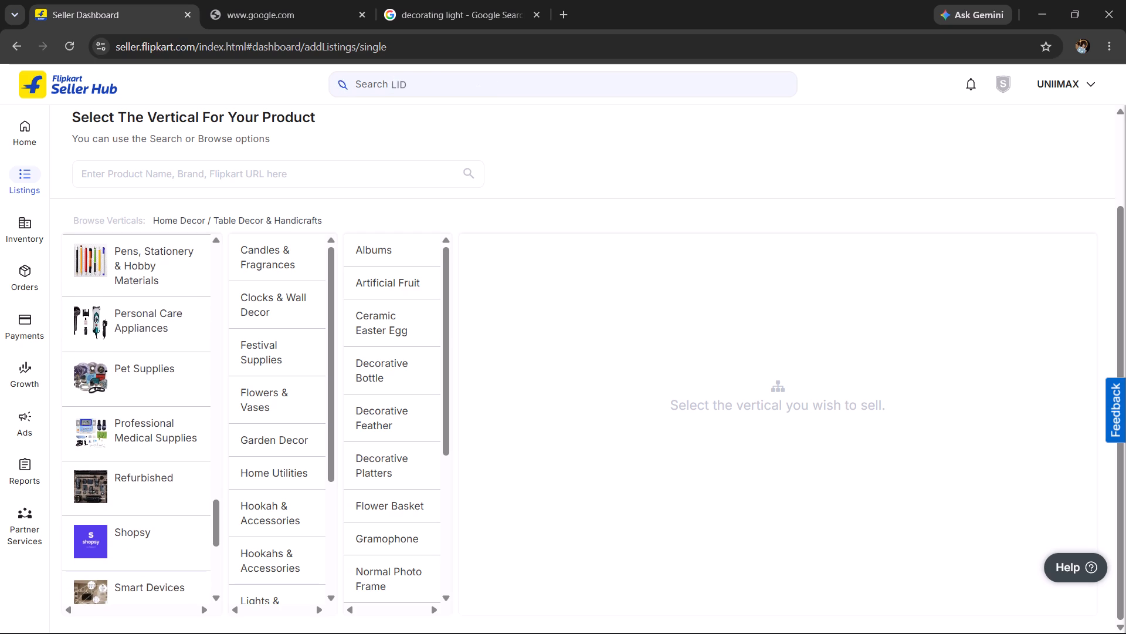
# Open the Refurbished category to view its sub-categories.
pyautogui.click(155, 512)
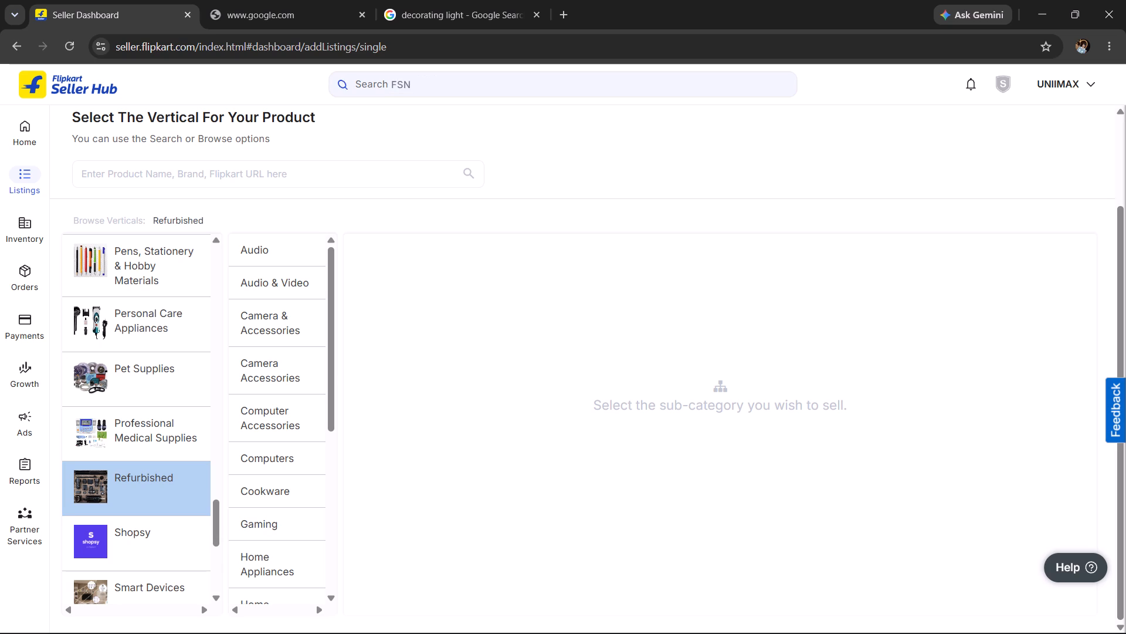
pyautogui.click(155, 512)
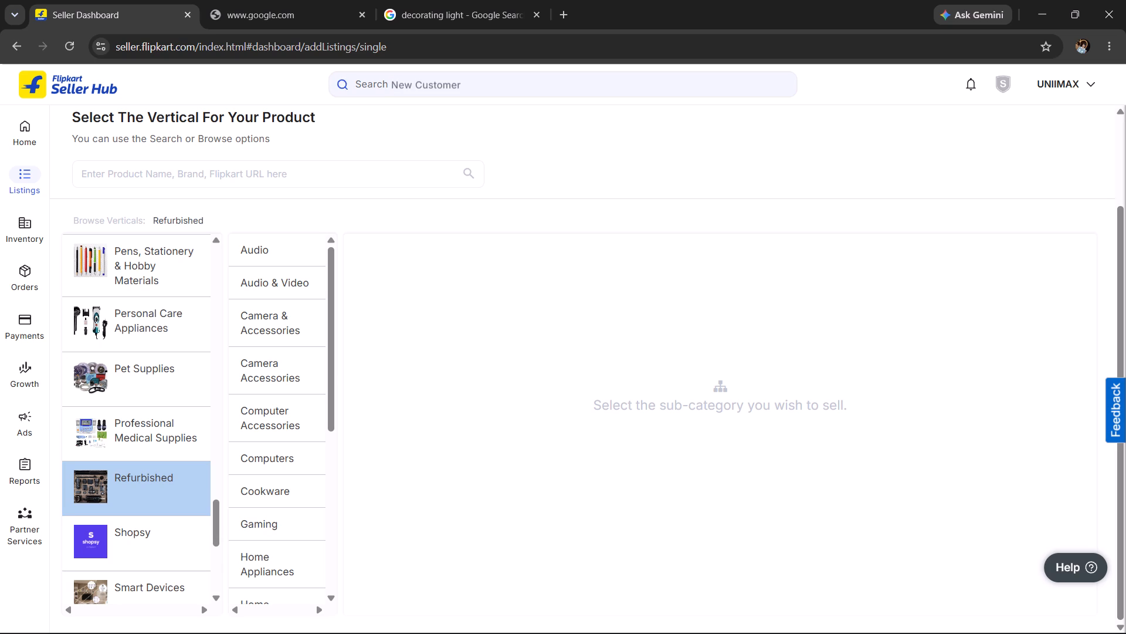
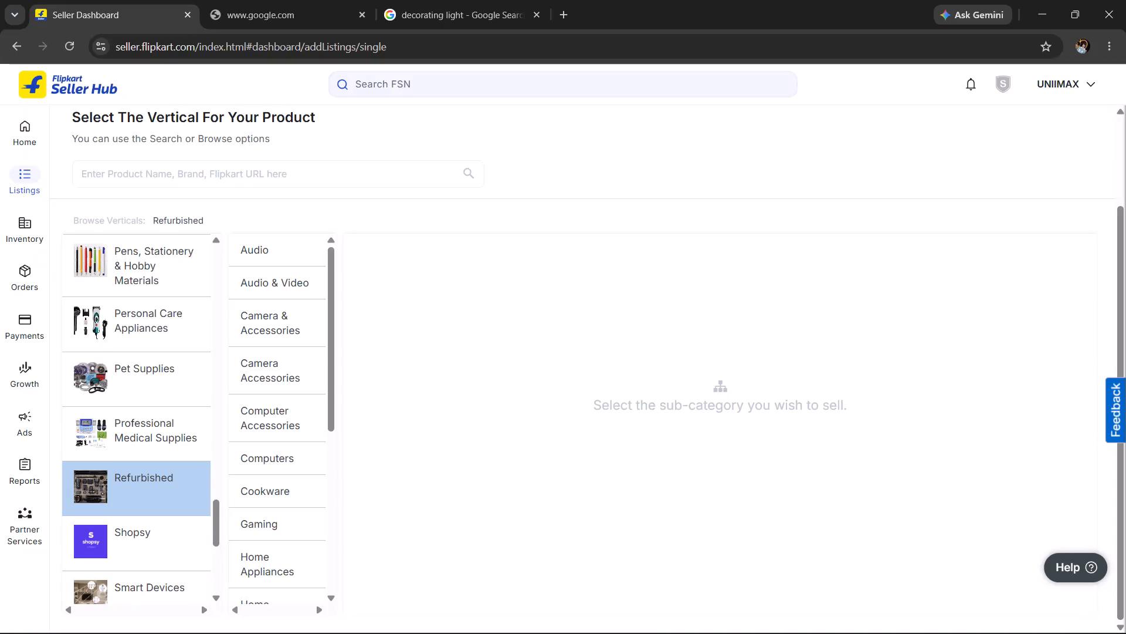
# Examine the Decoration vertical under the Birthday & Decoration sub-category of Toys & Party Supplies.
pyautogui.click(191, 463)
pyautogui.click(177, 450)
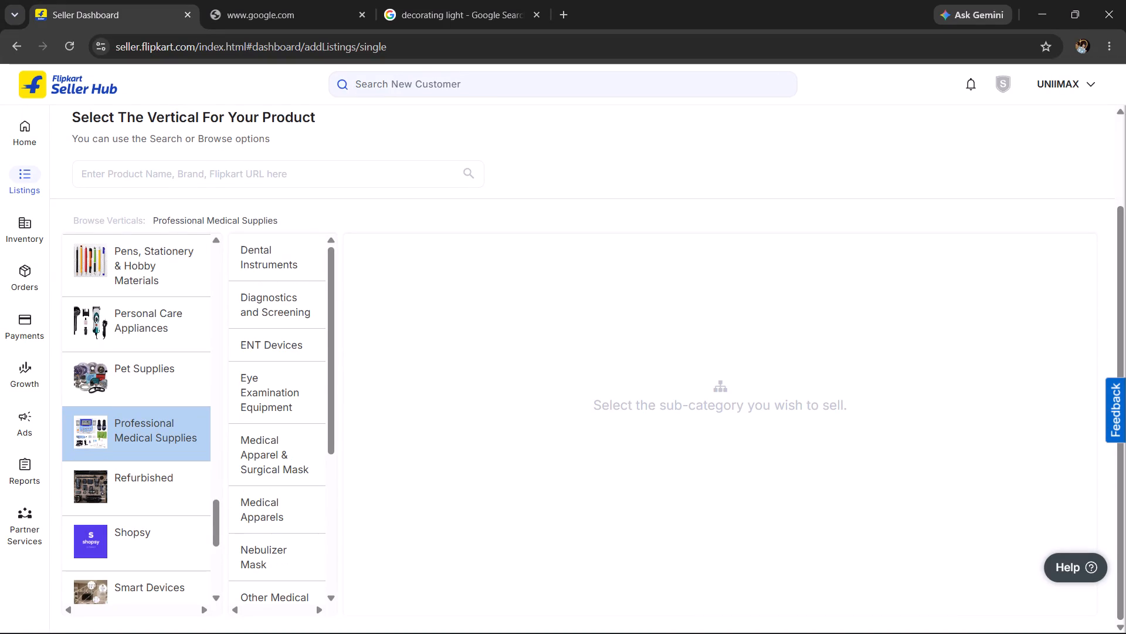
pyautogui.scroll(-4, 180, 437)
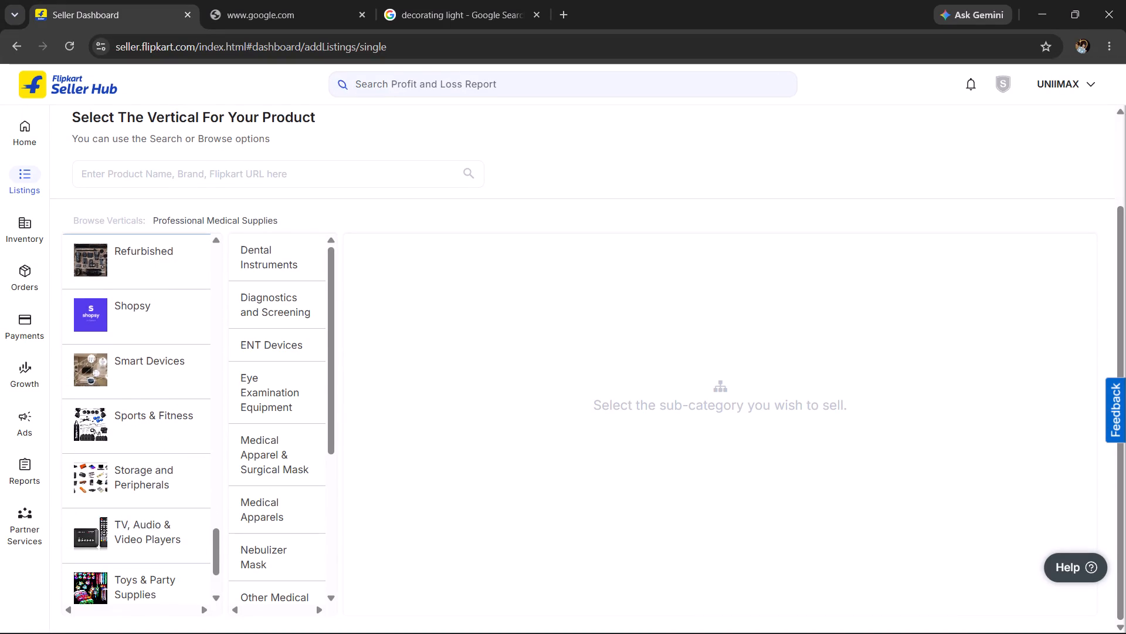
pyautogui.scroll(-4, 180, 437)
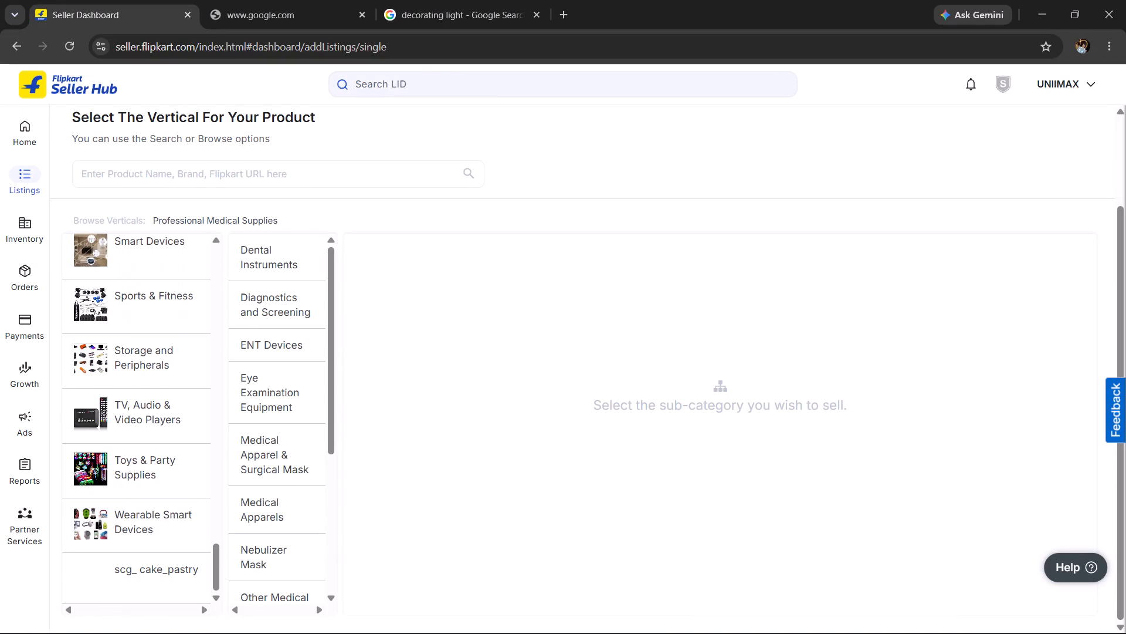
pyautogui.scroll(-1, 180, 437)
pyautogui.click(167, 458)
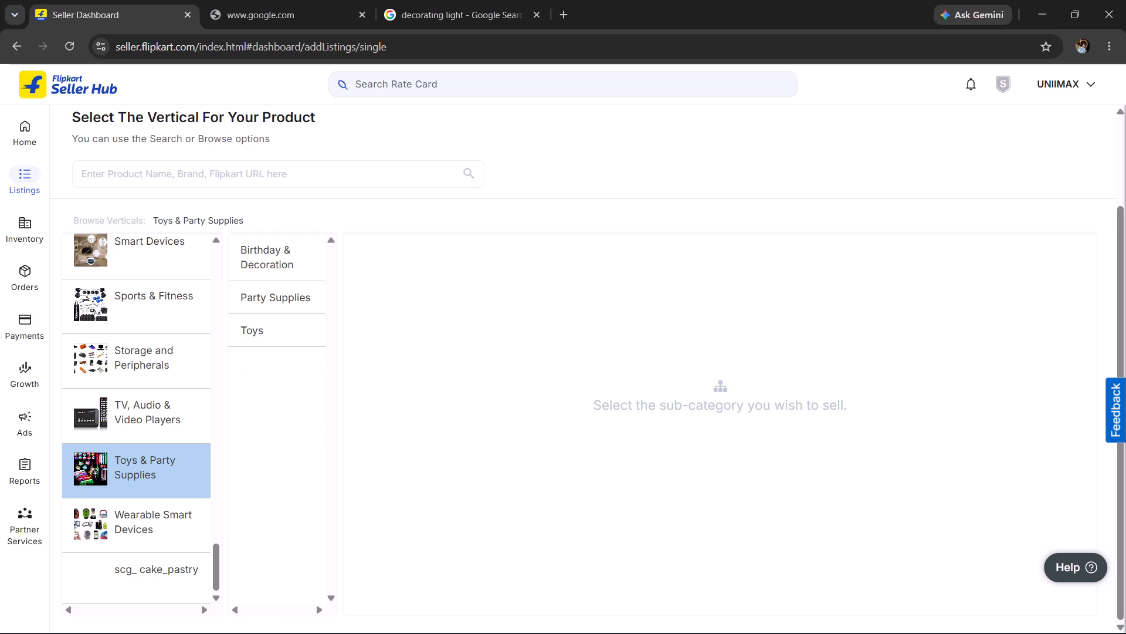
pyautogui.click(274, 245)
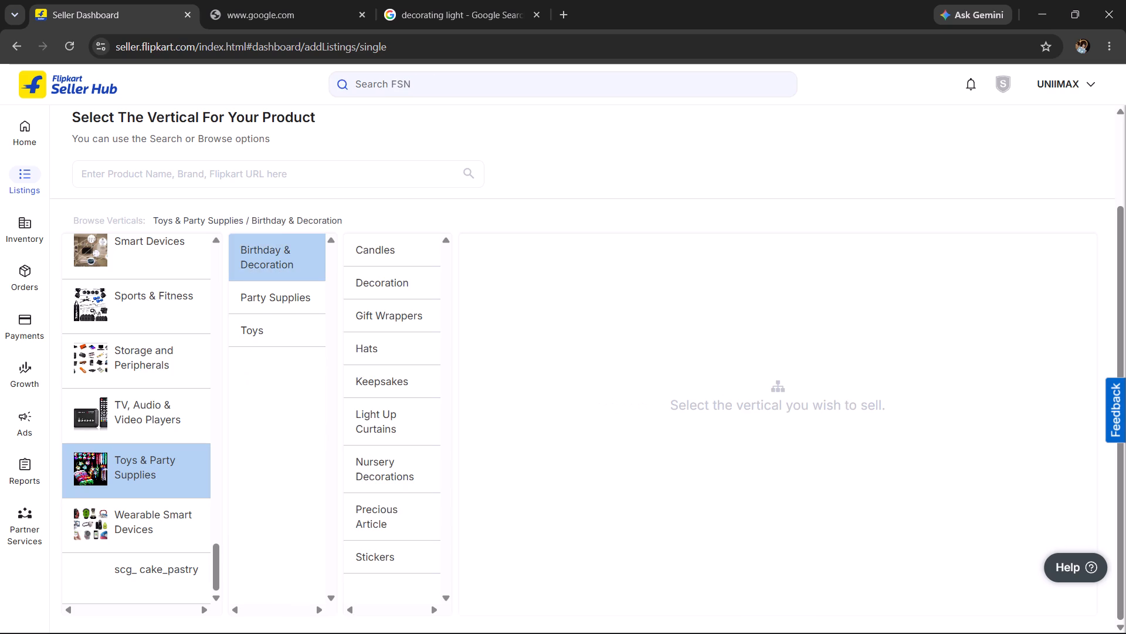
pyautogui.click(377, 268)
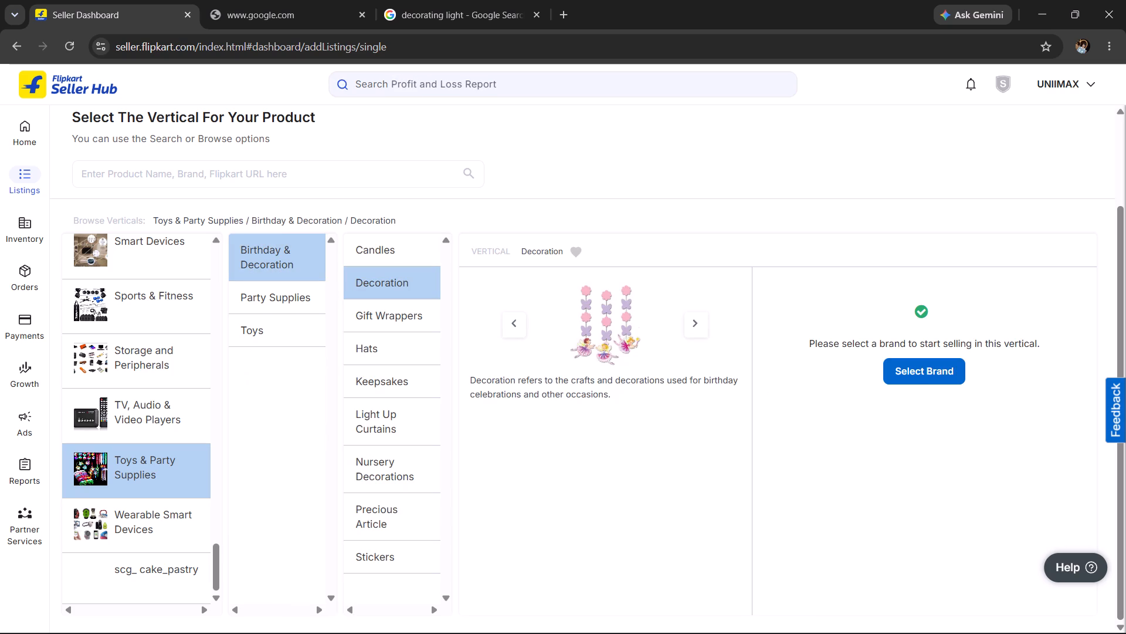
pyautogui.scroll(-2, 368, 318)
# Examine the main categories from the top of the list, checking the sub-categories of Electronics, Flipkart Packaging and Food & Nutrition.
pyautogui.scroll(2, 368, 318)
pyautogui.scroll(5, 198, 399)
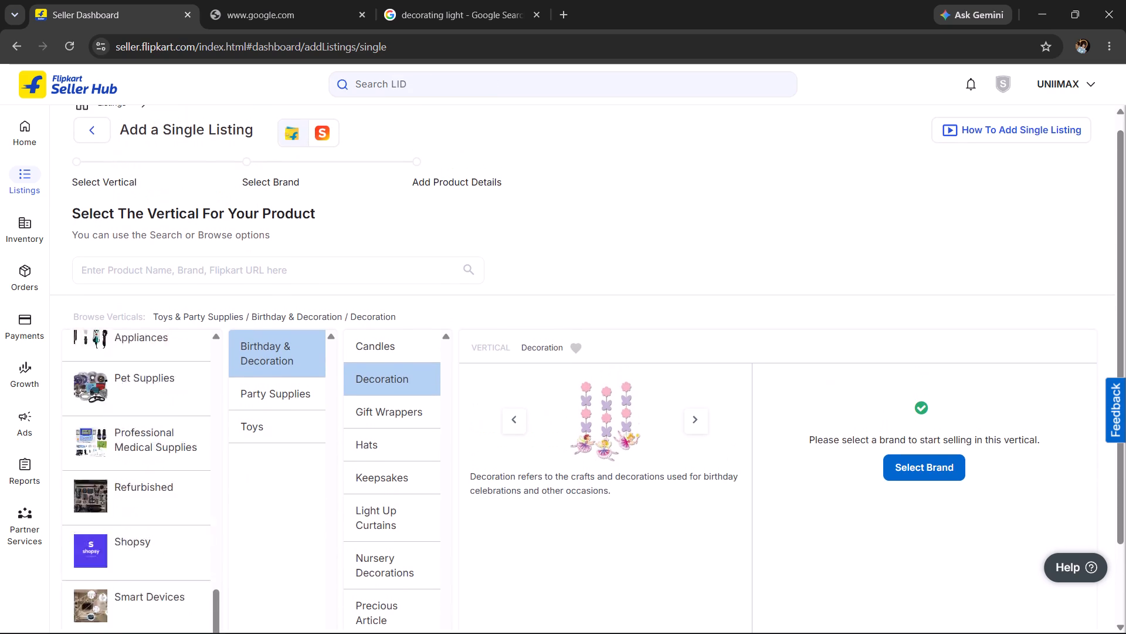
pyautogui.scroll(9, 198, 399)
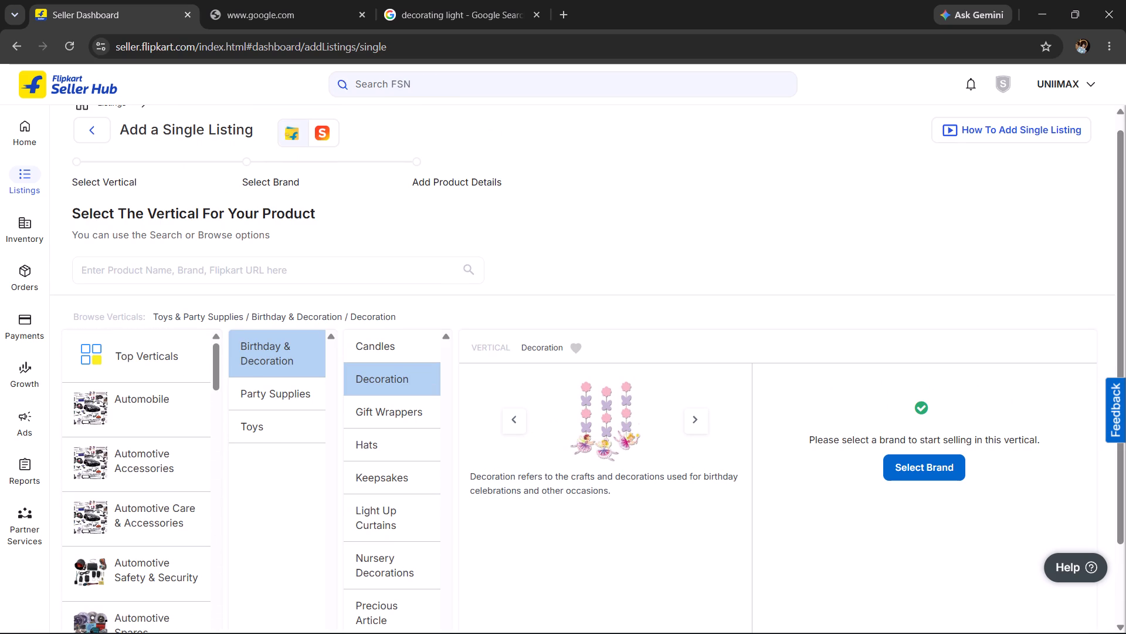
pyautogui.scroll(-2, 114, 545)
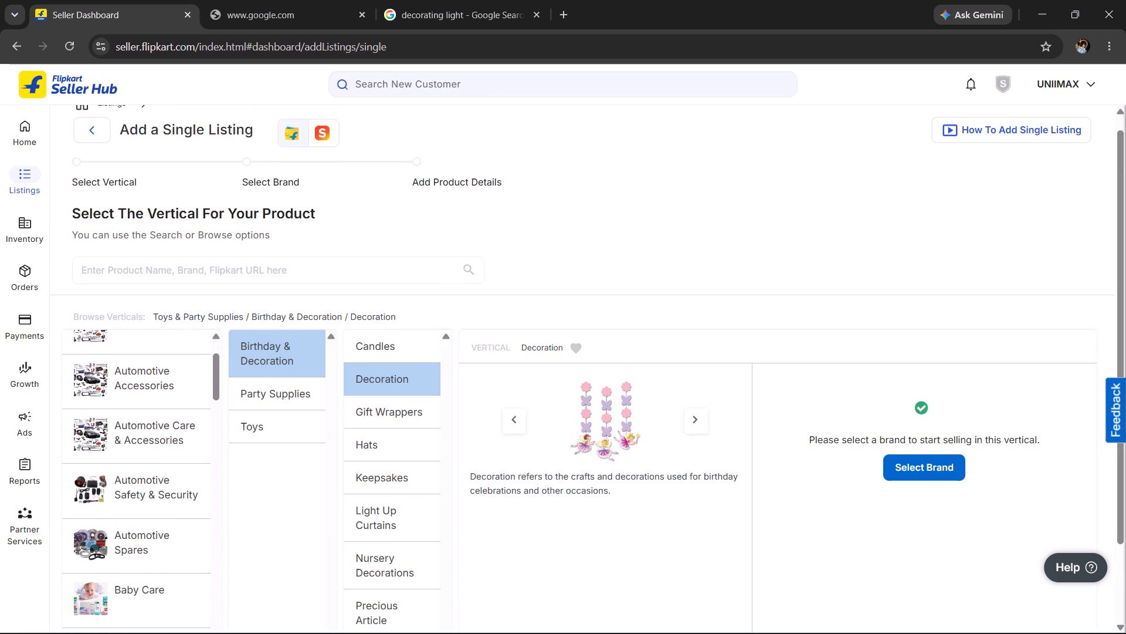
pyautogui.scroll(-3, 114, 545)
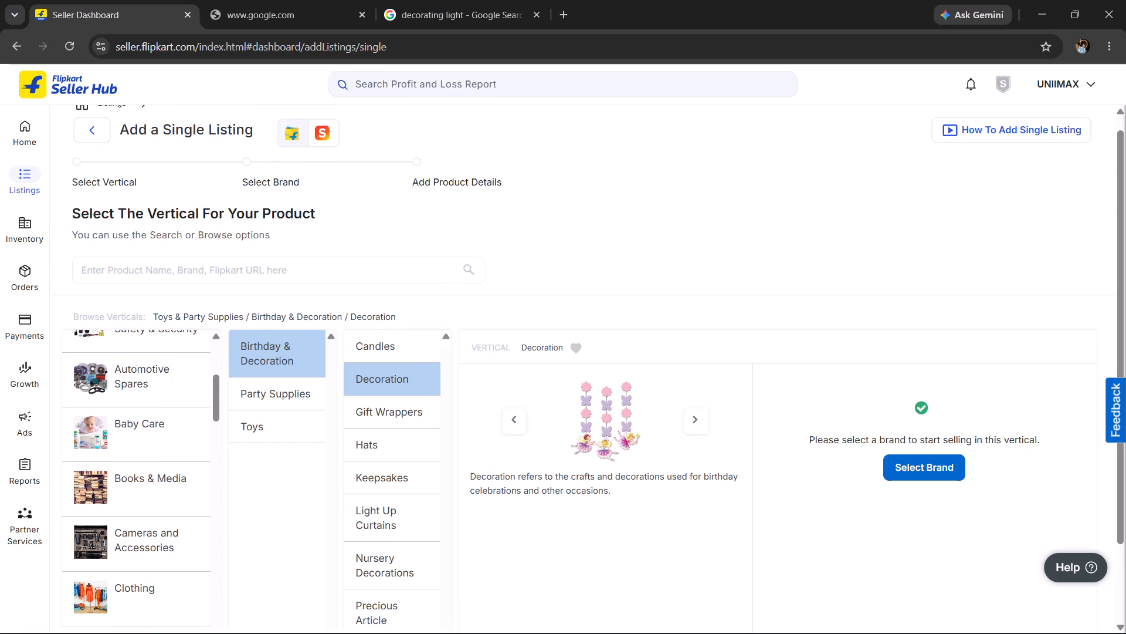
pyautogui.scroll(-2, 114, 545)
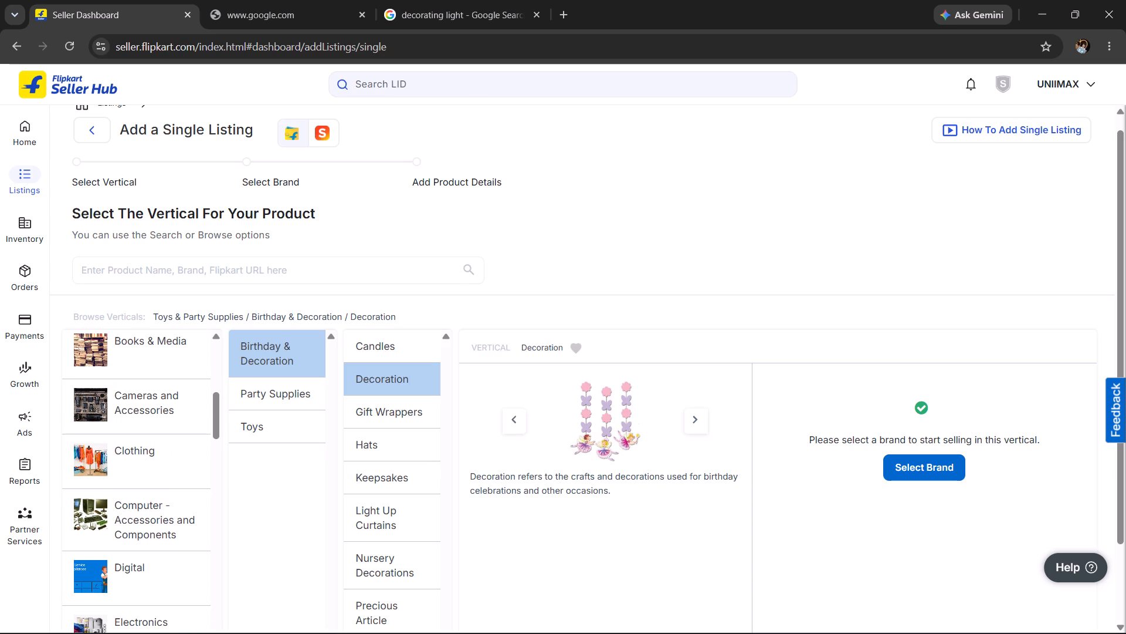
pyautogui.scroll(-1, 114, 545)
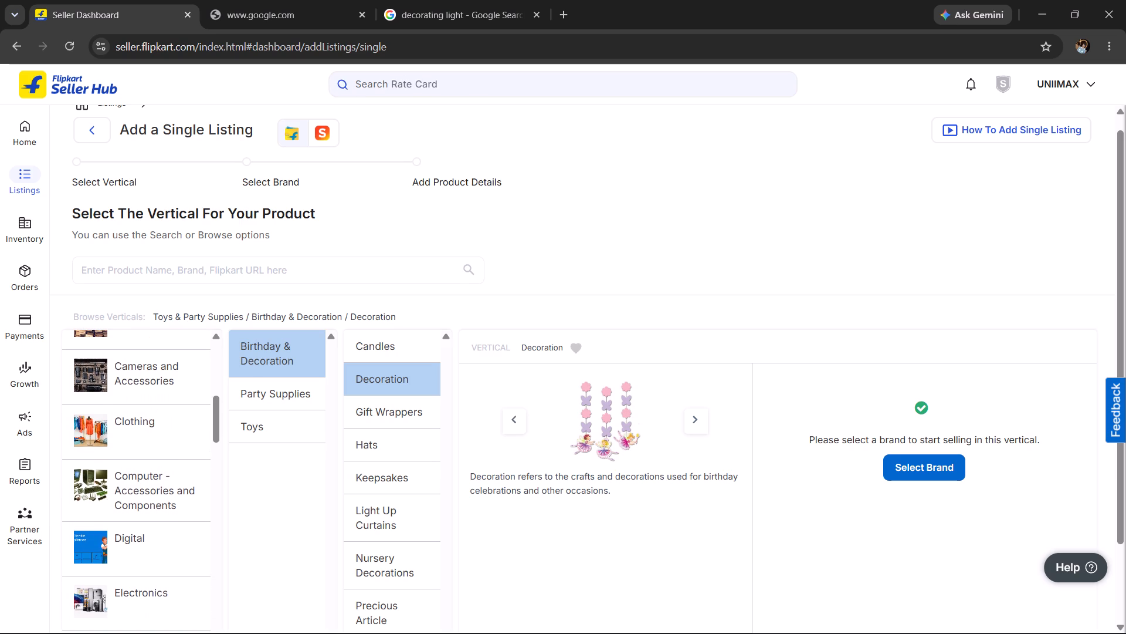
pyautogui.scroll(-2, 114, 545)
pyautogui.click(111, 497)
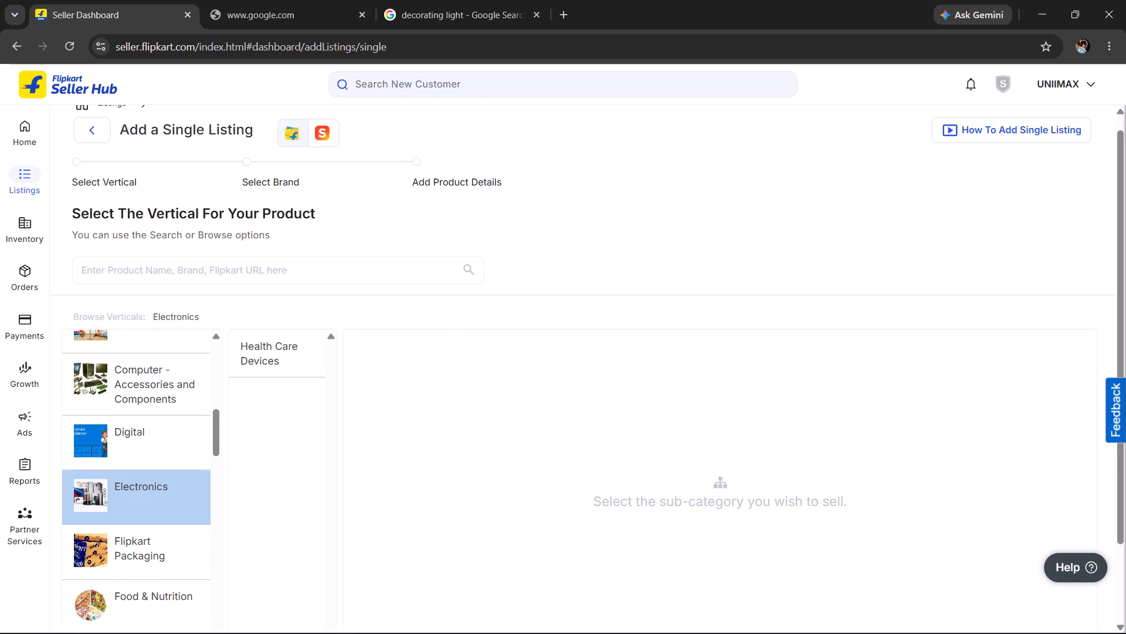
pyautogui.click(107, 554)
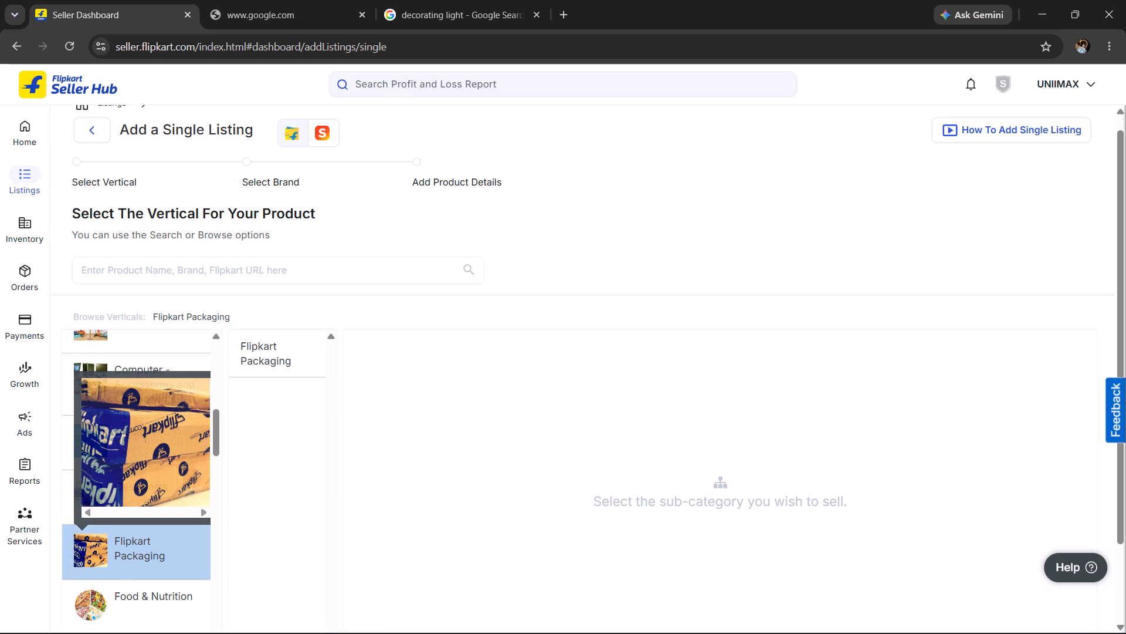
pyautogui.scroll(-2, 107, 554)
pyautogui.click(107, 554)
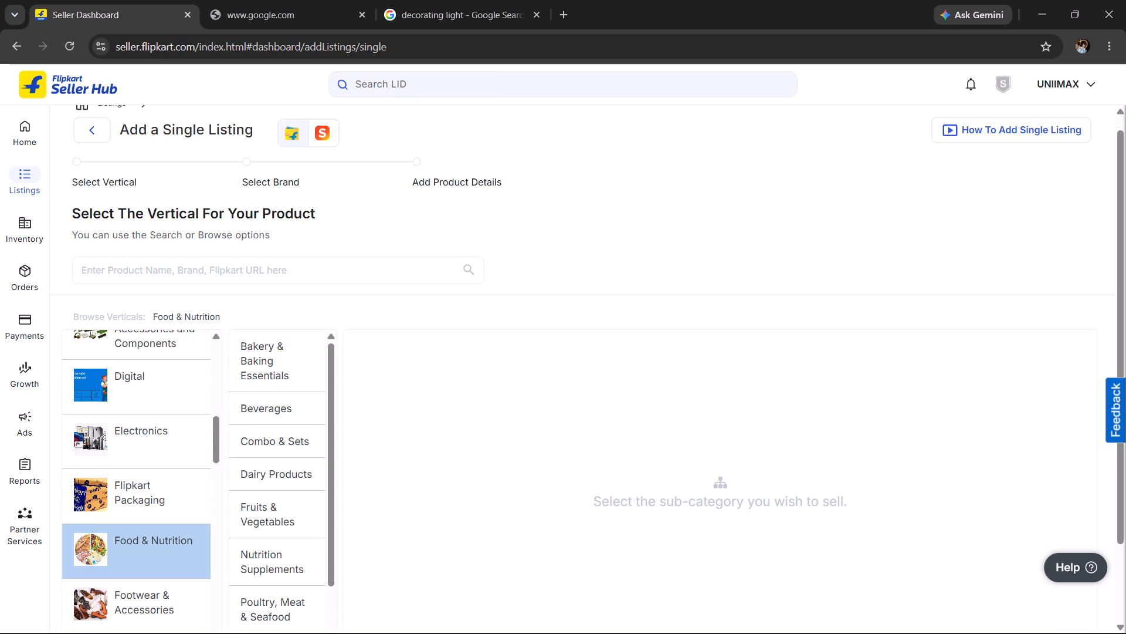
pyautogui.scroll(-1, 158, 558)
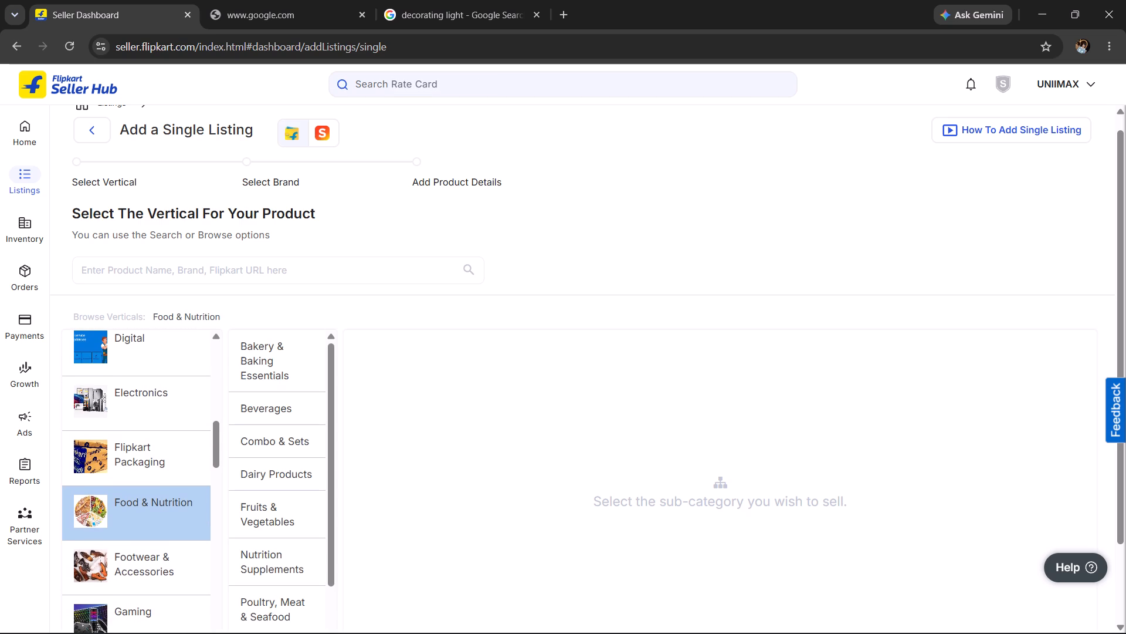
pyautogui.scroll(-2, 295, 530)
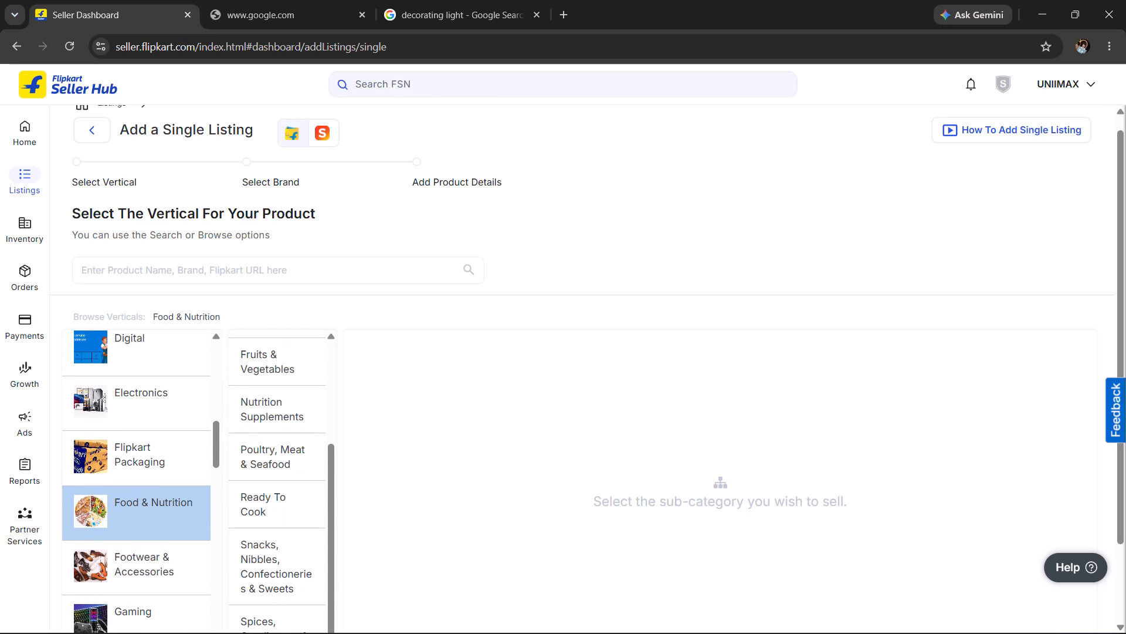
# Examine the sub-categories of each main category from Footwear & Accessories through Home & Kitchen Appliances.
pyautogui.click(188, 566)
pyautogui.scroll(-1, 188, 566)
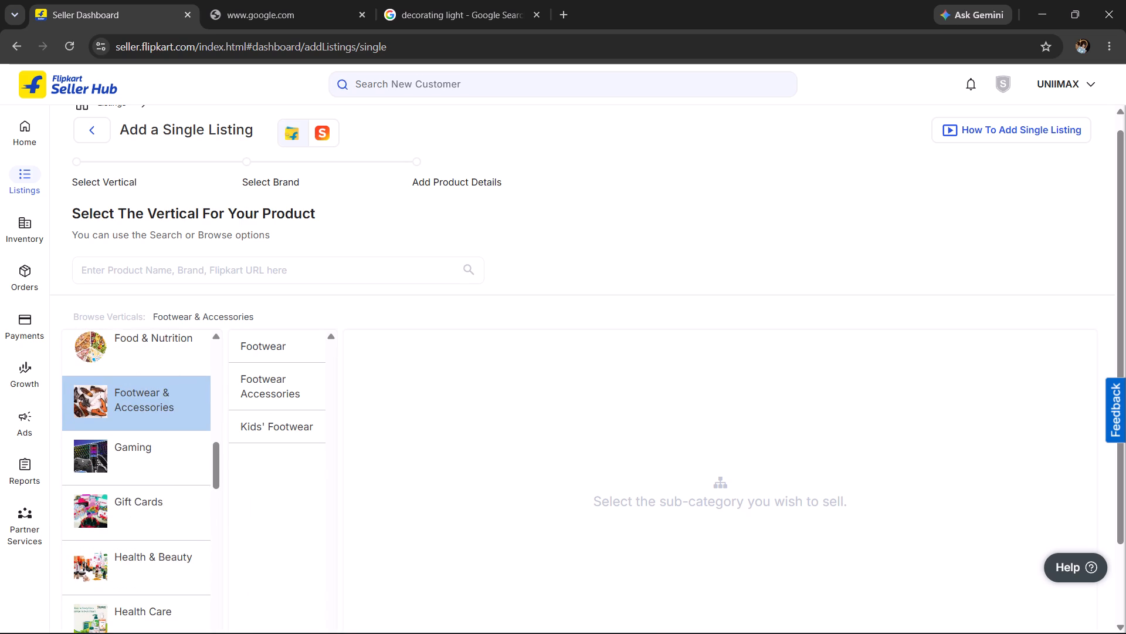
pyautogui.doubleClick(152, 469)
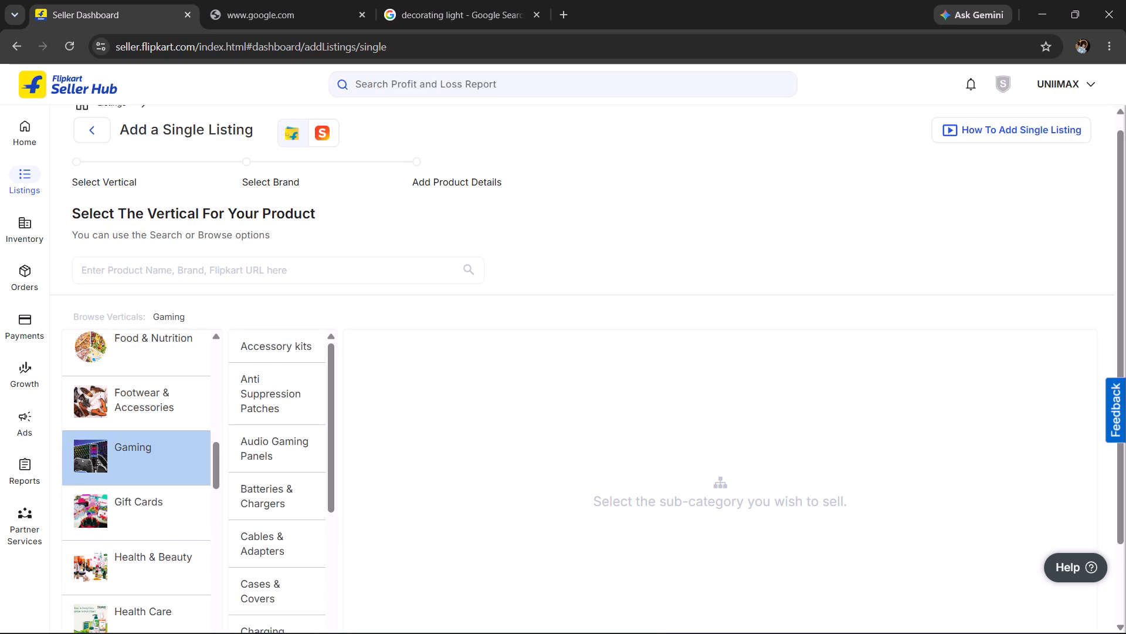
pyautogui.doubleClick(148, 495)
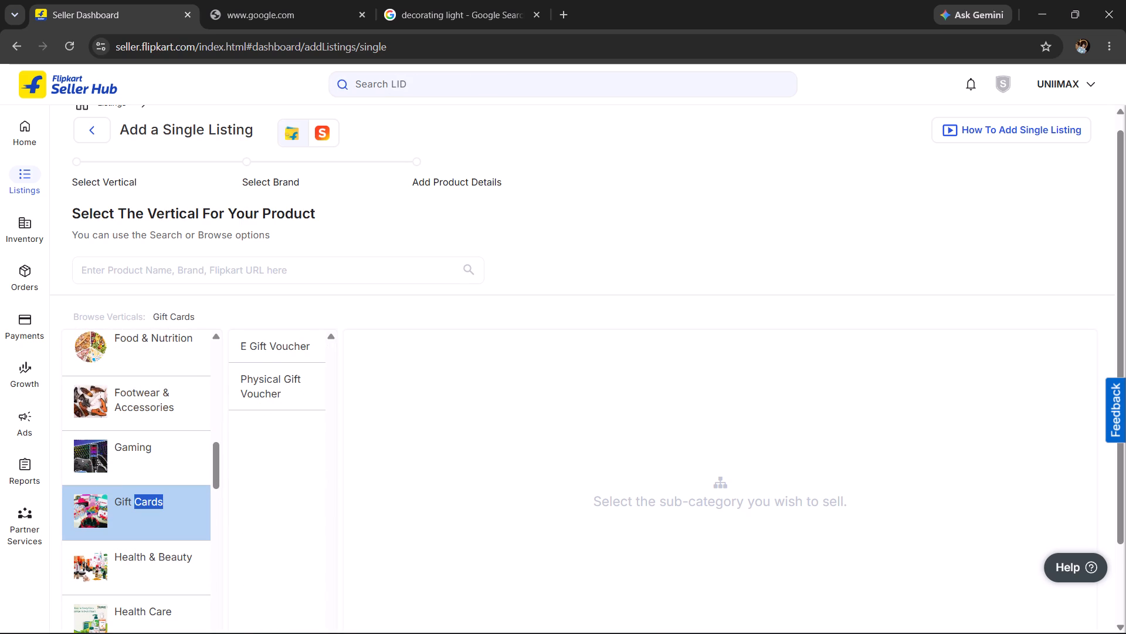
pyautogui.click(134, 552)
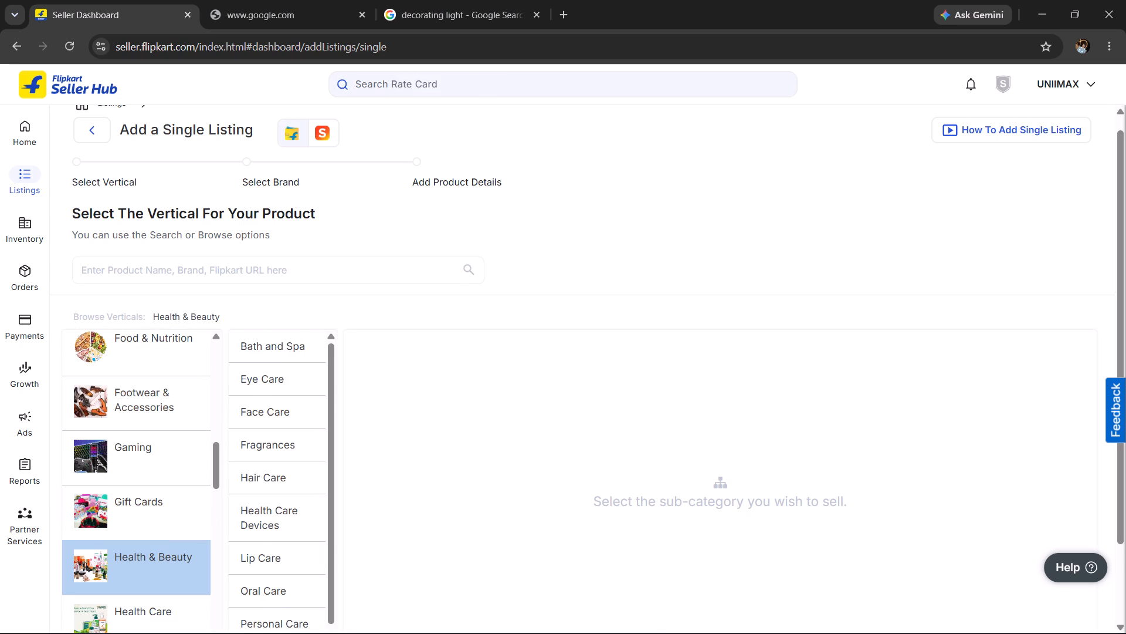
pyautogui.scroll(-2, 241, 531)
pyautogui.click(161, 615)
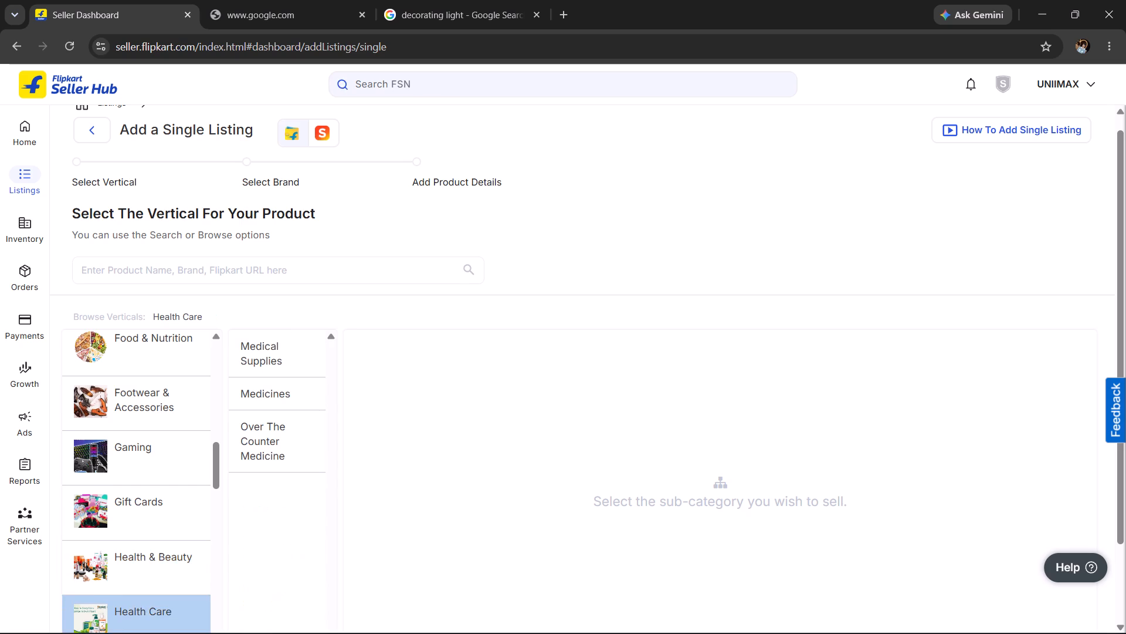
pyautogui.scroll(-2, 161, 615)
pyautogui.click(159, 547)
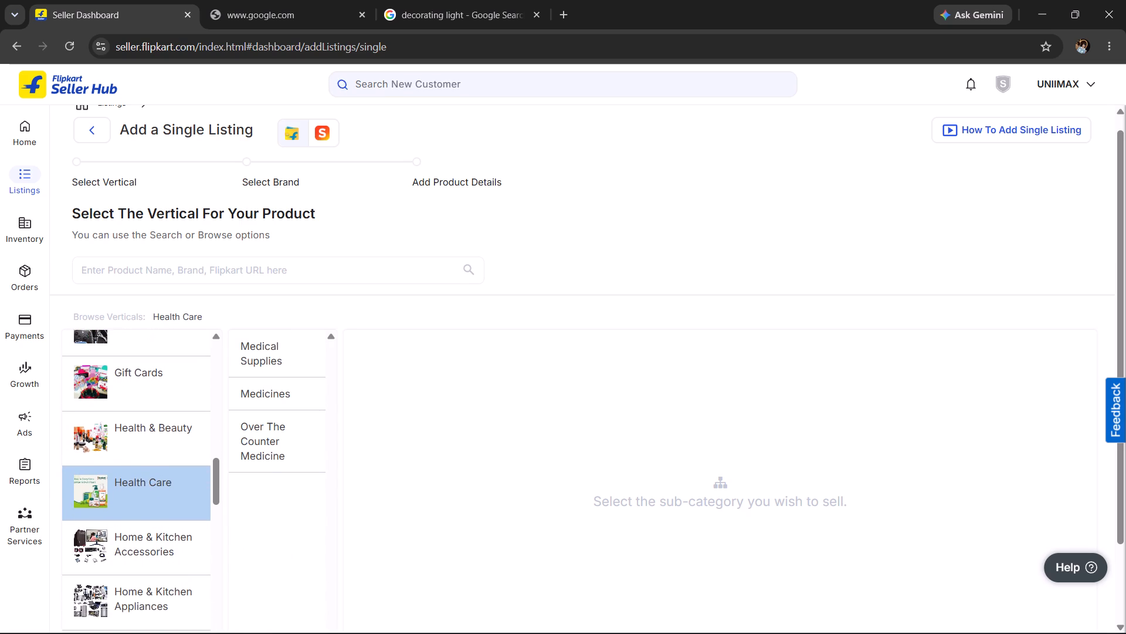
pyautogui.scroll(-2, 268, 567)
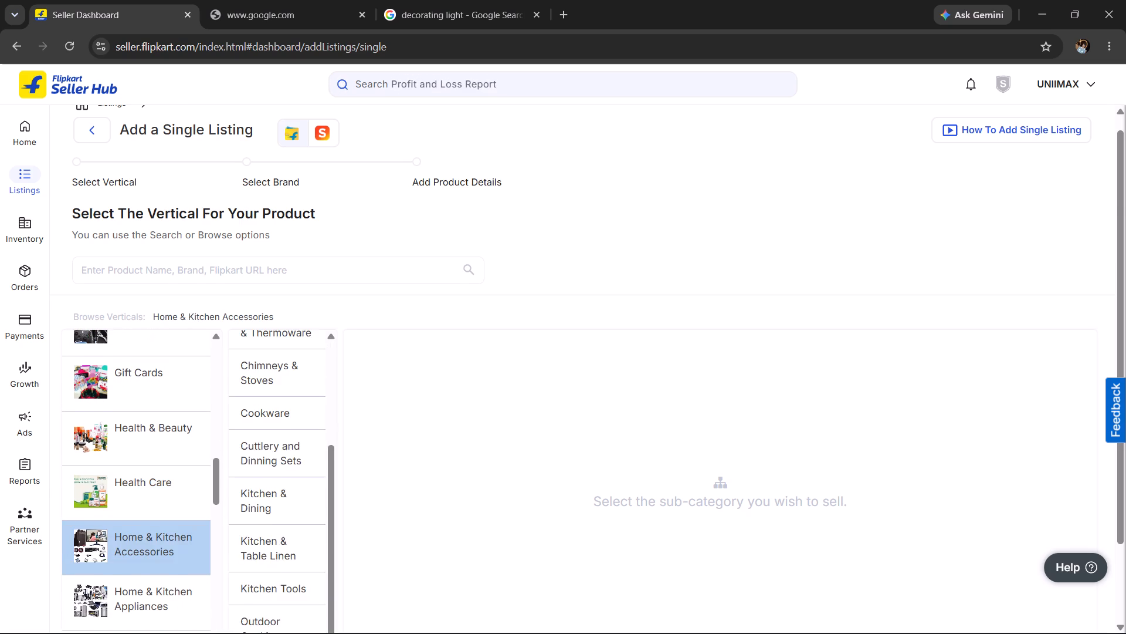
pyautogui.scroll(-1, 268, 567)
pyautogui.click(184, 504)
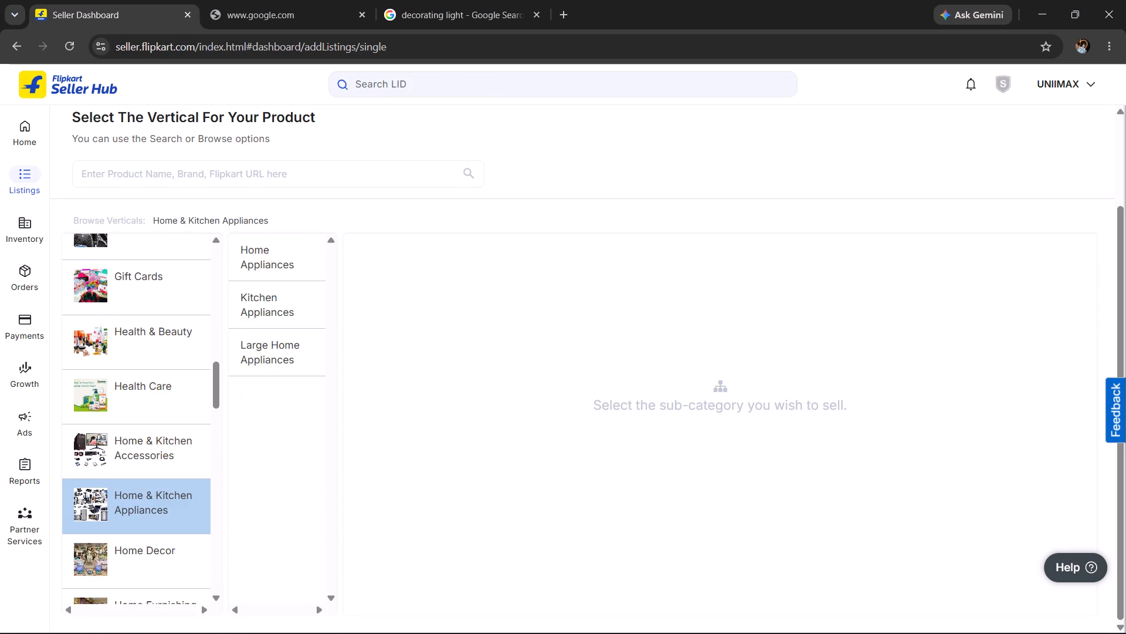
# Select the Rice Lights vertical under Home Decor's Festival Supplies sub-category.
pyautogui.click(138, 556)
pyautogui.scroll(-1, 138, 556)
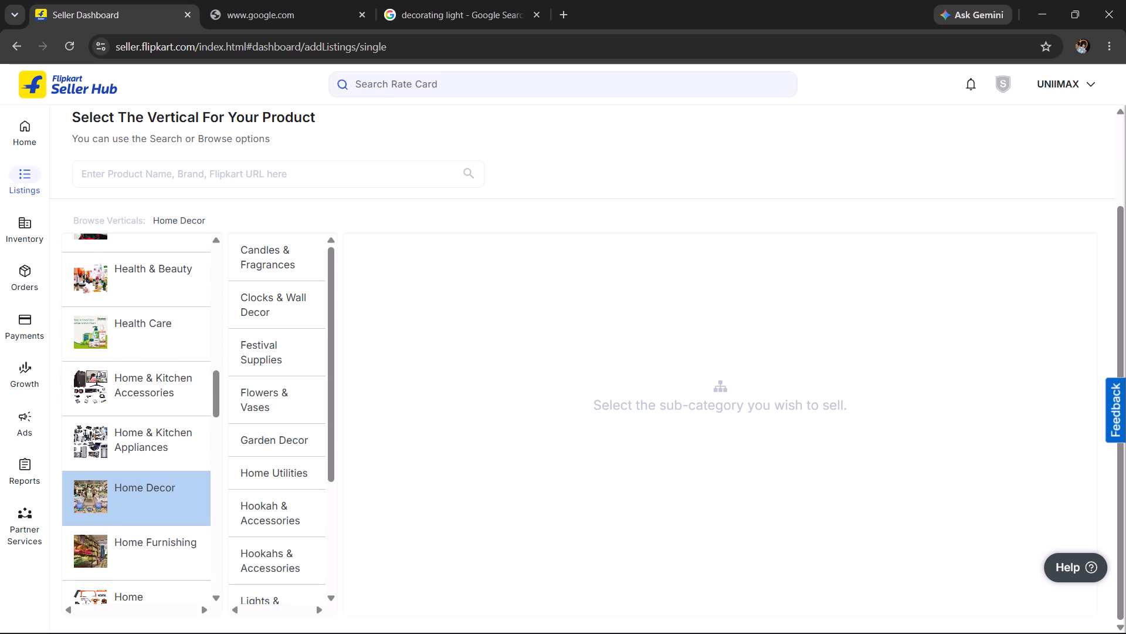
pyautogui.scroll(-1, 138, 556)
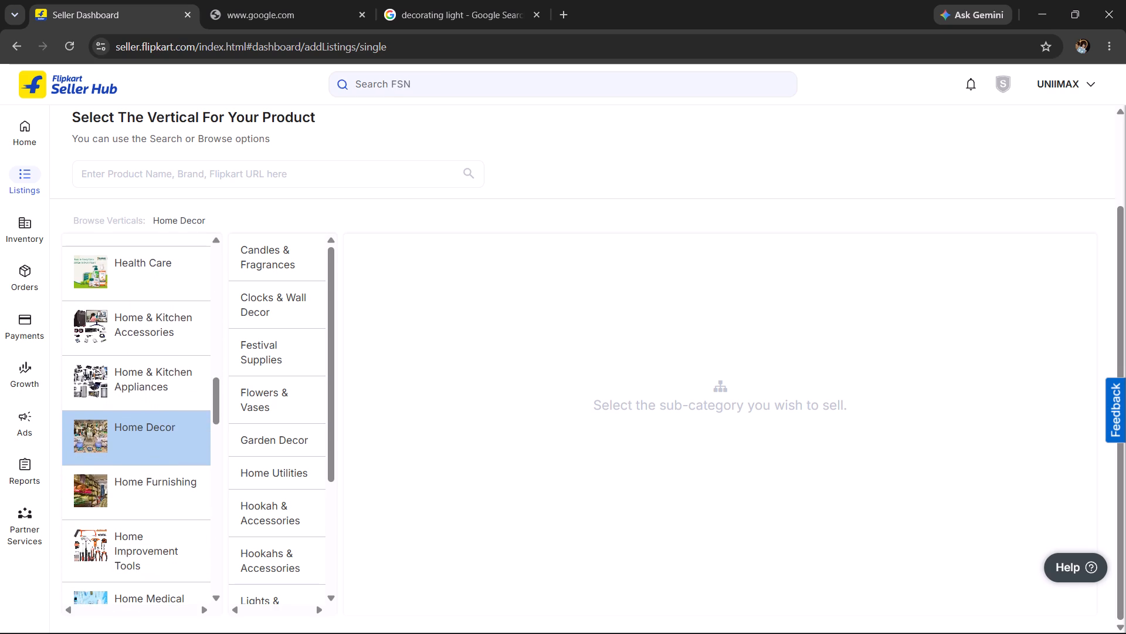
pyautogui.click(280, 264)
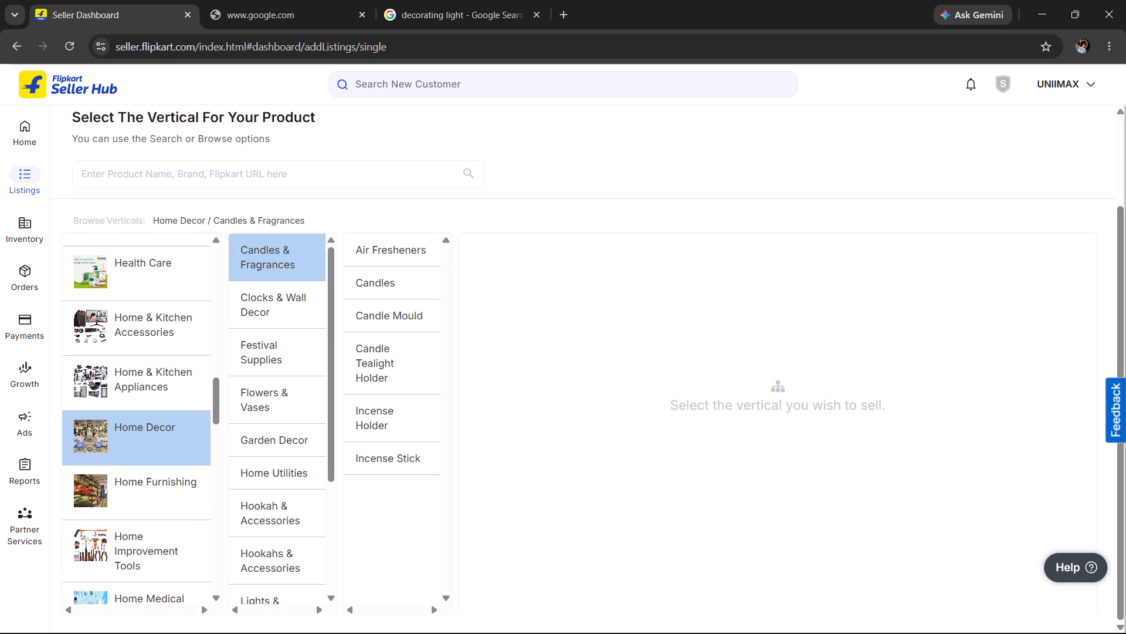
pyautogui.click(281, 311)
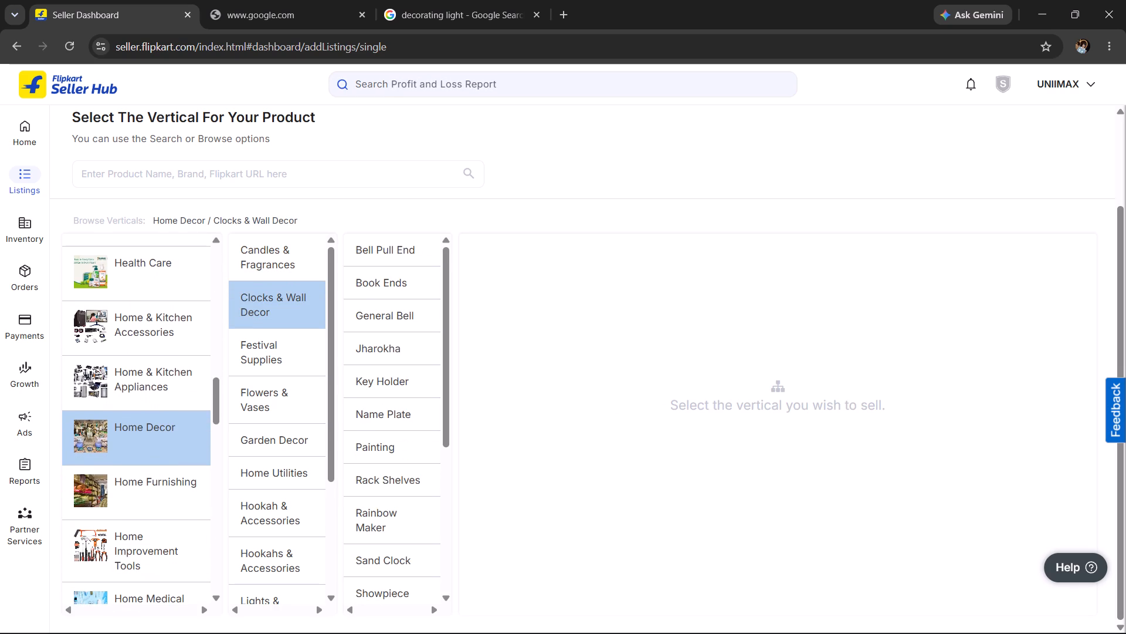
pyautogui.click(294, 346)
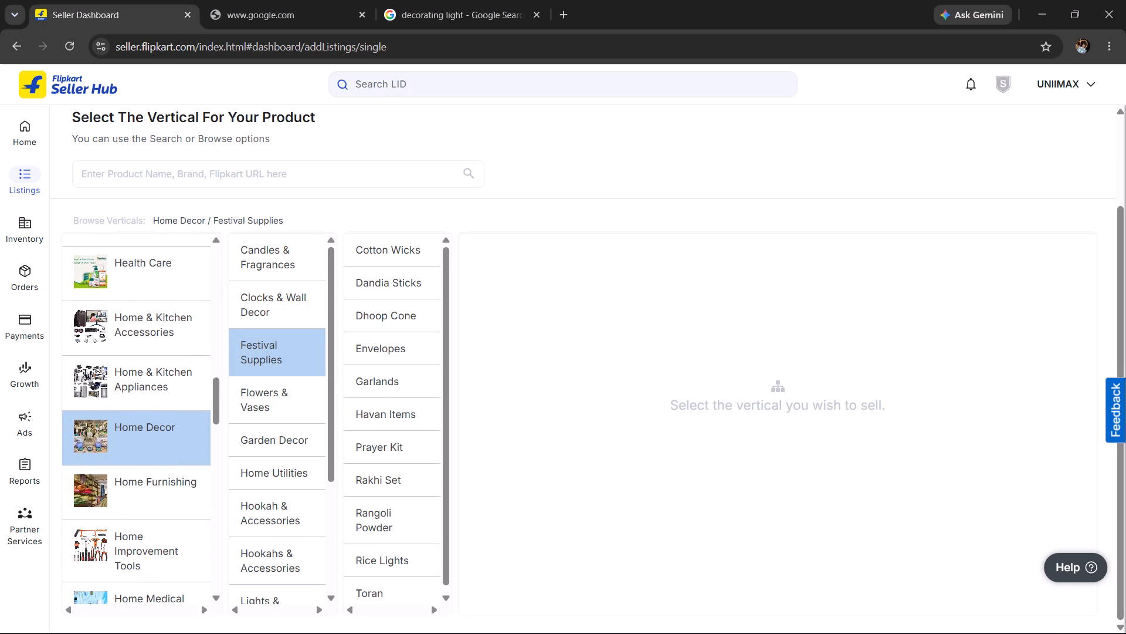
pyautogui.scroll(-1, 398, 463)
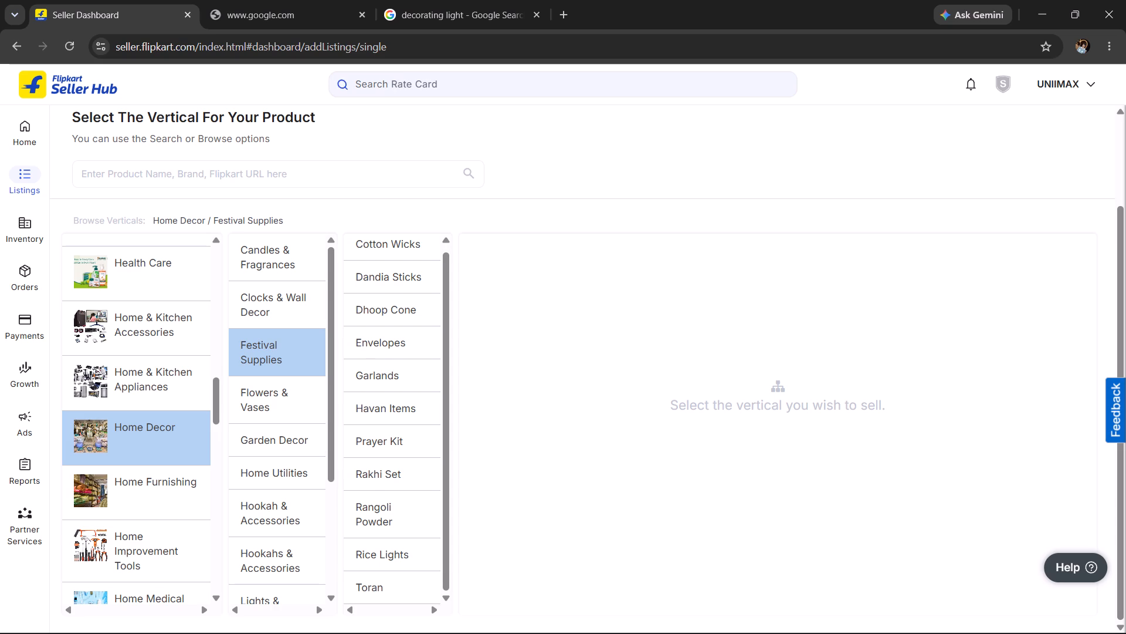
pyautogui.scroll(-1, 398, 463)
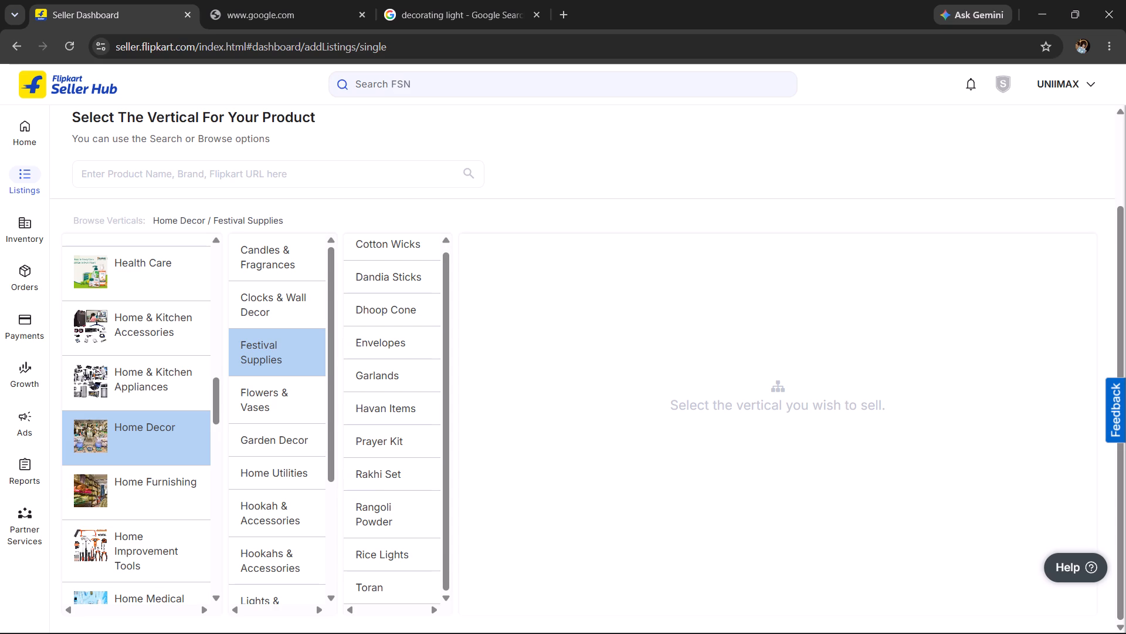
pyautogui.click(367, 542)
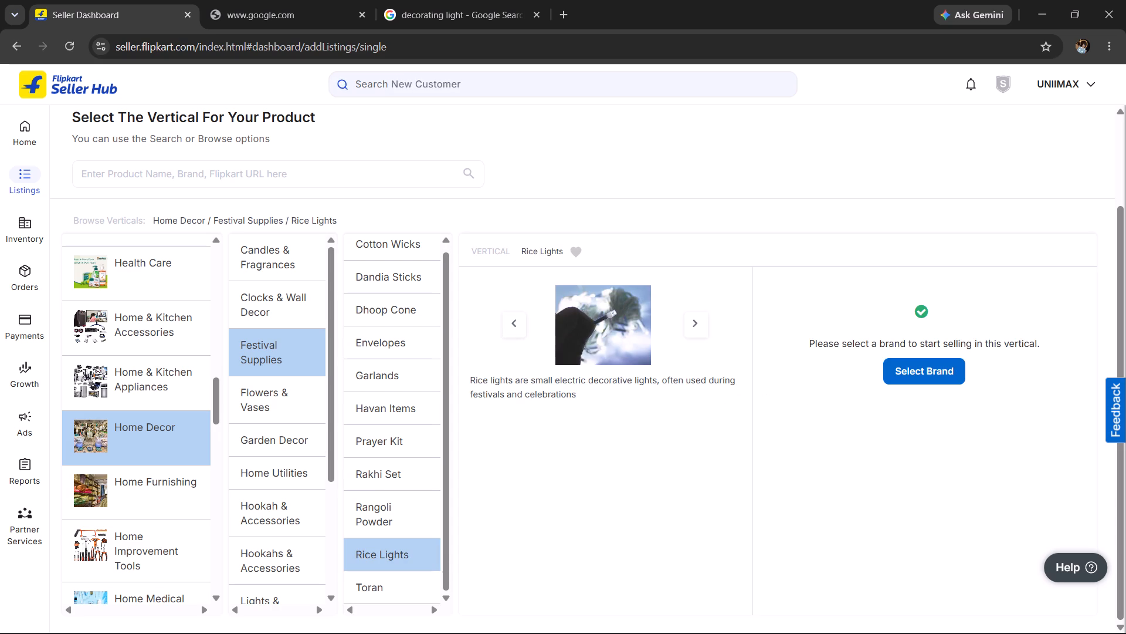
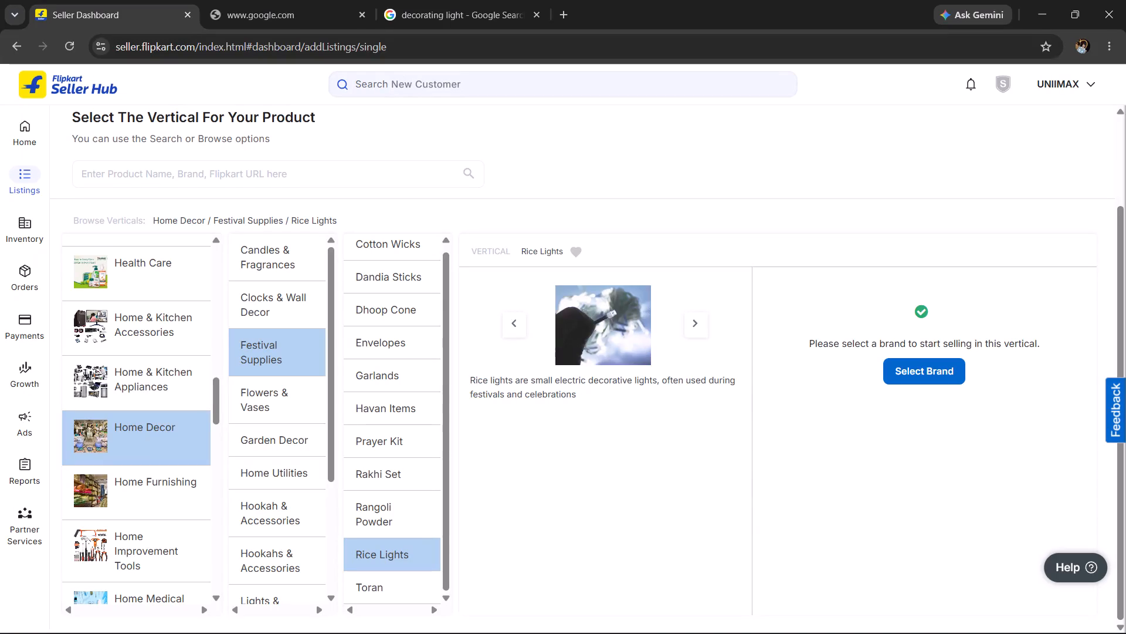
# Confirm Rice Lights as the listing's vertical under Festival Supplies and proceed to brand selection.
pyautogui.click(399, 537)
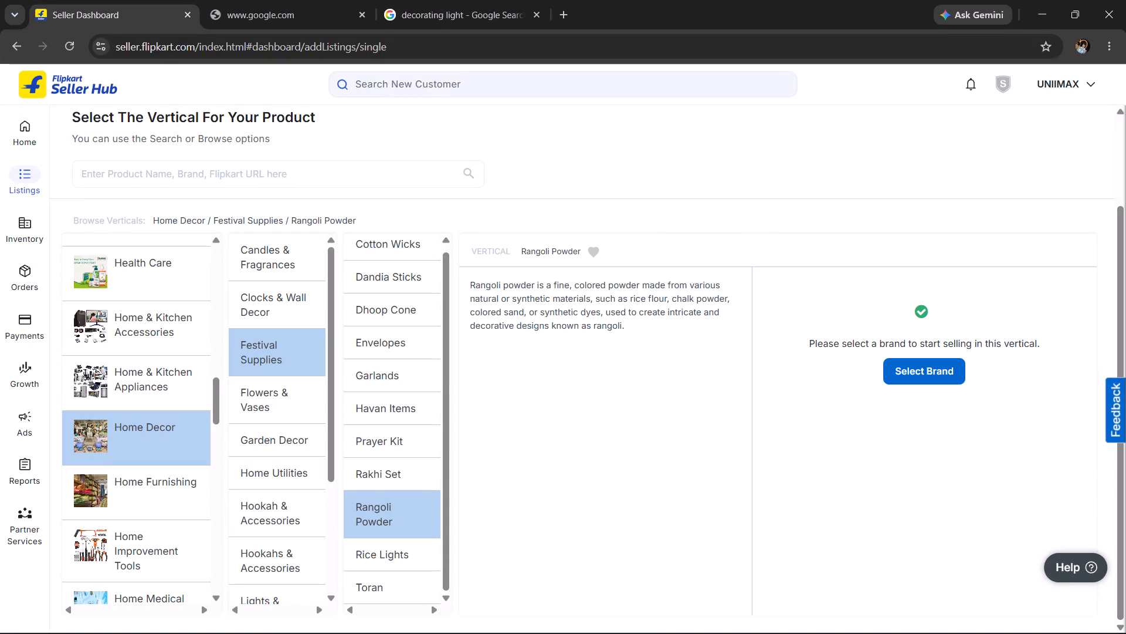
pyautogui.click(402, 551)
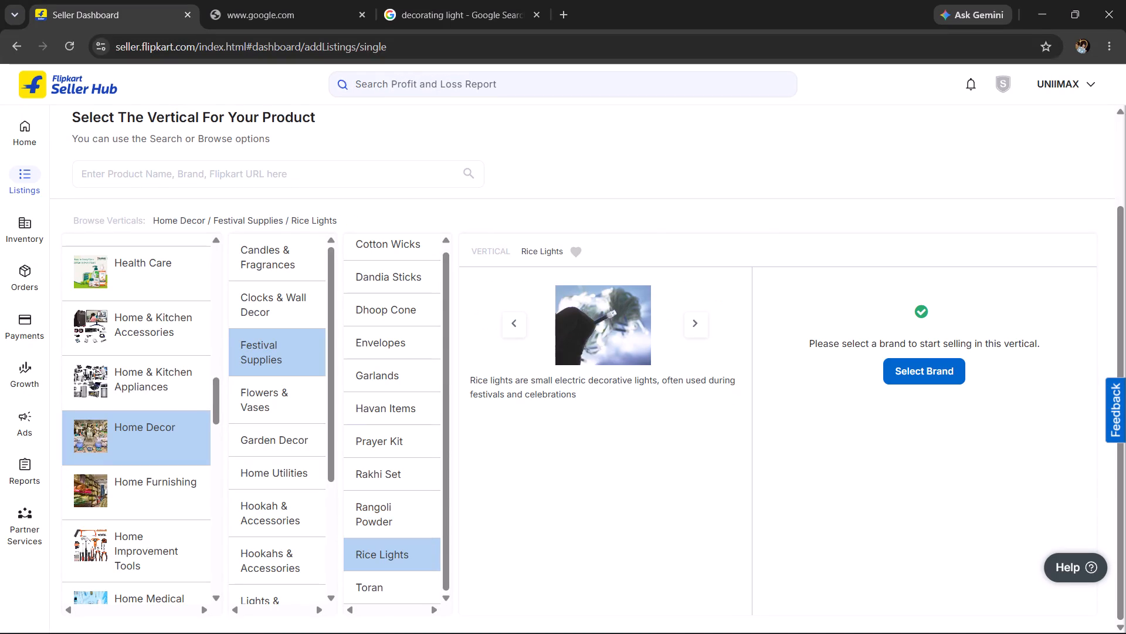
pyautogui.click(644, 392)
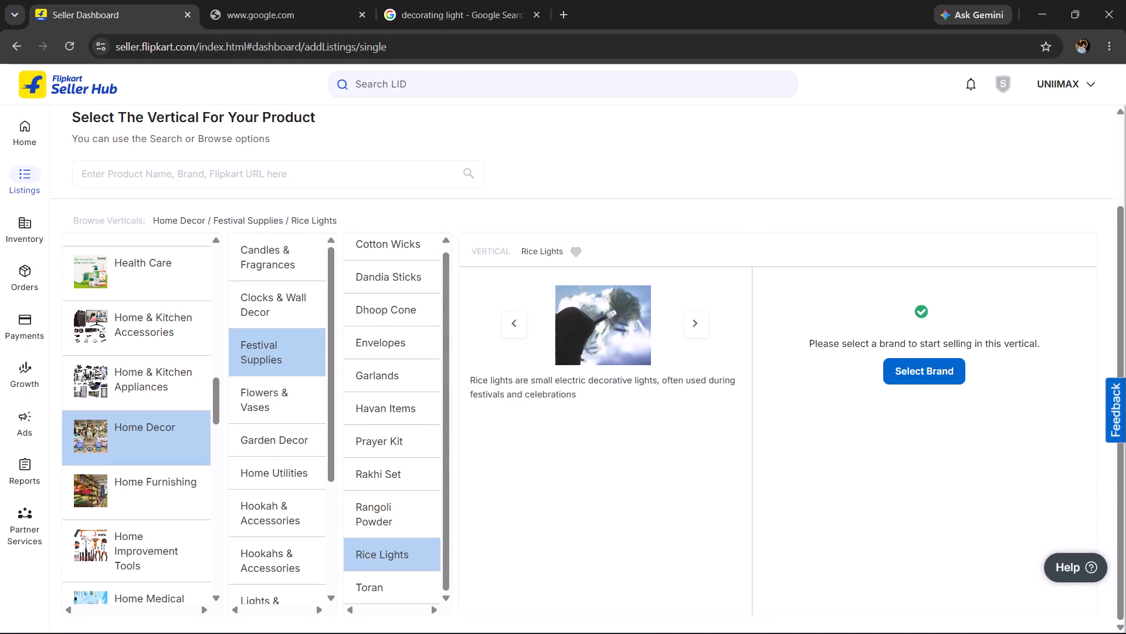
pyautogui.click(882, 363)
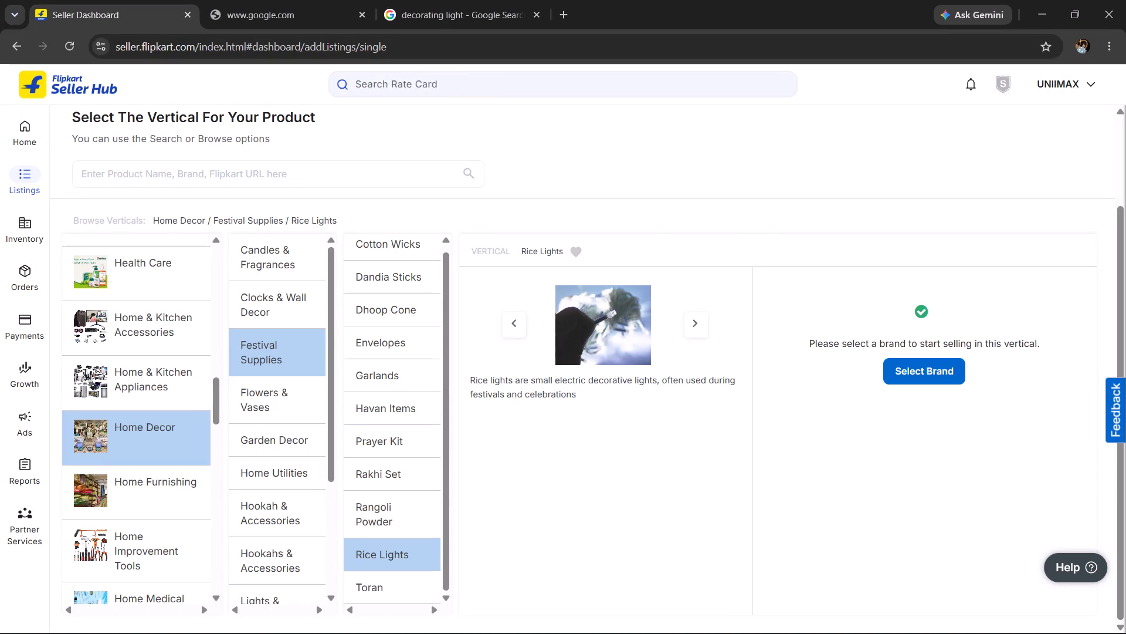
pyautogui.click(888, 368)
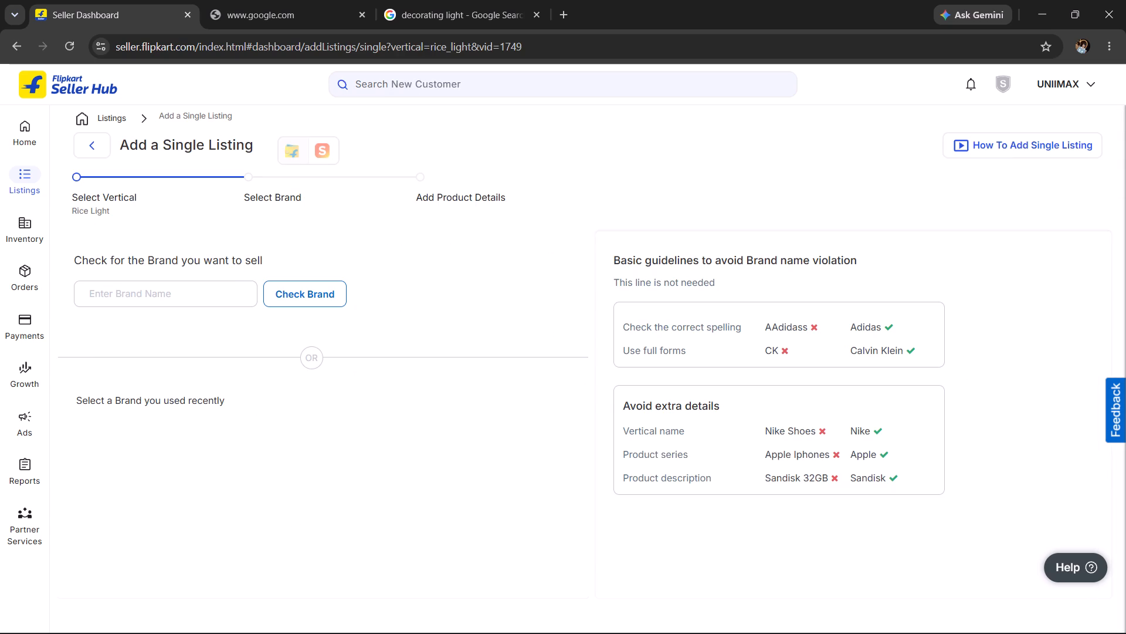
# Check the brand name unimax for the Rice Light listing and continue with unimax to the brand approval application.
pyautogui.click(222, 294)
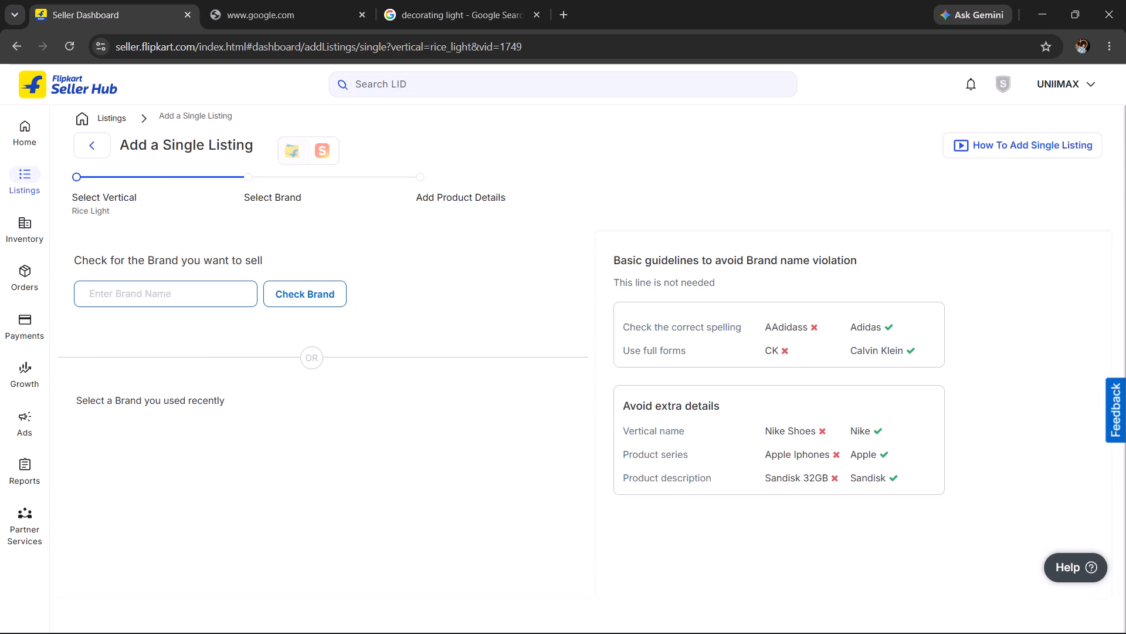
pyautogui.click(307, 140)
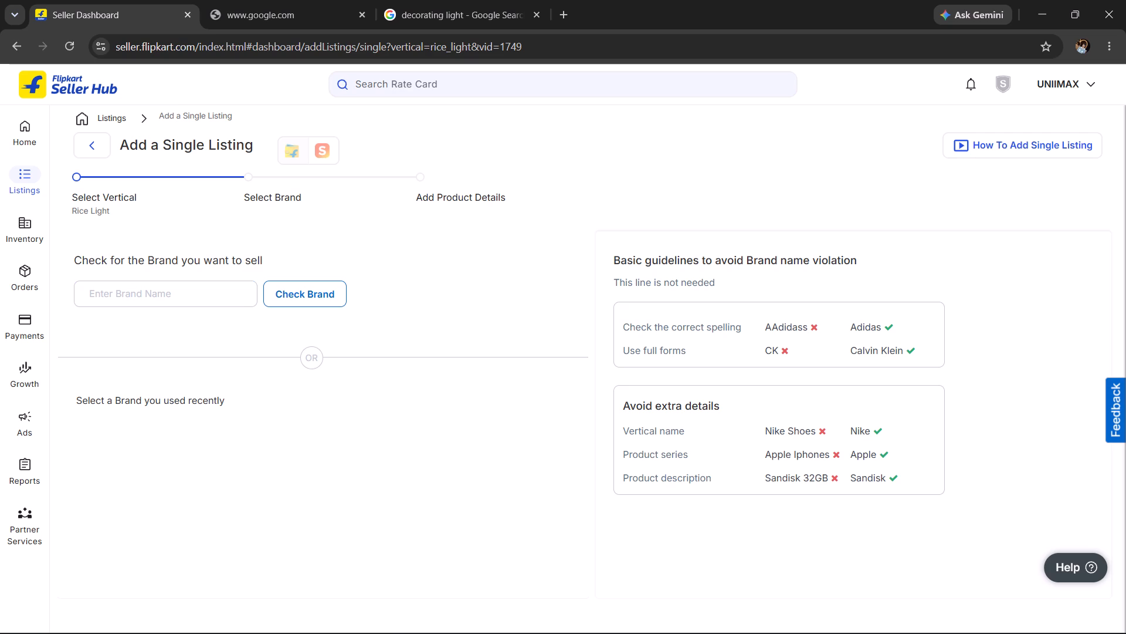
pyautogui.click(172, 288)
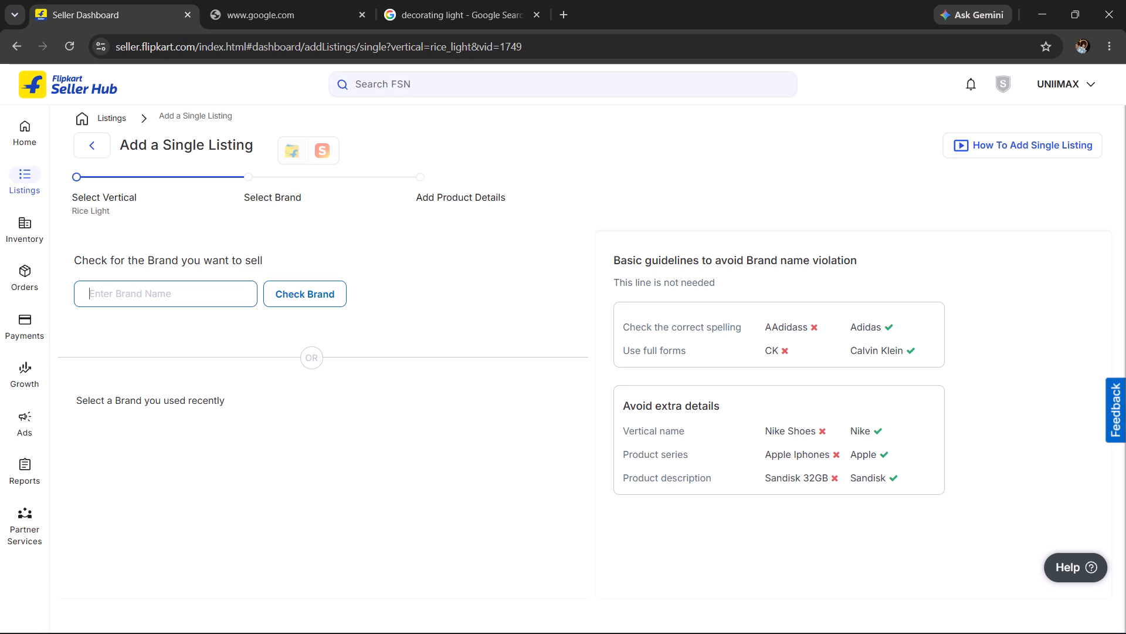
pyautogui.write('un')
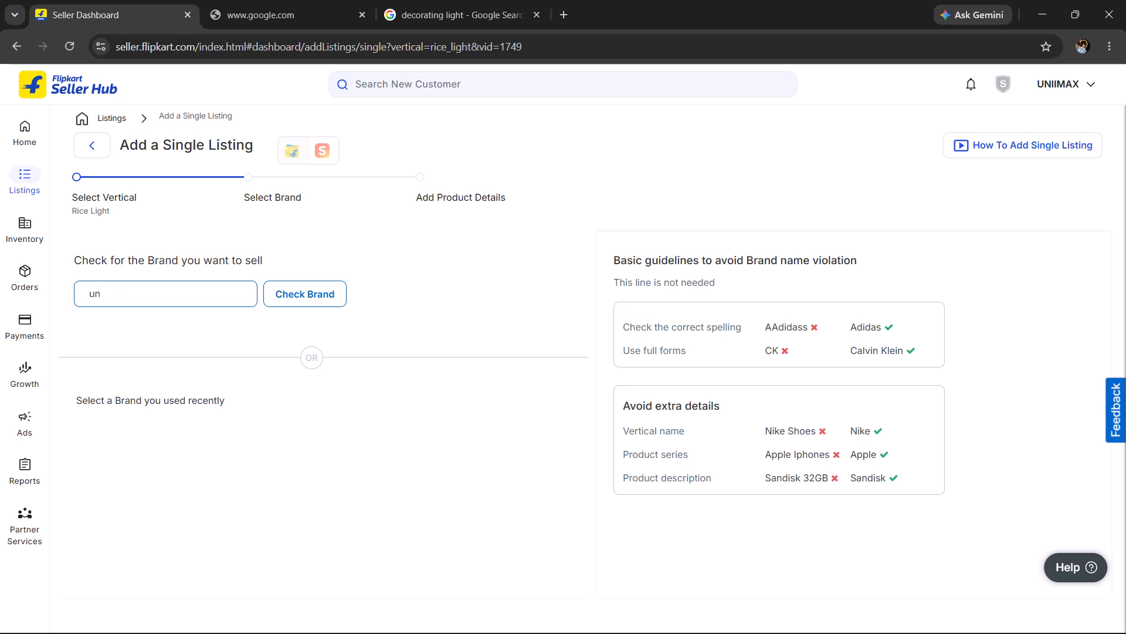
pyautogui.write('imax')
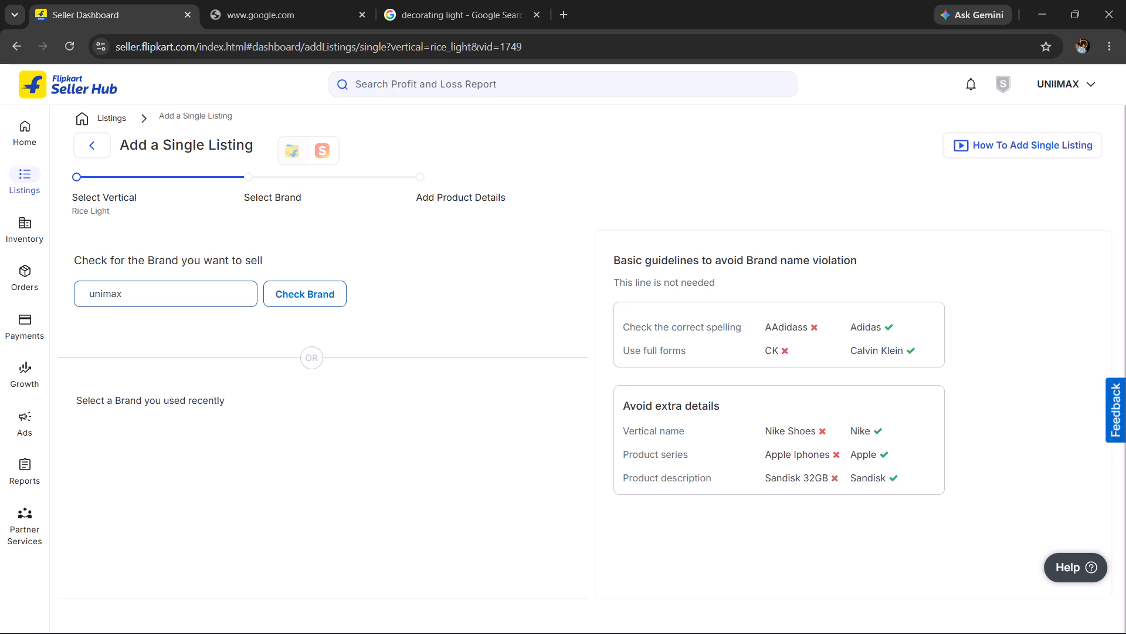
pyautogui.click(281, 303)
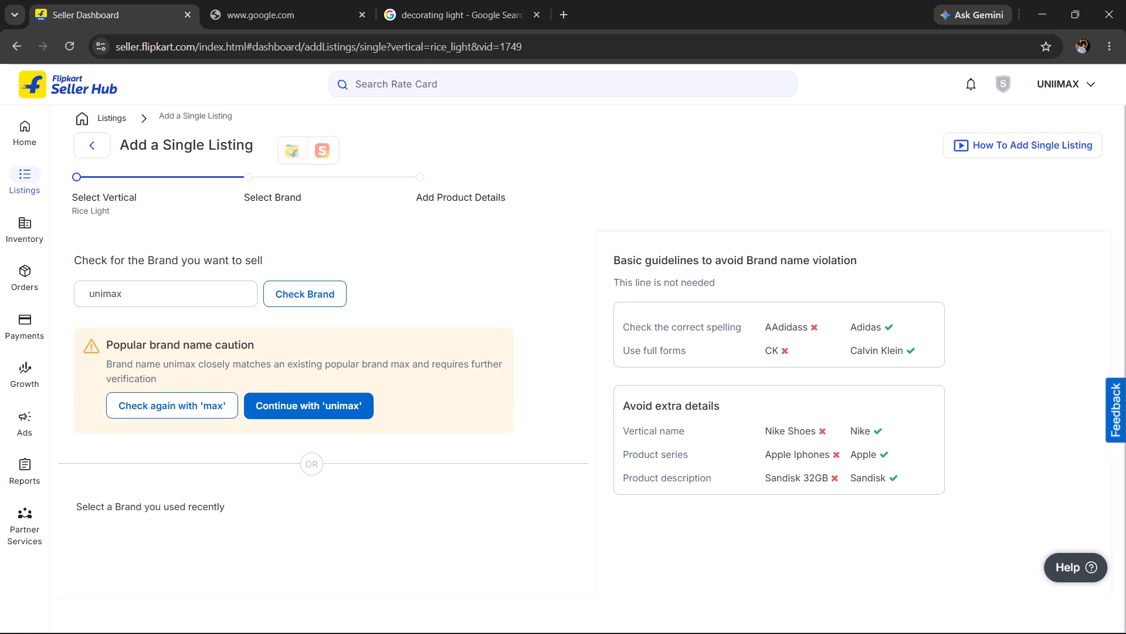
pyautogui.click(273, 412)
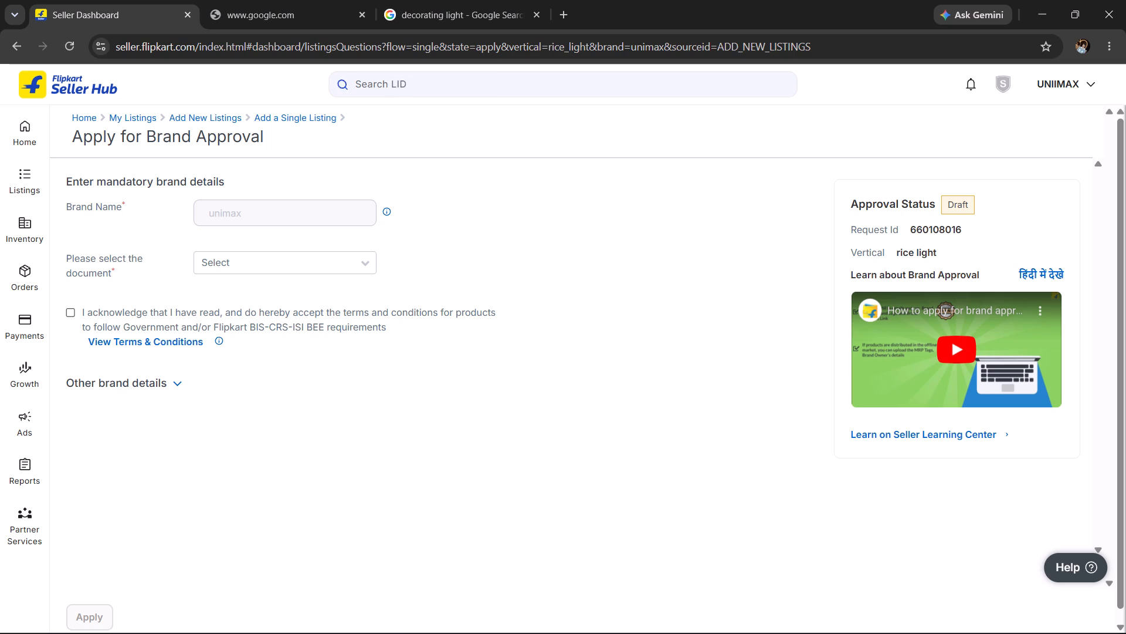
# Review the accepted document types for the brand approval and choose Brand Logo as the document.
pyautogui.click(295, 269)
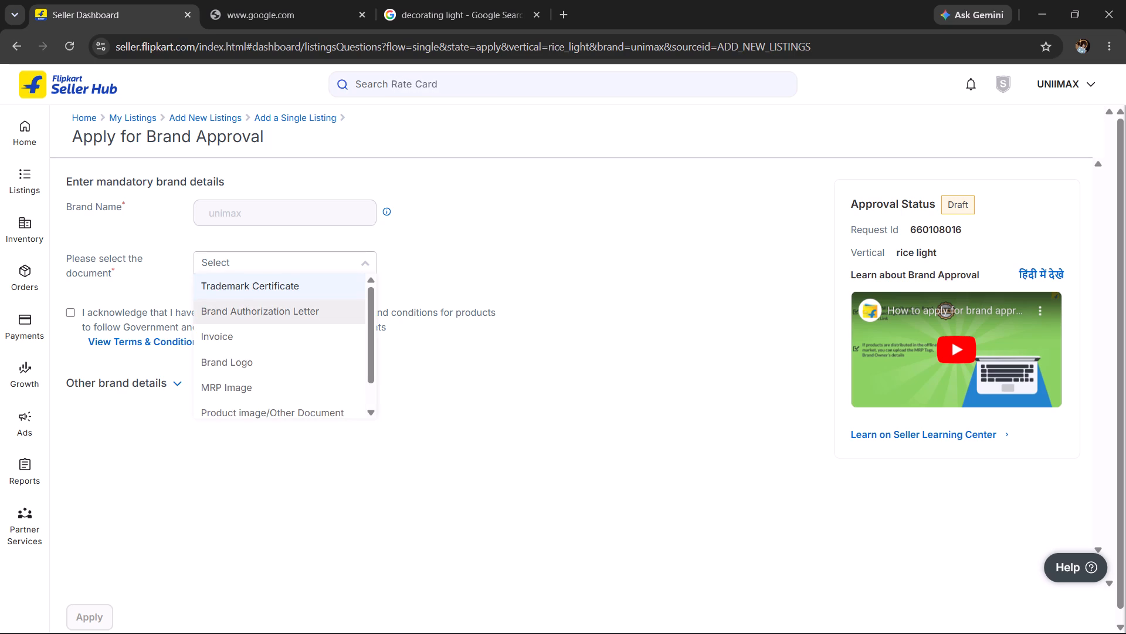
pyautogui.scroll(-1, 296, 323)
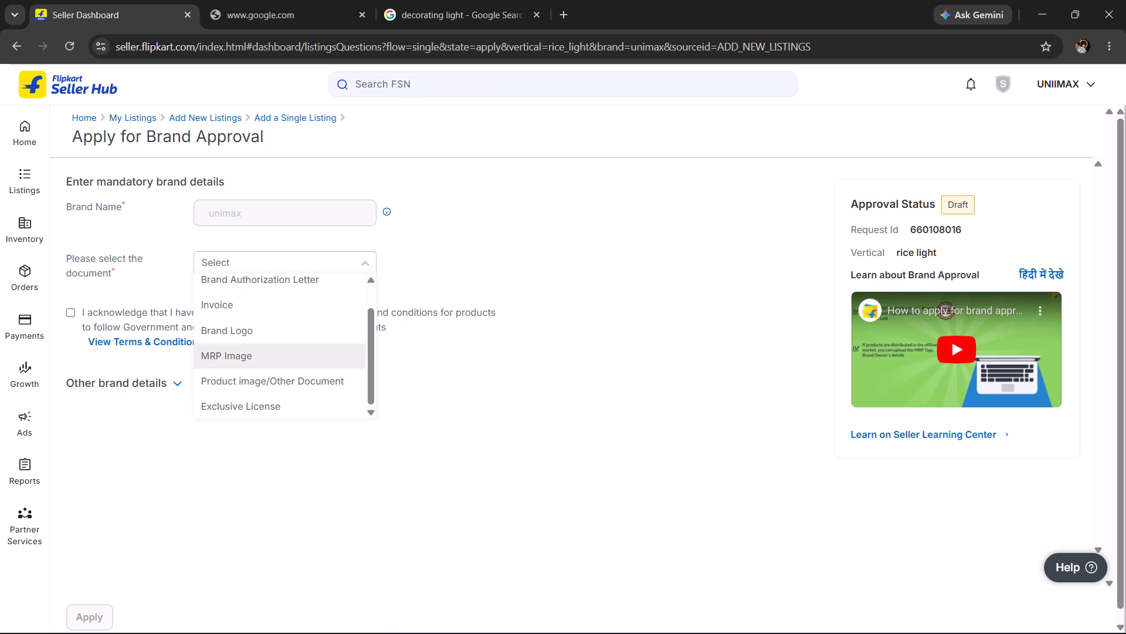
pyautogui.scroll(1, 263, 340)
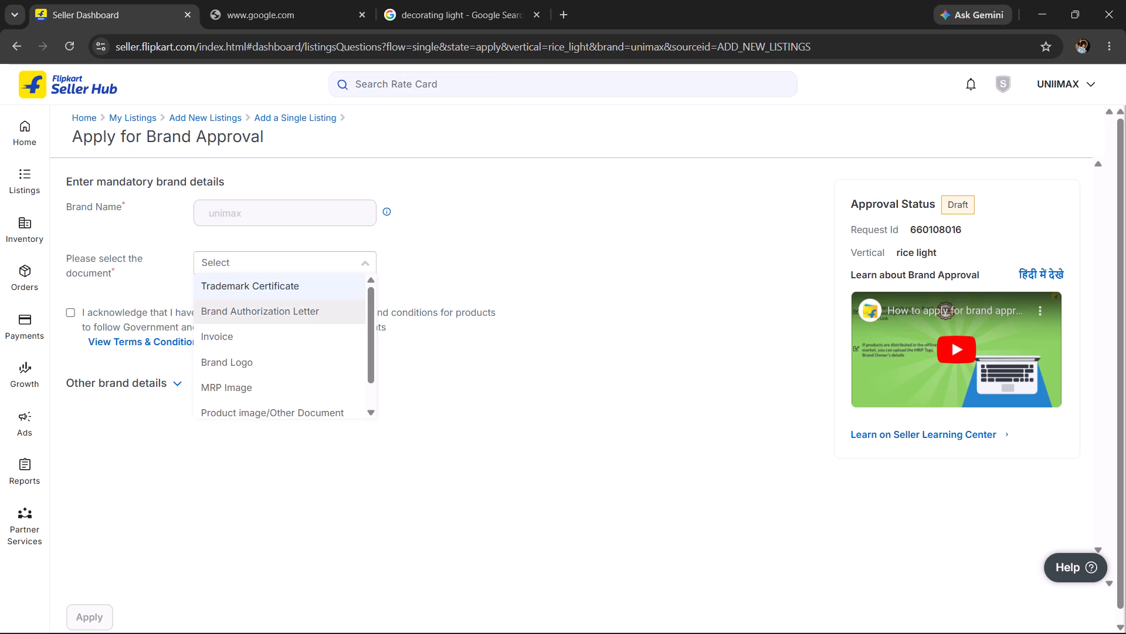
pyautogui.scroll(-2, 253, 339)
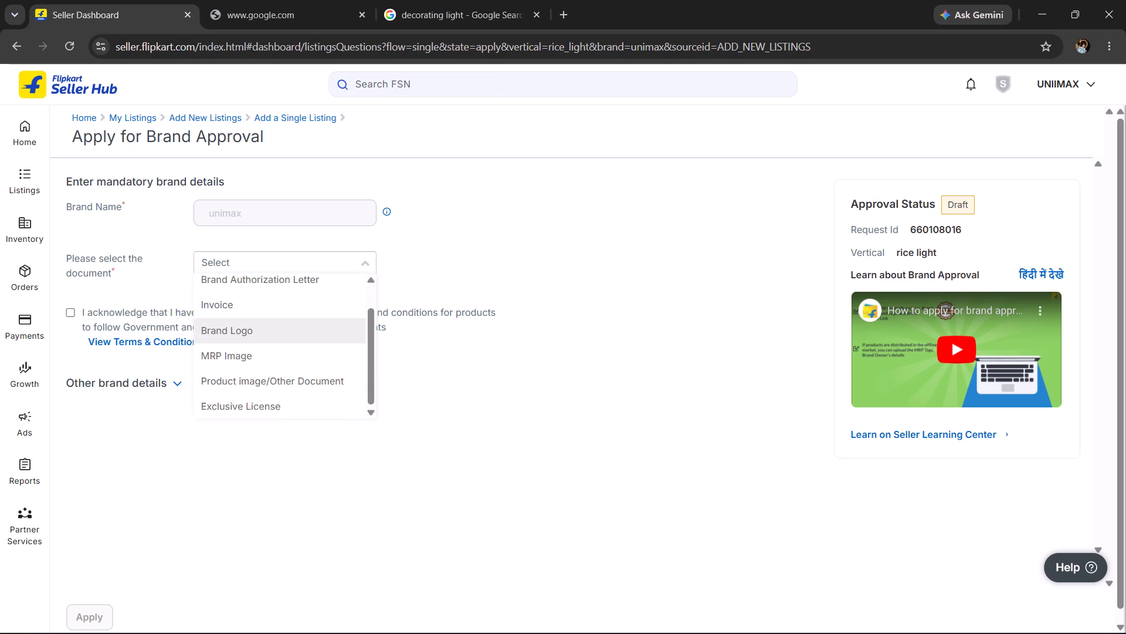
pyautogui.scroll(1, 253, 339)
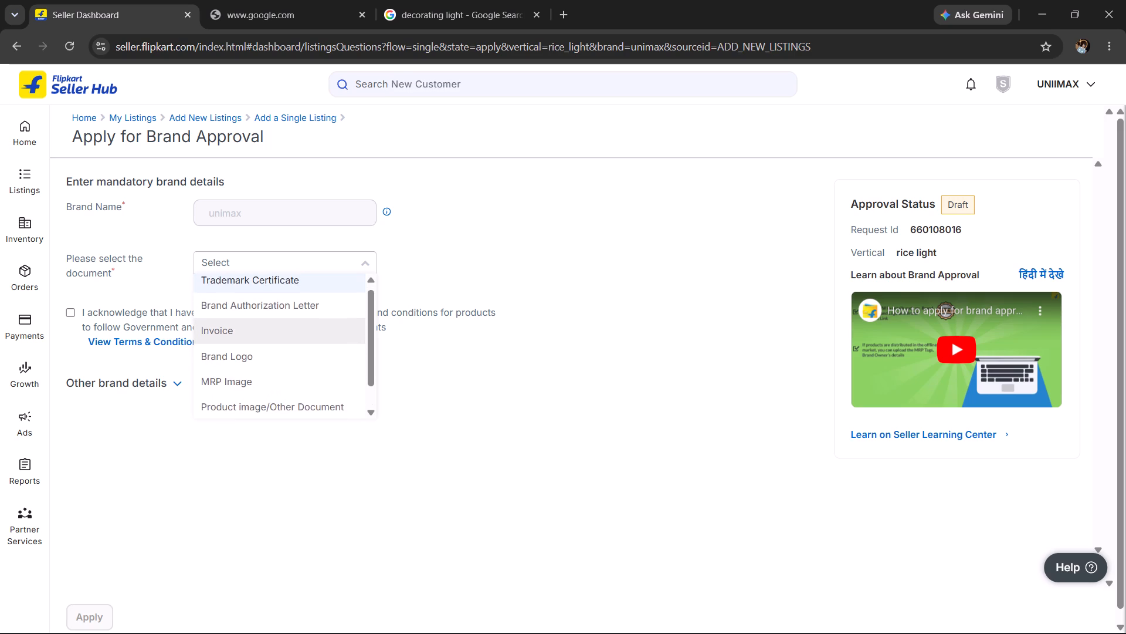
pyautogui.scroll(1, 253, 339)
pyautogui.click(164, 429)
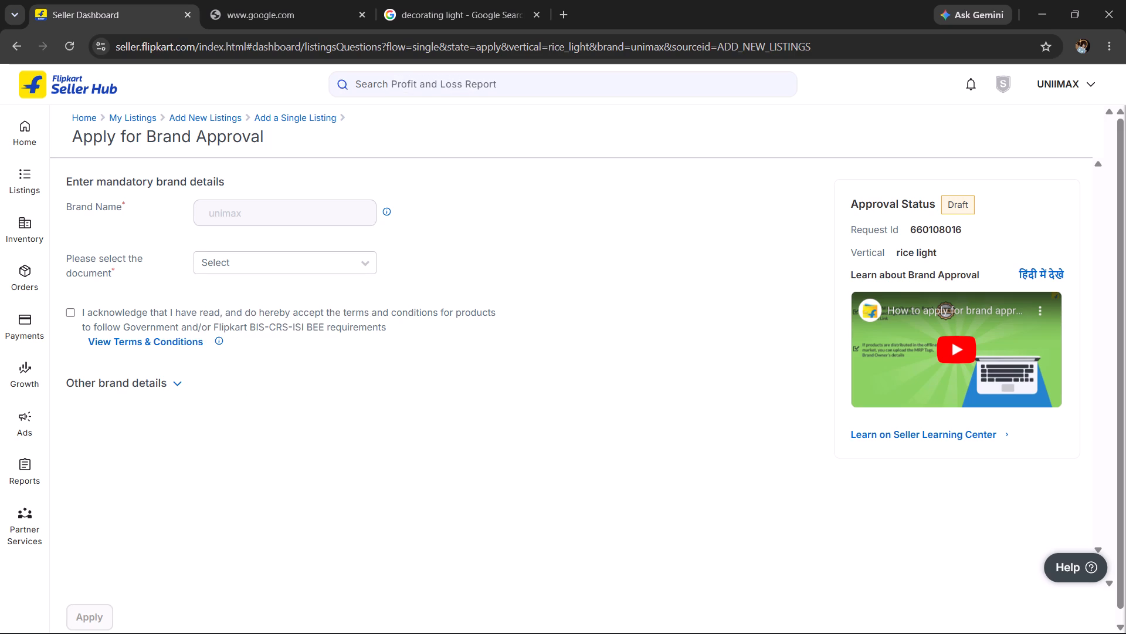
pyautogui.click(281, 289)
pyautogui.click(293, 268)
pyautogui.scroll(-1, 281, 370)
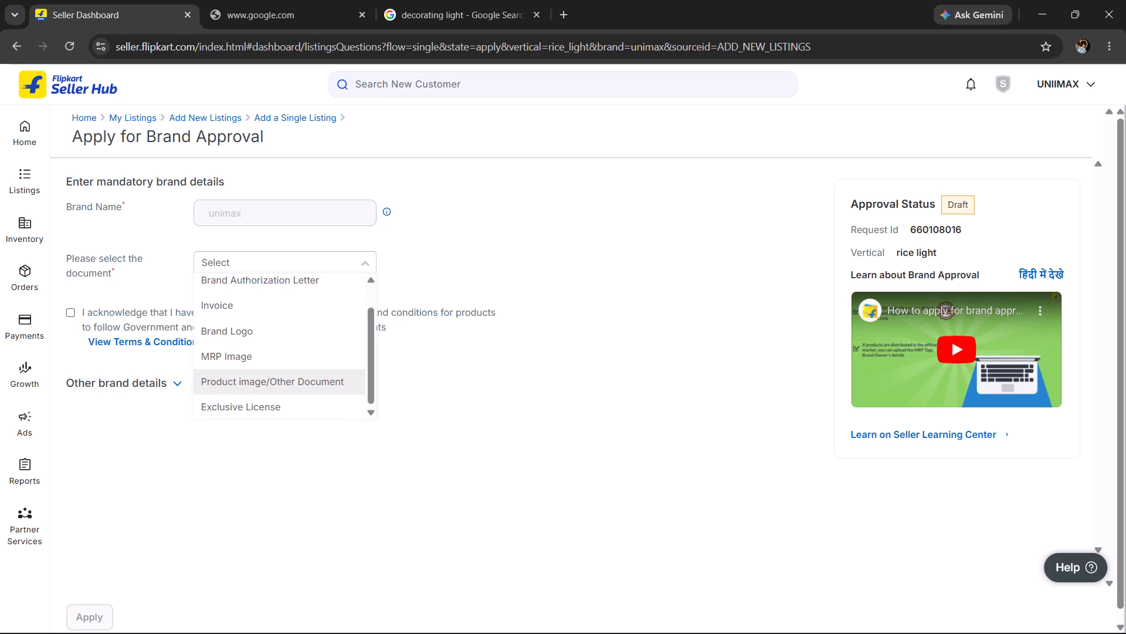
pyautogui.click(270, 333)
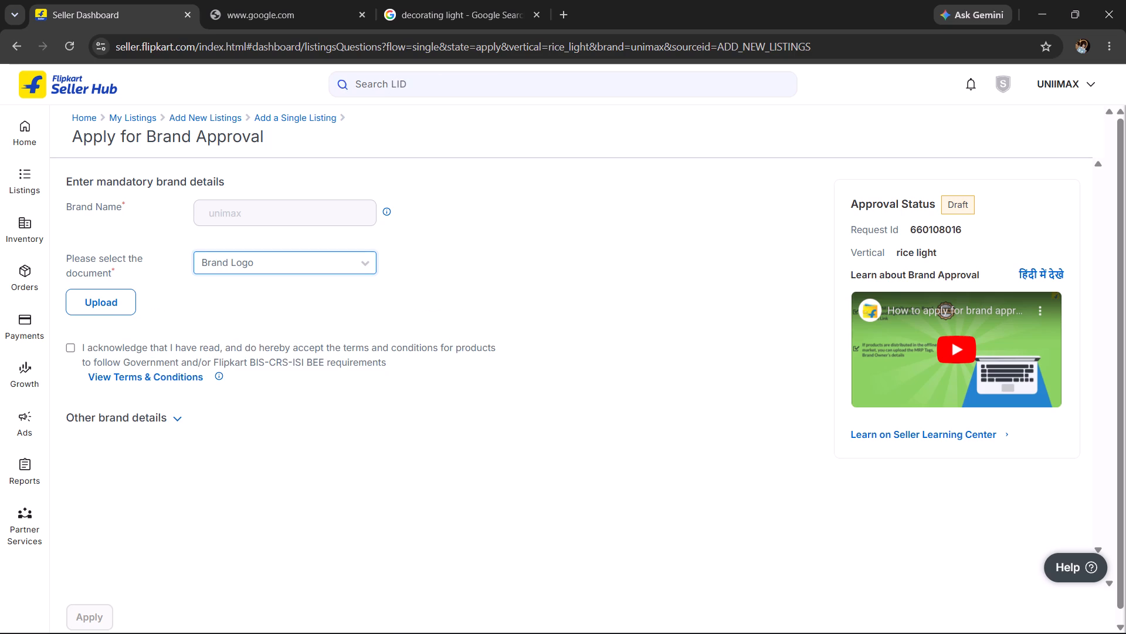
# Accept the terms and conditions acknowledgement in the brand approval application.
pyautogui.click(77, 342)
pyautogui.moveTo(60, 342); pyautogui.dragTo(69, 345)
pyautogui.click(69, 345)
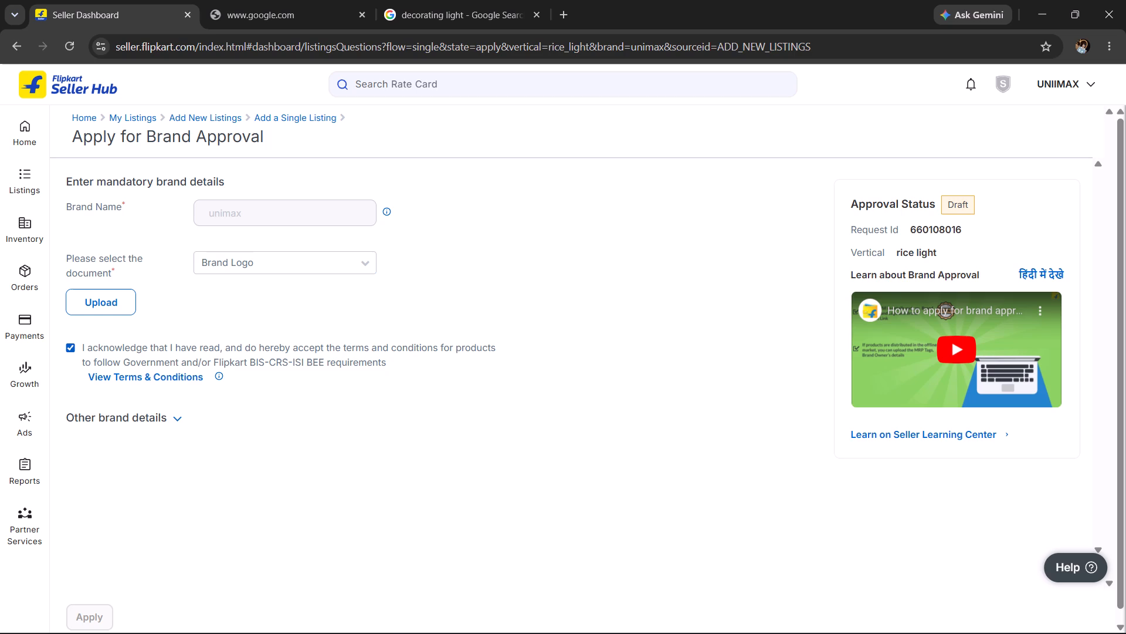
pyautogui.click(232, 272)
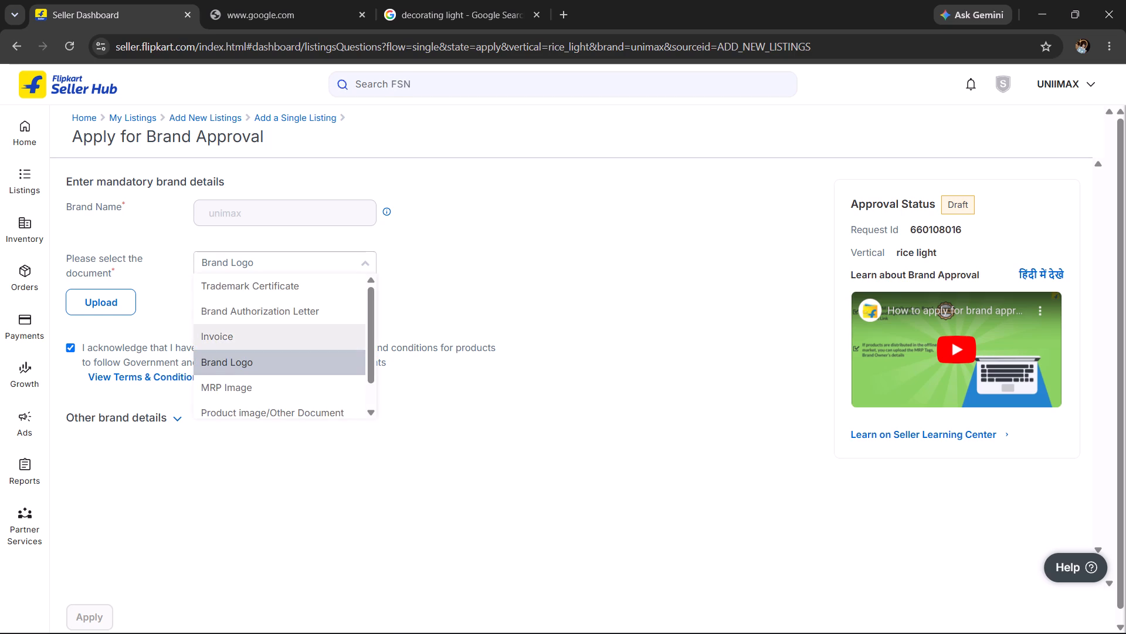
pyautogui.click(230, 377)
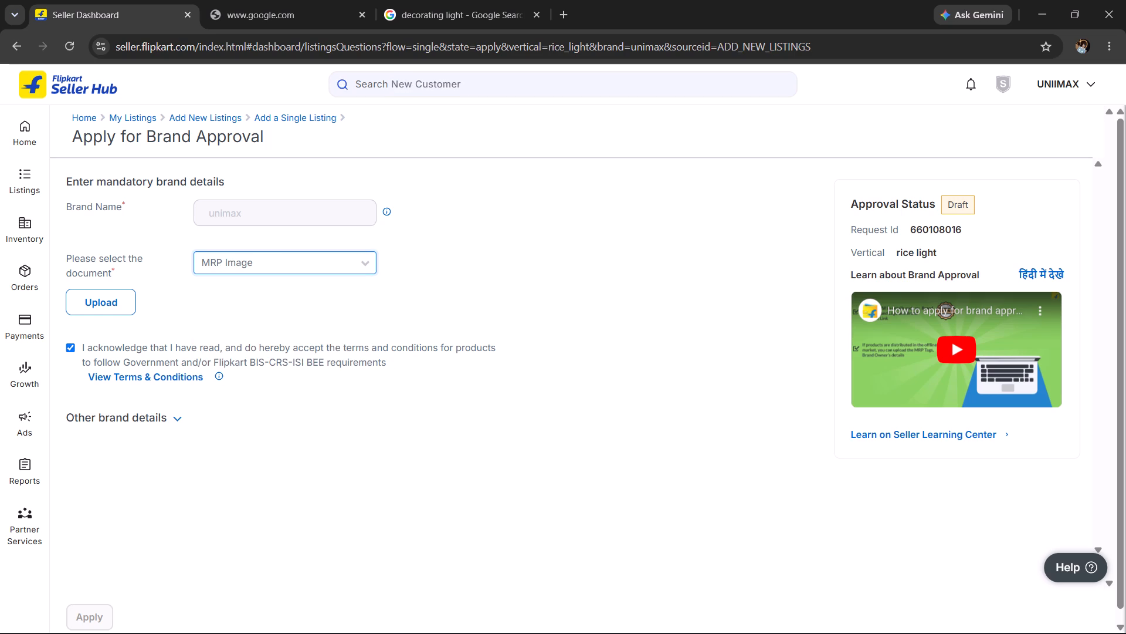
pyautogui.click(89, 288)
pyautogui.click(90, 288)
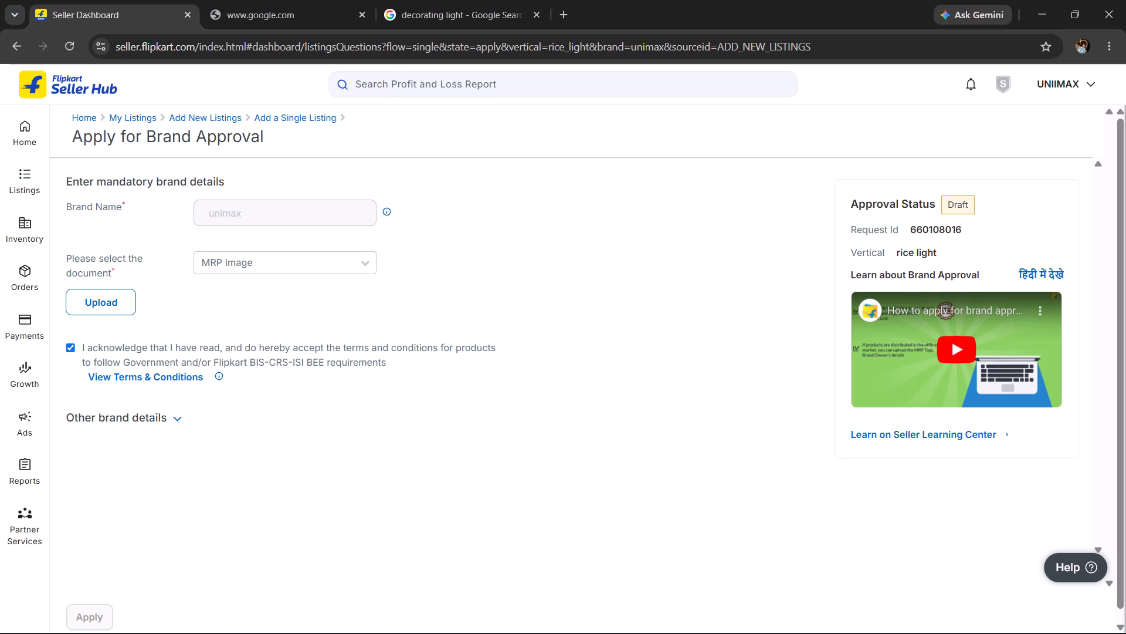
pyautogui.click(92, 291)
pyautogui.click(92, 291)
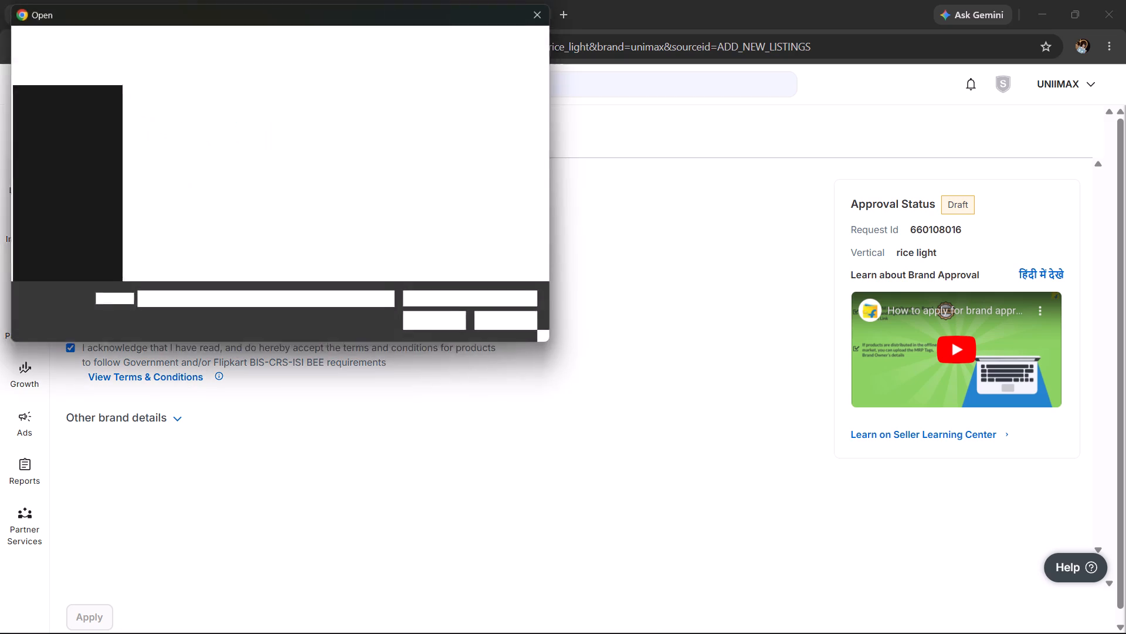
pyautogui.scroll(2, 88, 117)
pyautogui.click(88, 117)
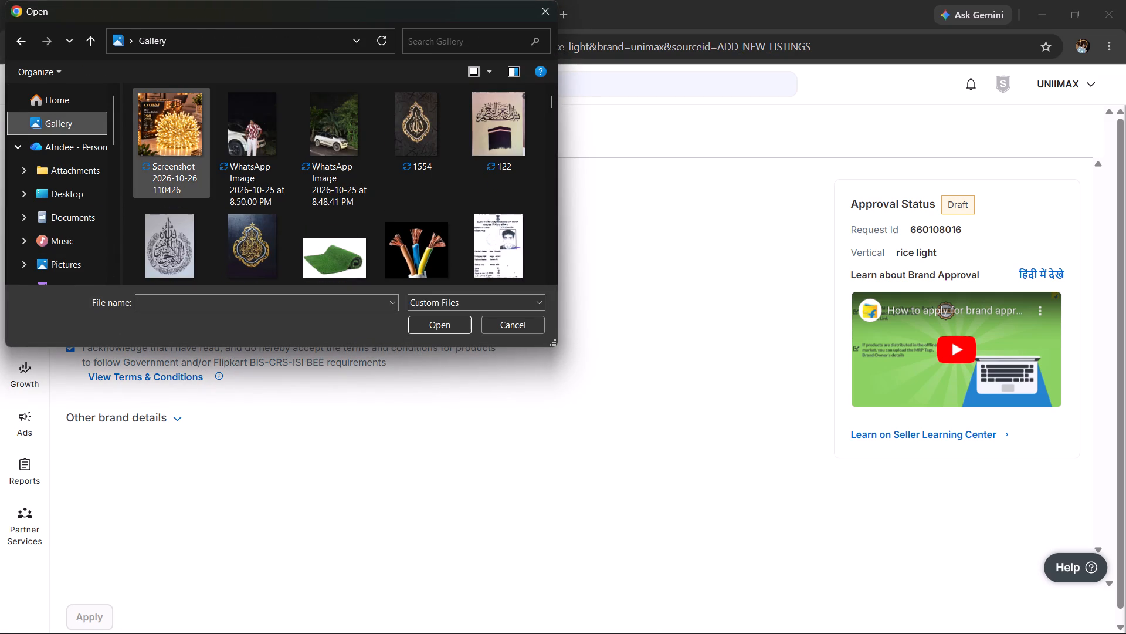
pyautogui.click(190, 136)
pyautogui.click(440, 318)
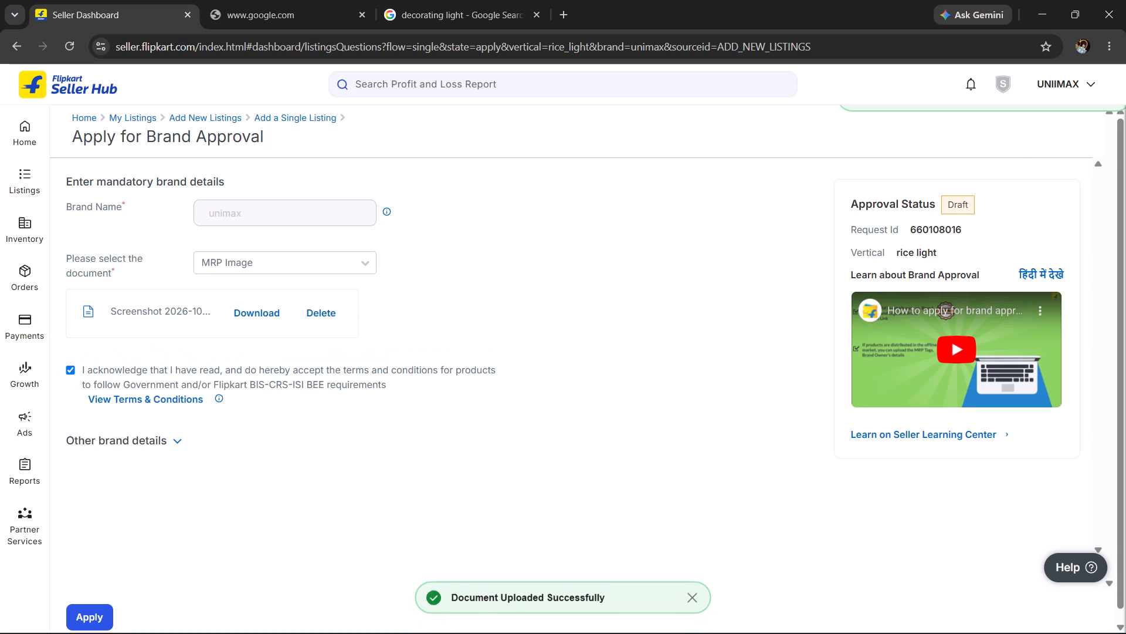
# Submit the brand approval application for unimax in the Rice Light vertical.
pyautogui.scroll(-1, 440, 318)
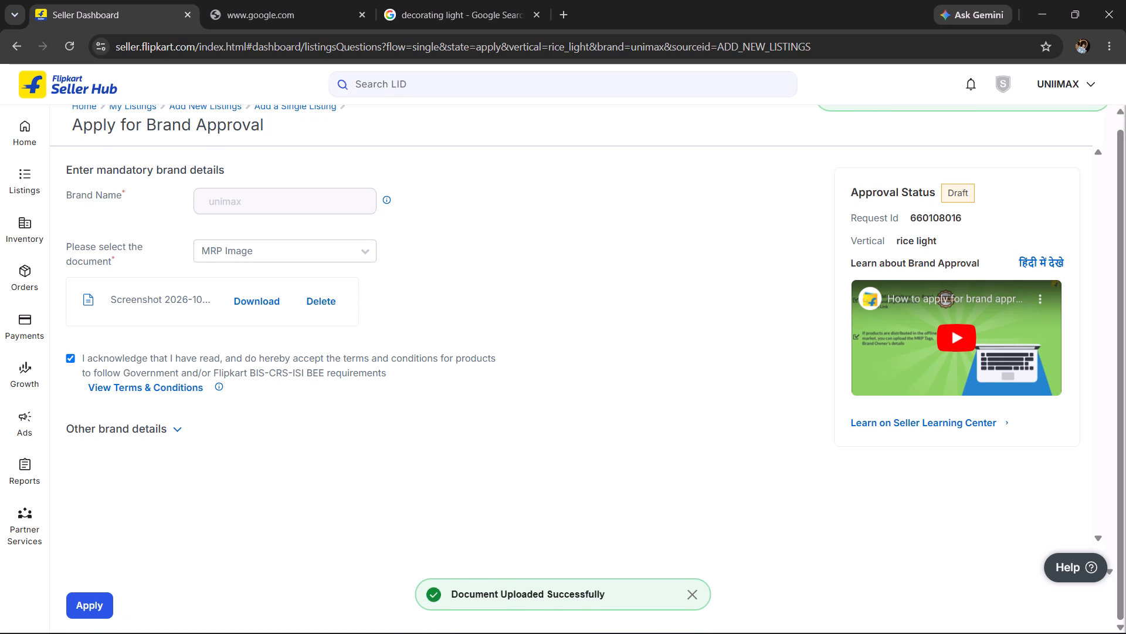
pyautogui.scroll(-1, 440, 318)
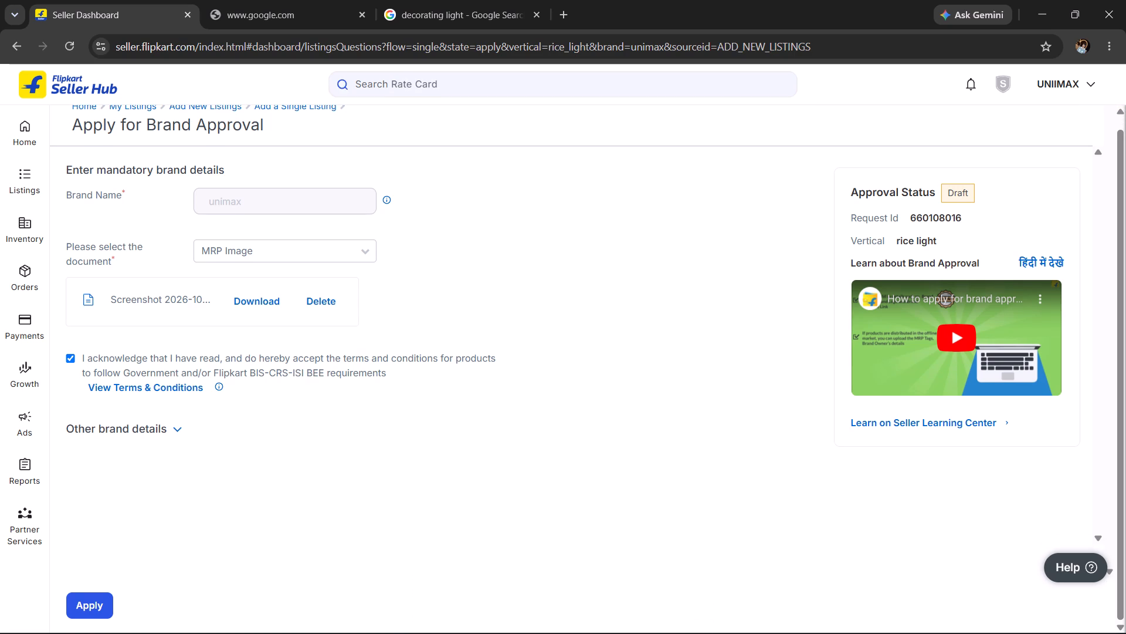
pyautogui.click(85, 605)
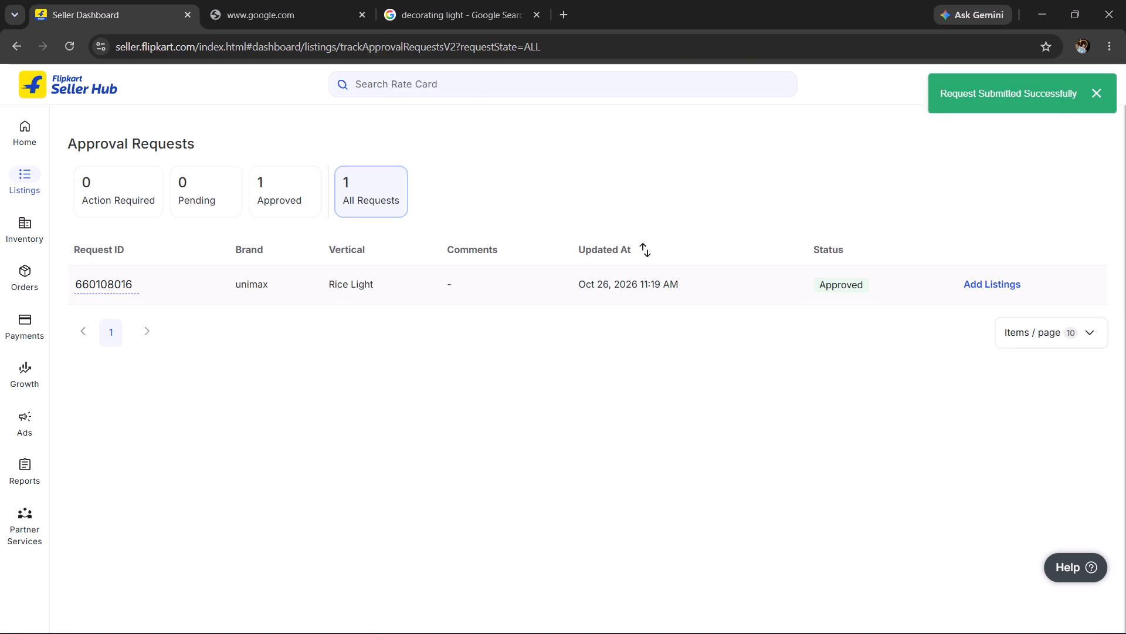
# Start adding listings from the approved unimax Rice Light request and proceed to the new listings page.
pyautogui.click(981, 286)
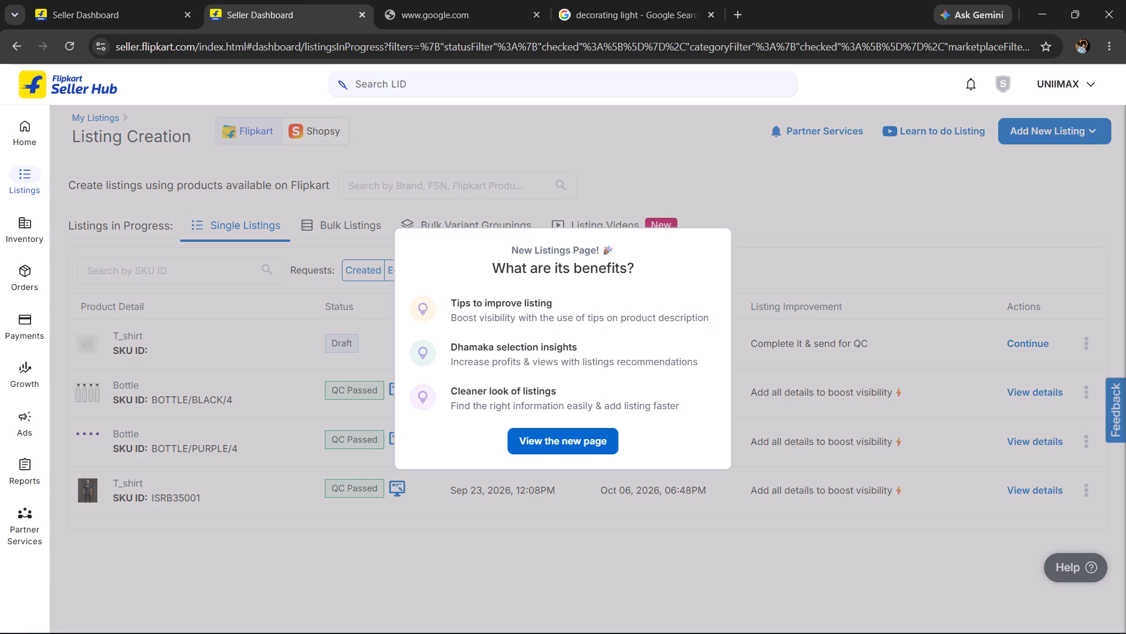
pyautogui.click(579, 434)
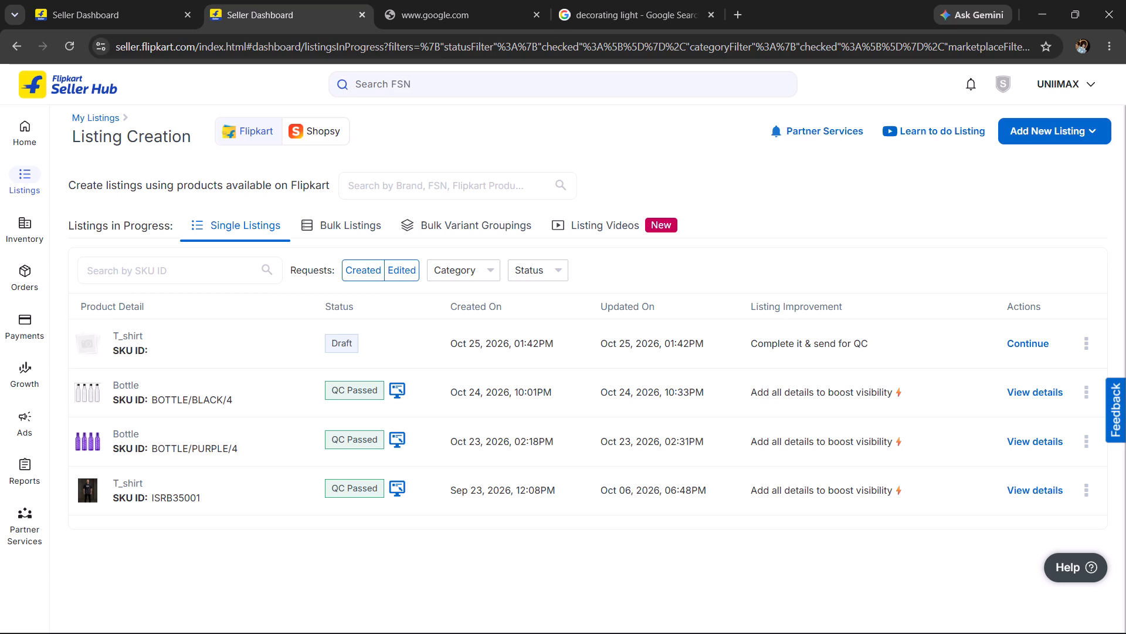
# Check the single and bulk listings in progress on the Listing Creation page.
pyautogui.click(265, 220)
pyautogui.click(329, 231)
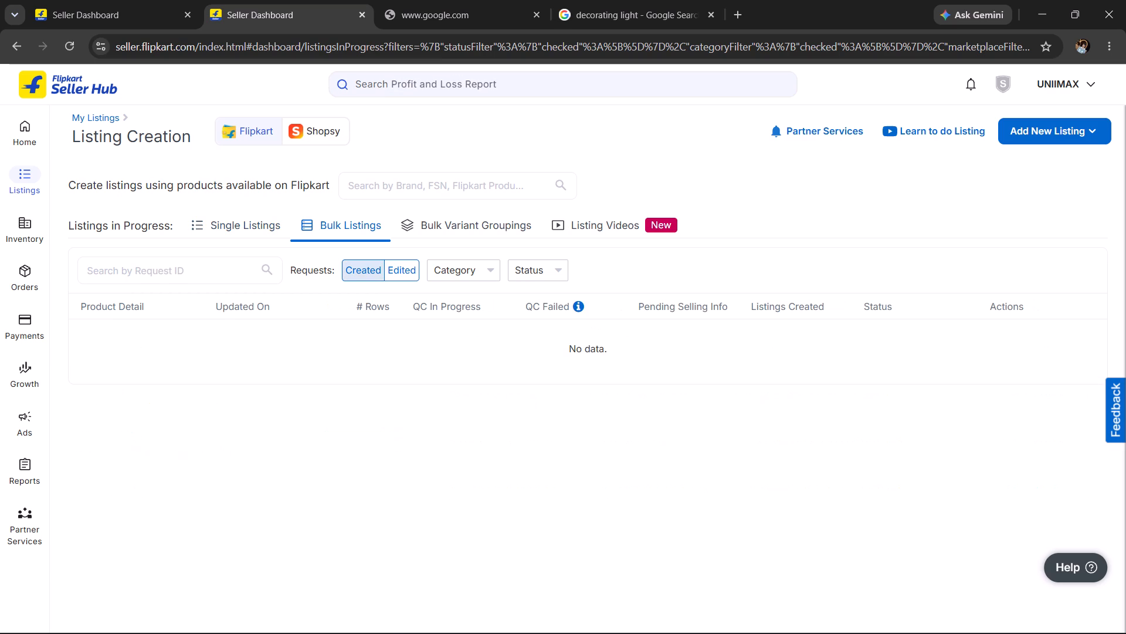
# Start a new single listing from the Listing Creation page and dismiss the tutorial video.
pyautogui.click(247, 234)
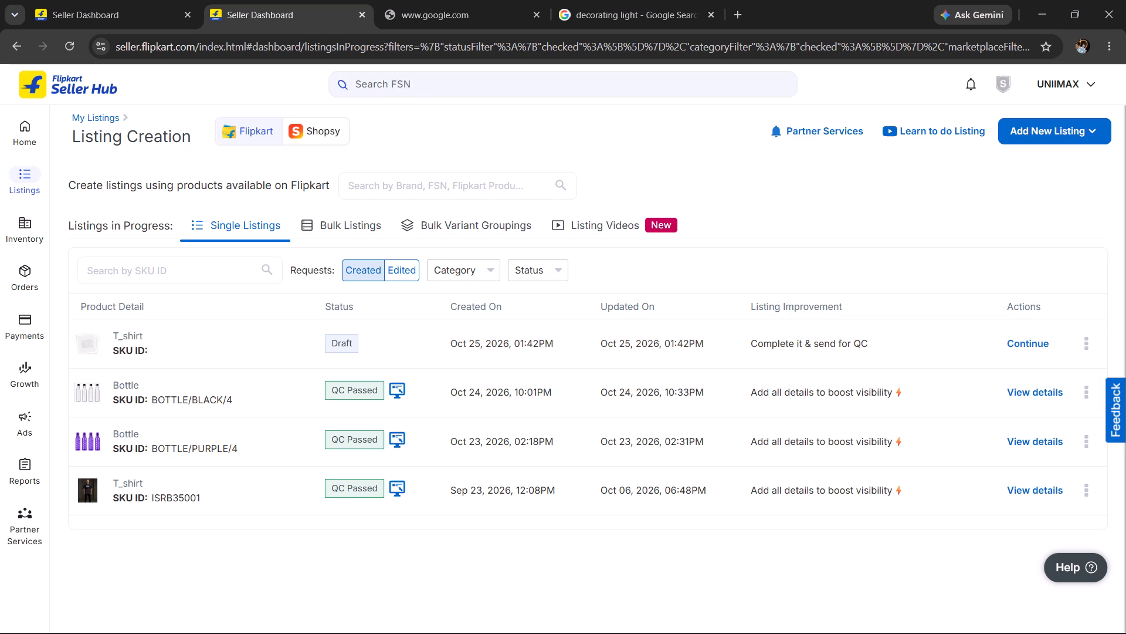
pyautogui.click(1018, 139)
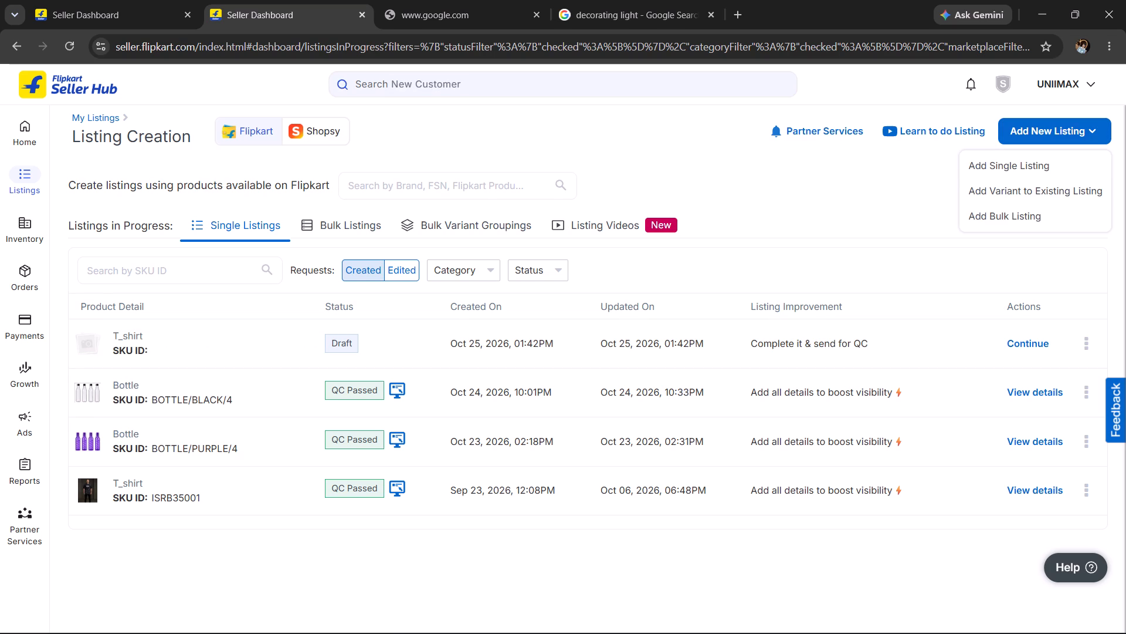
pyautogui.click(1000, 164)
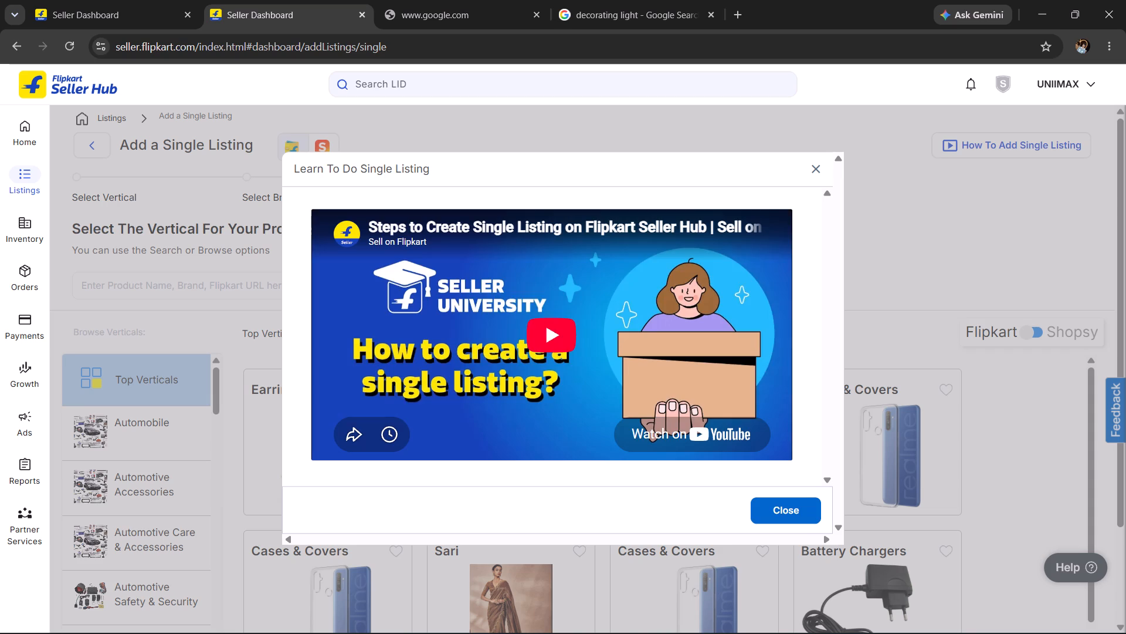
pyautogui.click(815, 164)
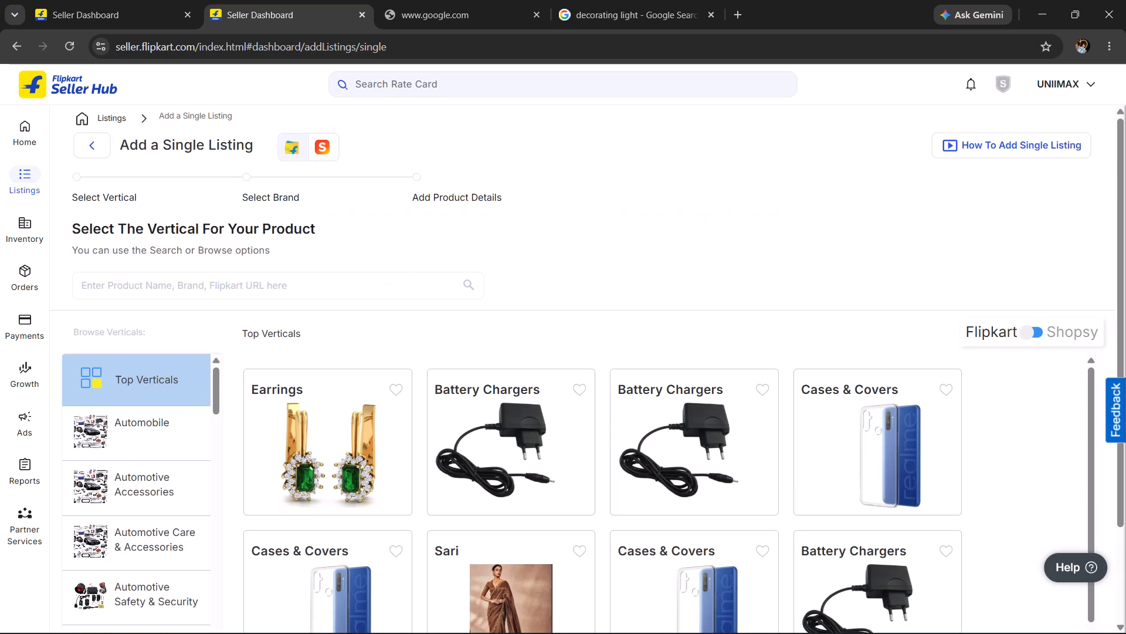
# Select the Home Decor category for the product's vertical.
pyautogui.scroll(-4, 663, 317)
pyautogui.scroll(1, 663, 317)
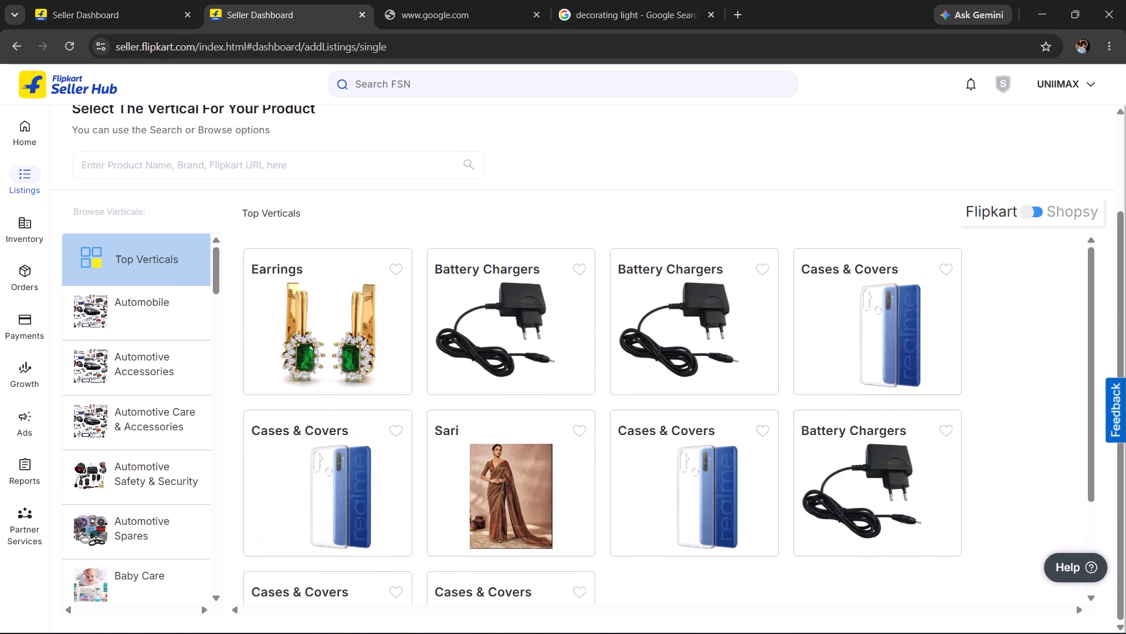
pyautogui.scroll(-2, 218, 416)
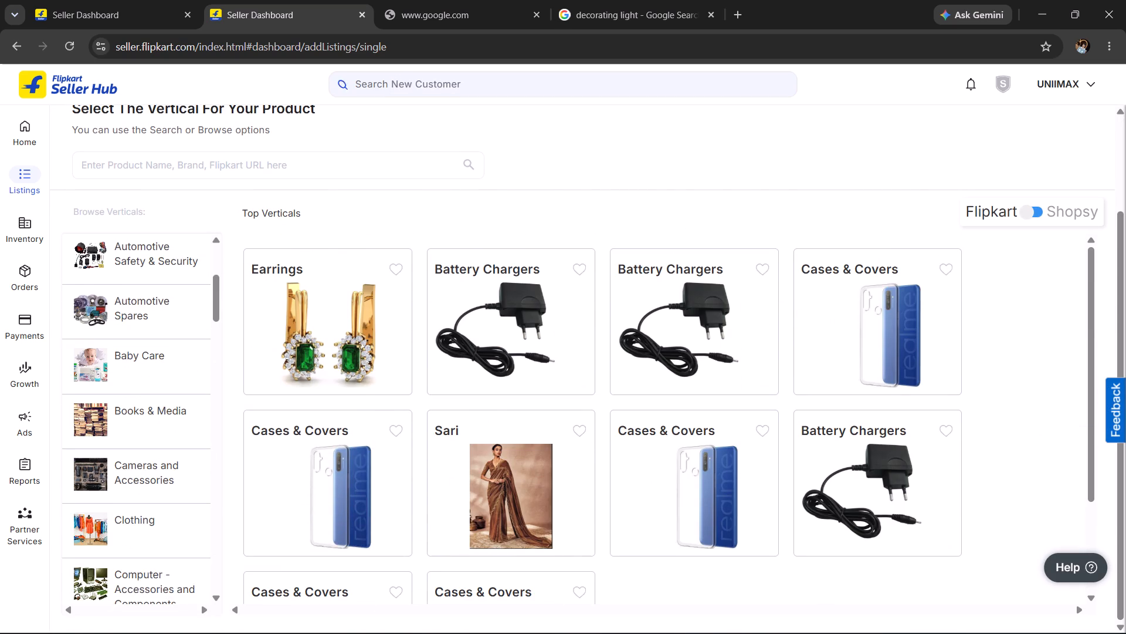
pyautogui.scroll(-4, 218, 416)
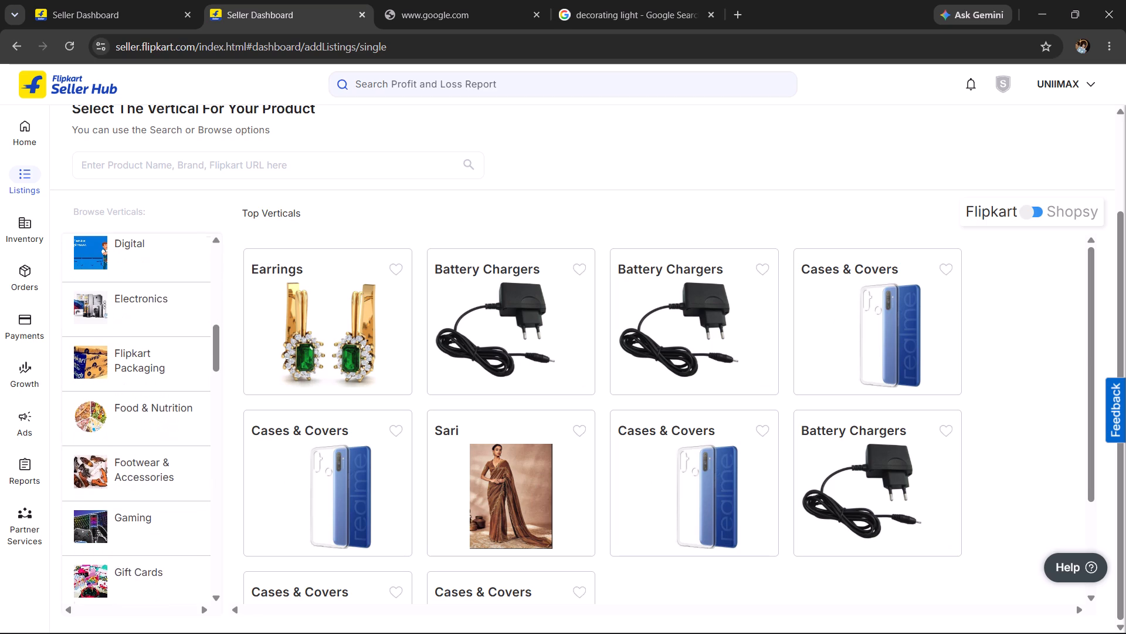
pyautogui.scroll(-3, 218, 416)
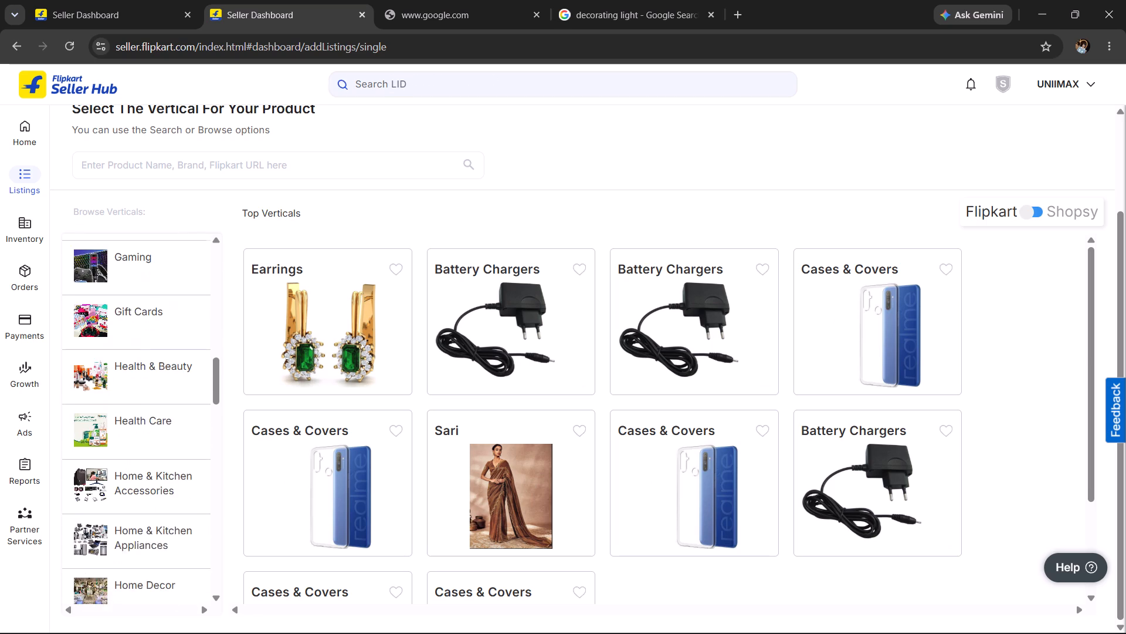
pyautogui.scroll(-1, 218, 416)
pyautogui.click(151, 495)
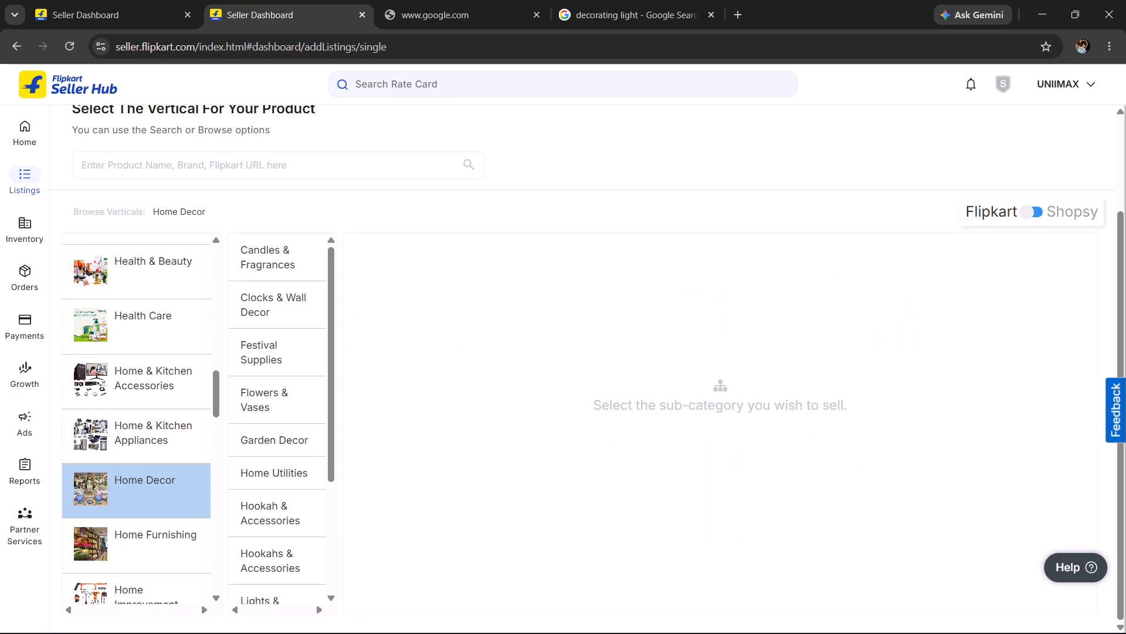
# Examine the verticals under Home Decor sub-categories such as Festival Supplies, Home Utilities, and Candles & Fragrances for one suiting decorative lights.
pyautogui.scroll(-3, 255, 541)
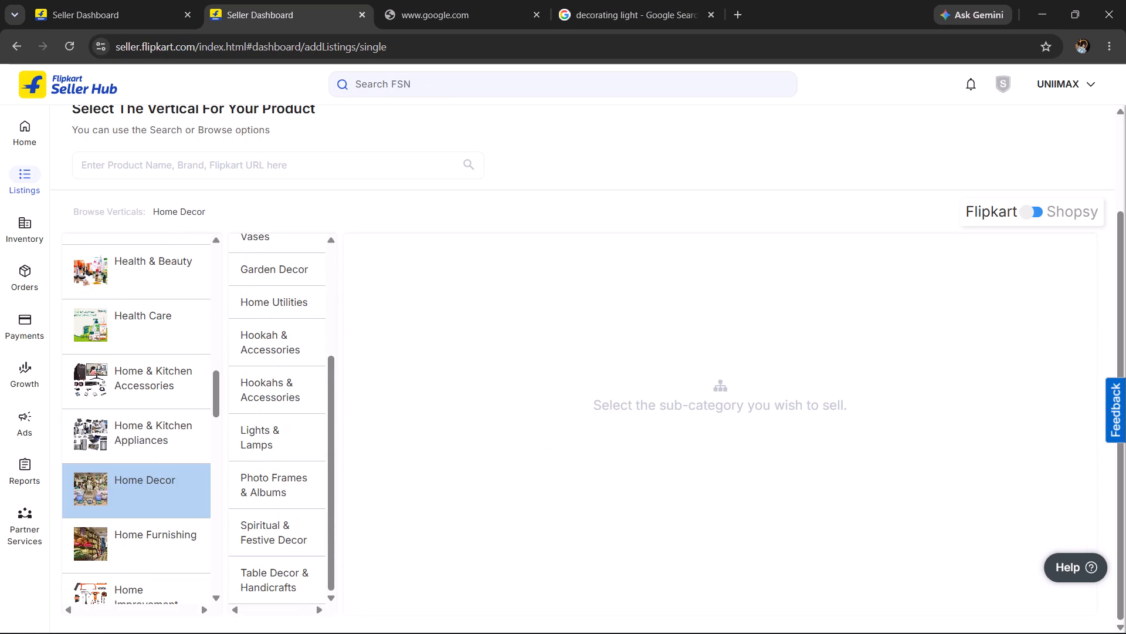
pyautogui.scroll(2, 255, 541)
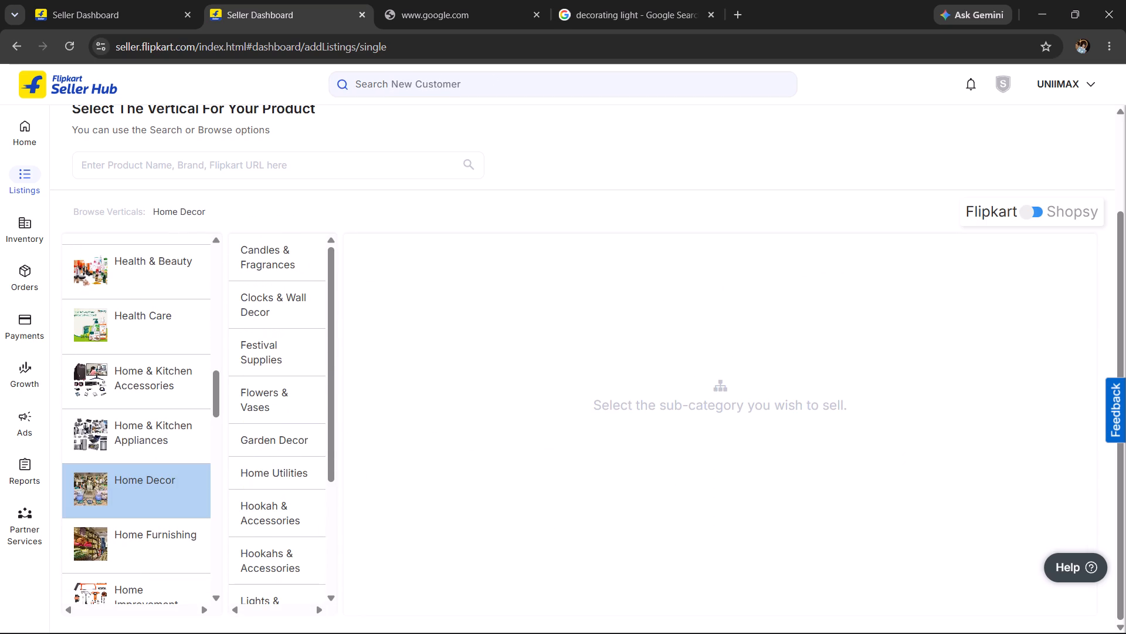
pyautogui.click(276, 367)
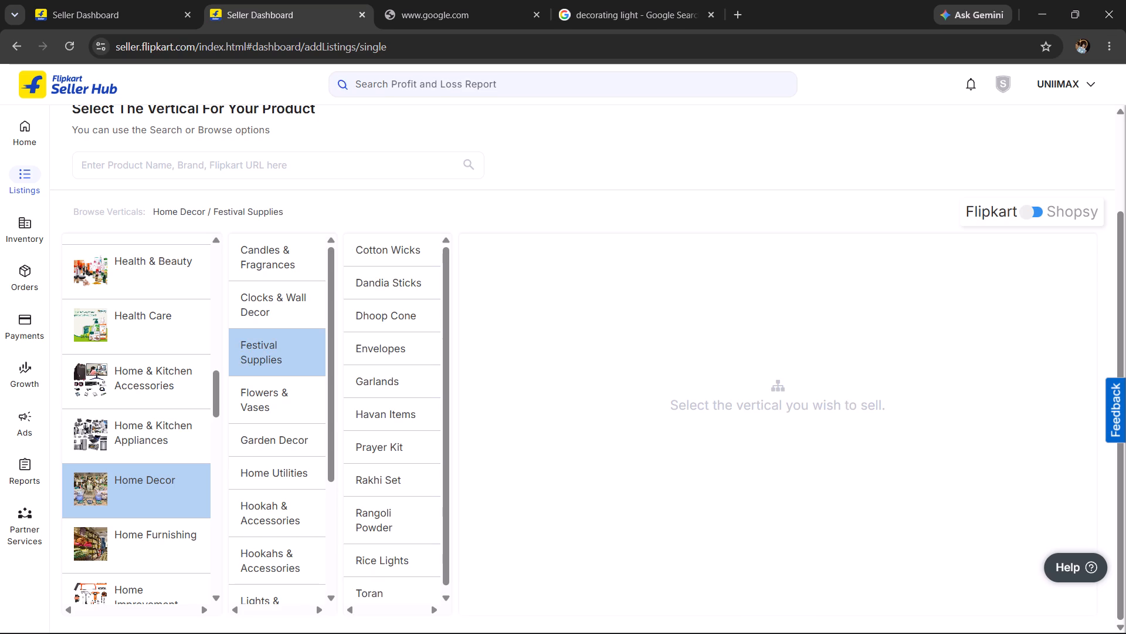
pyautogui.click(267, 470)
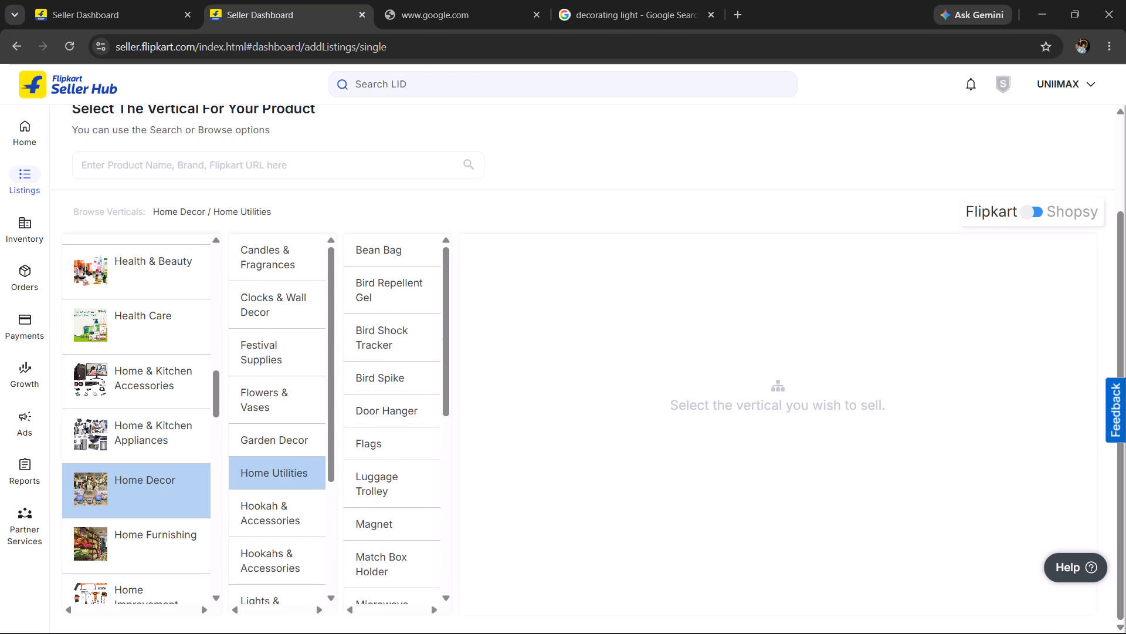
pyautogui.click(257, 508)
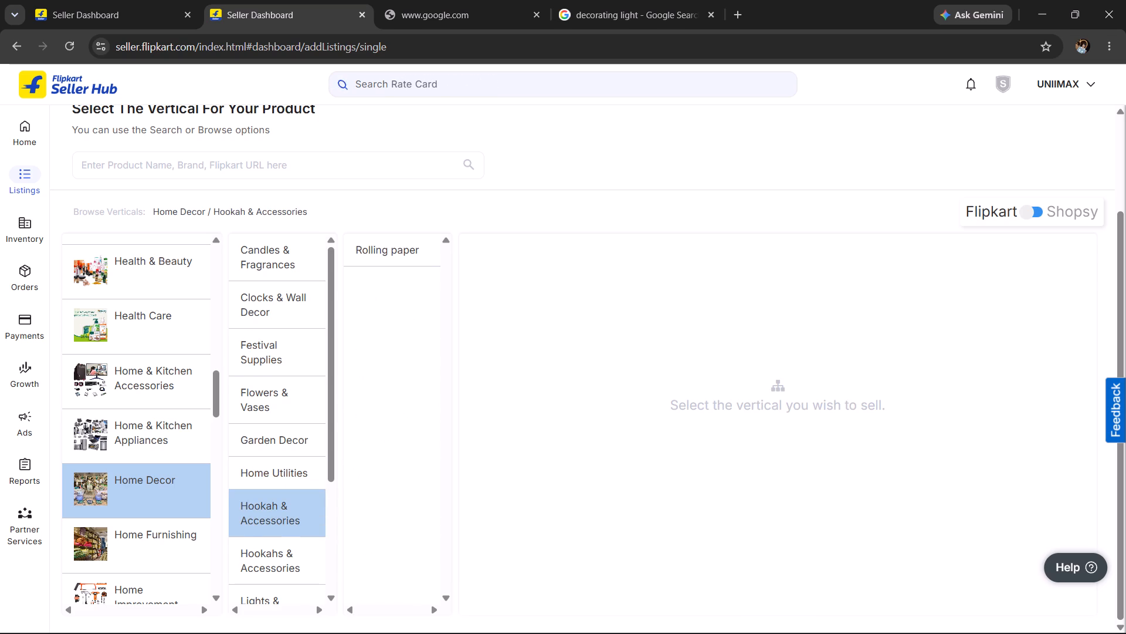
pyautogui.click(280, 281)
pyautogui.click(280, 258)
pyautogui.moveTo(280, 258); pyautogui.dragTo(286, 359)
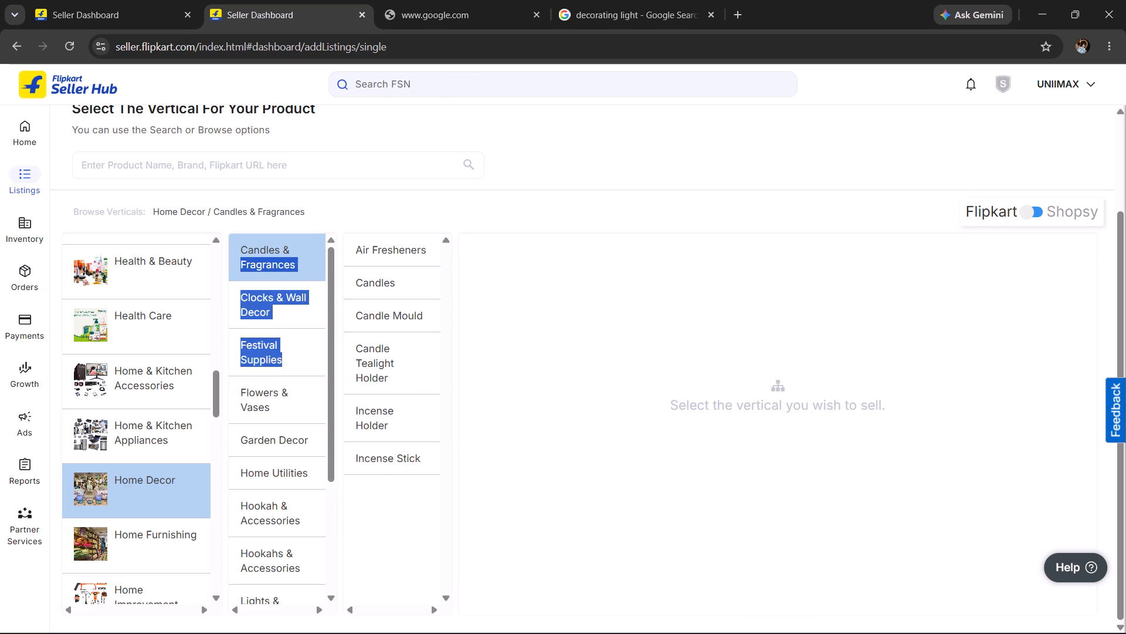
pyautogui.click(286, 359)
pyautogui.click(287, 386)
pyautogui.moveTo(285, 409); pyautogui.dragTo(273, 457)
pyautogui.click(273, 457)
pyautogui.moveTo(273, 457); pyautogui.dragTo(277, 487)
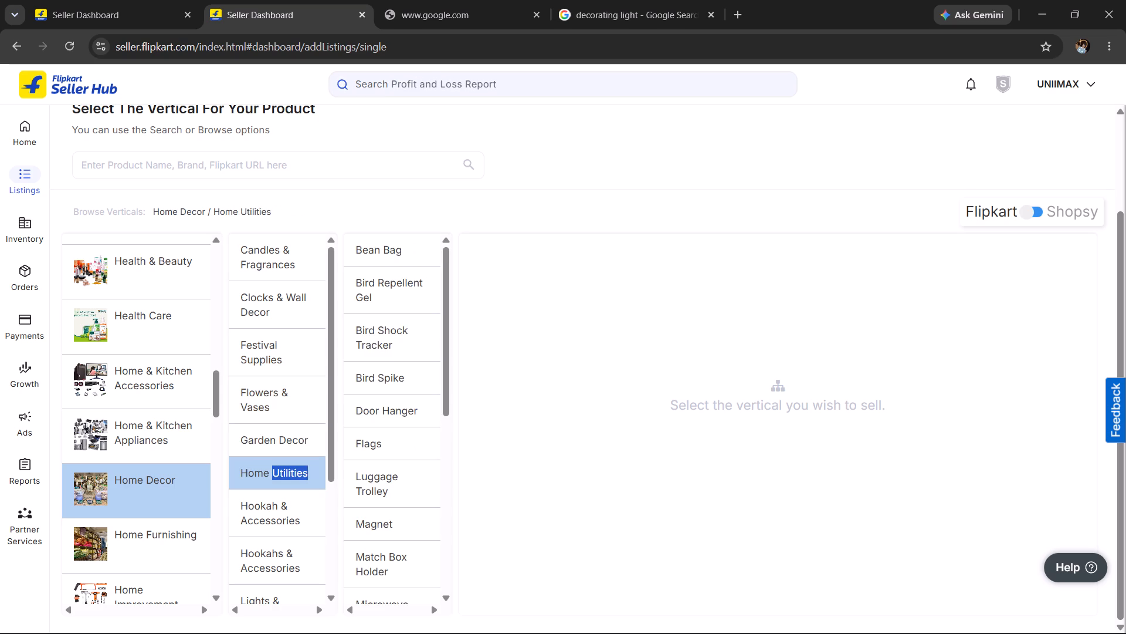
pyautogui.moveTo(277, 487); pyautogui.dragTo(270, 515)
pyautogui.click(270, 515)
pyautogui.click(277, 544)
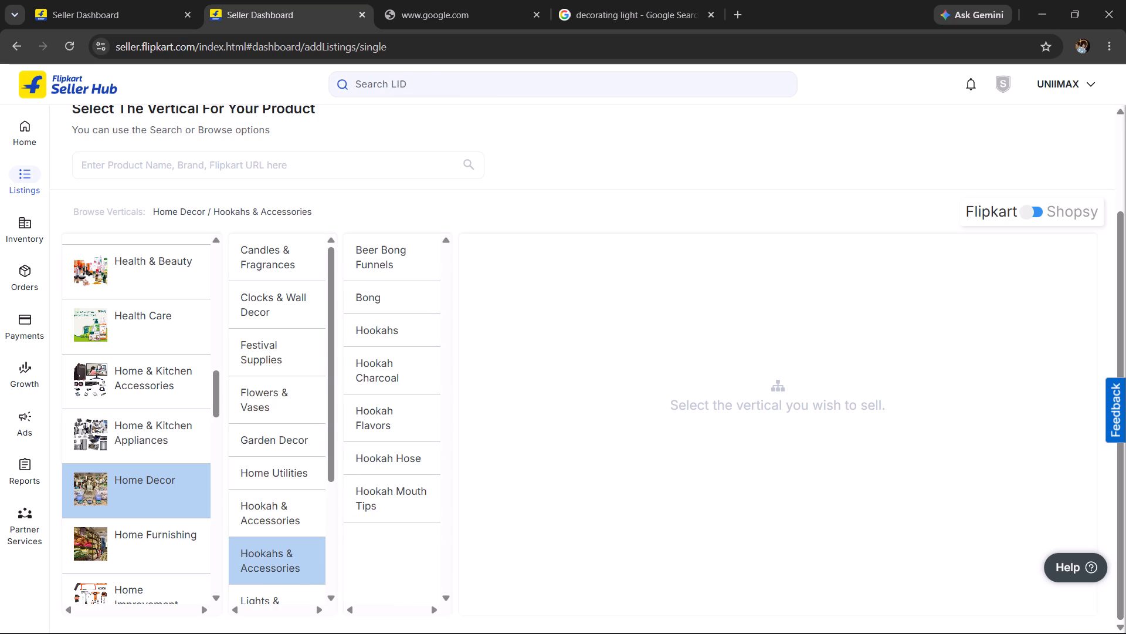
# Compare the verticals under Lights & Lamps, Photo Frames & Albums, Spiritual & Festive Decor, and Table Decor & Handicrafts for a decorative-light match.
pyautogui.scroll(-1, 286, 491)
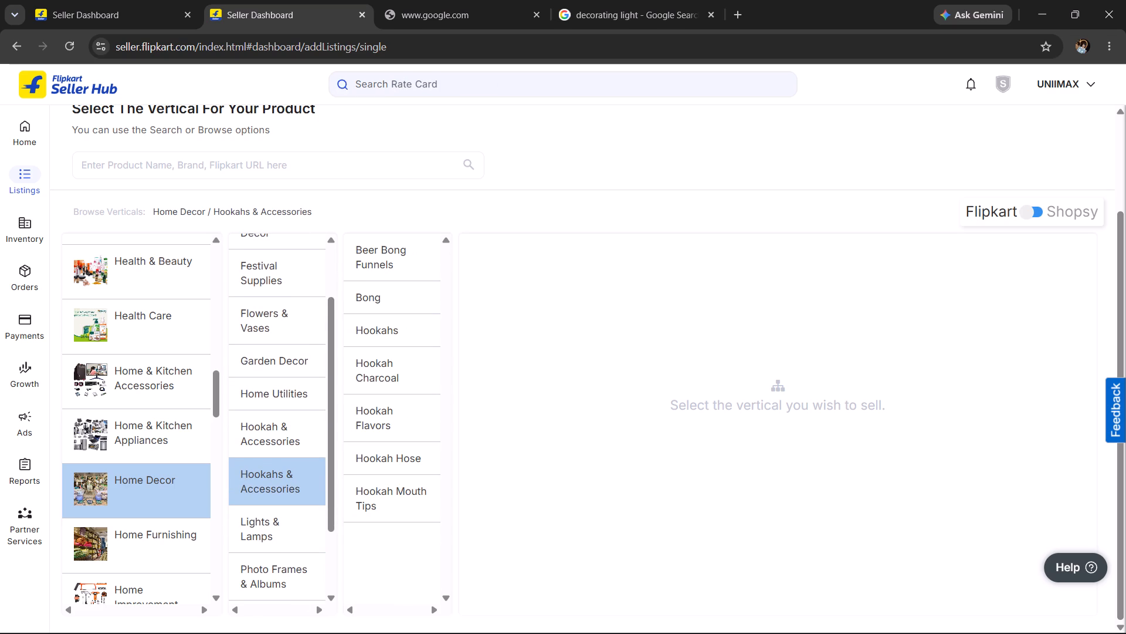
pyautogui.click(287, 510)
pyautogui.scroll(-3, 419, 414)
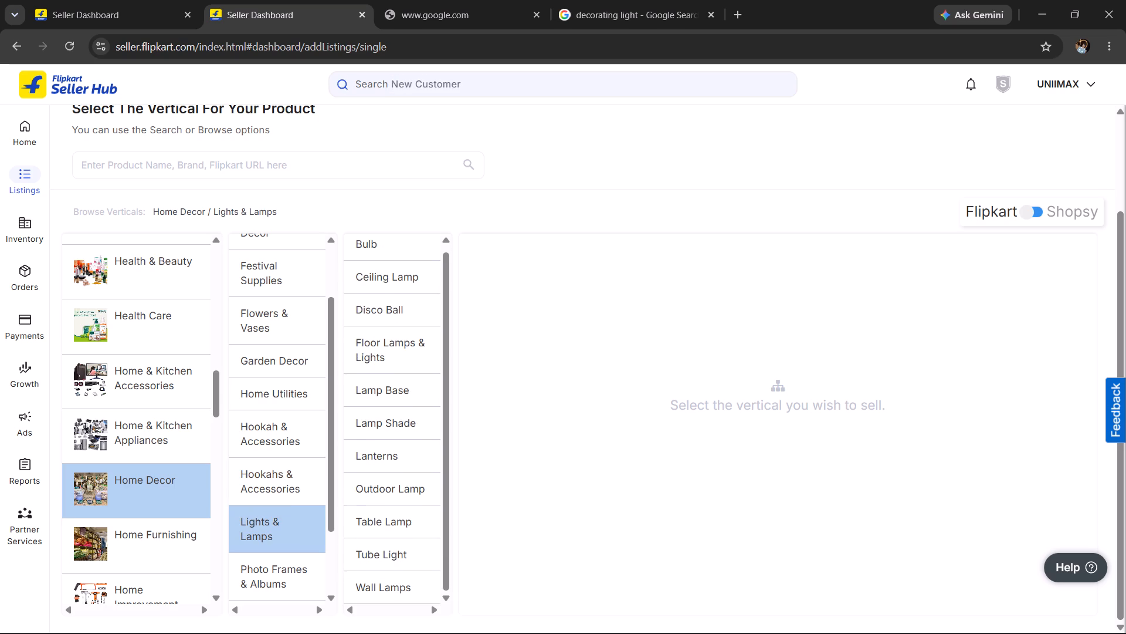
pyautogui.scroll(-1, 419, 414)
pyautogui.click(277, 564)
pyautogui.scroll(-2, 277, 564)
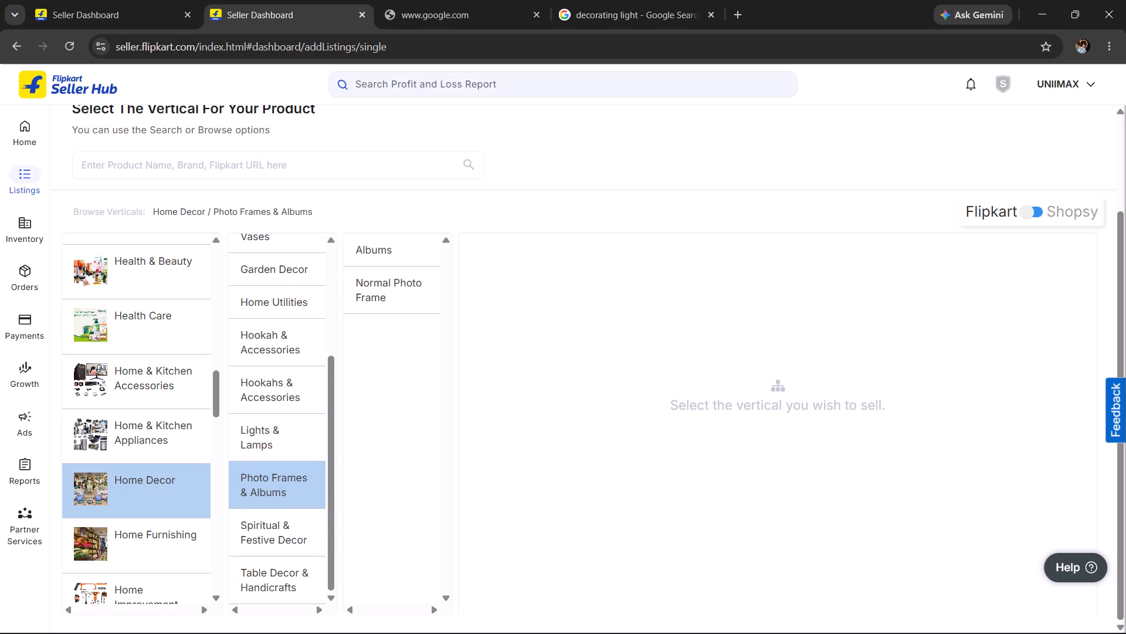
pyautogui.click(287, 542)
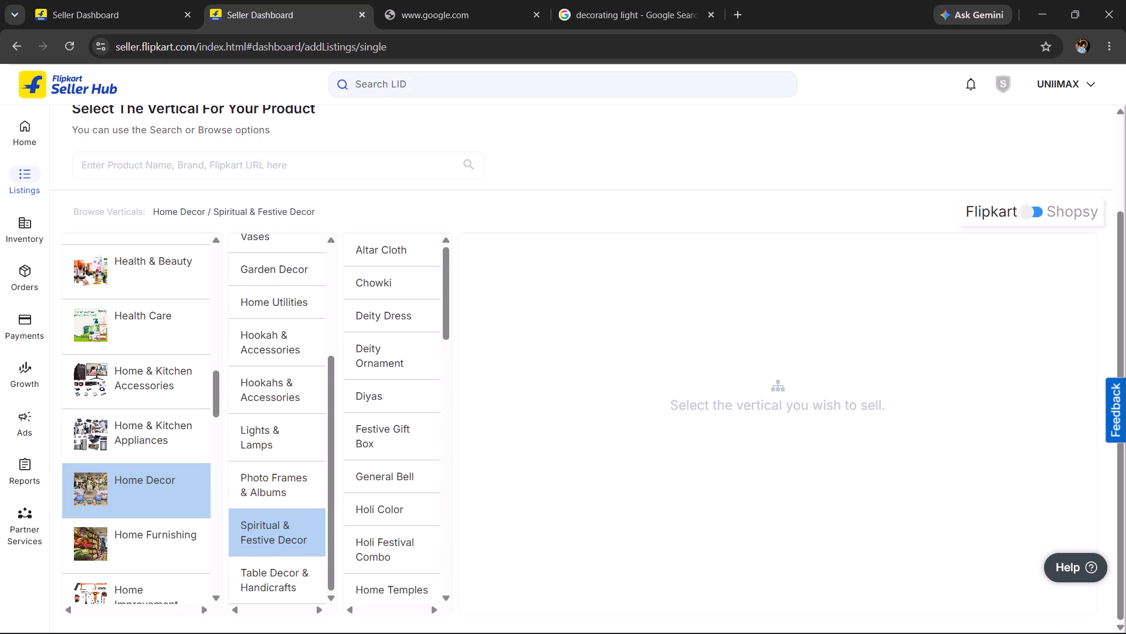
pyautogui.click(270, 574)
pyautogui.scroll(-1, 278, 533)
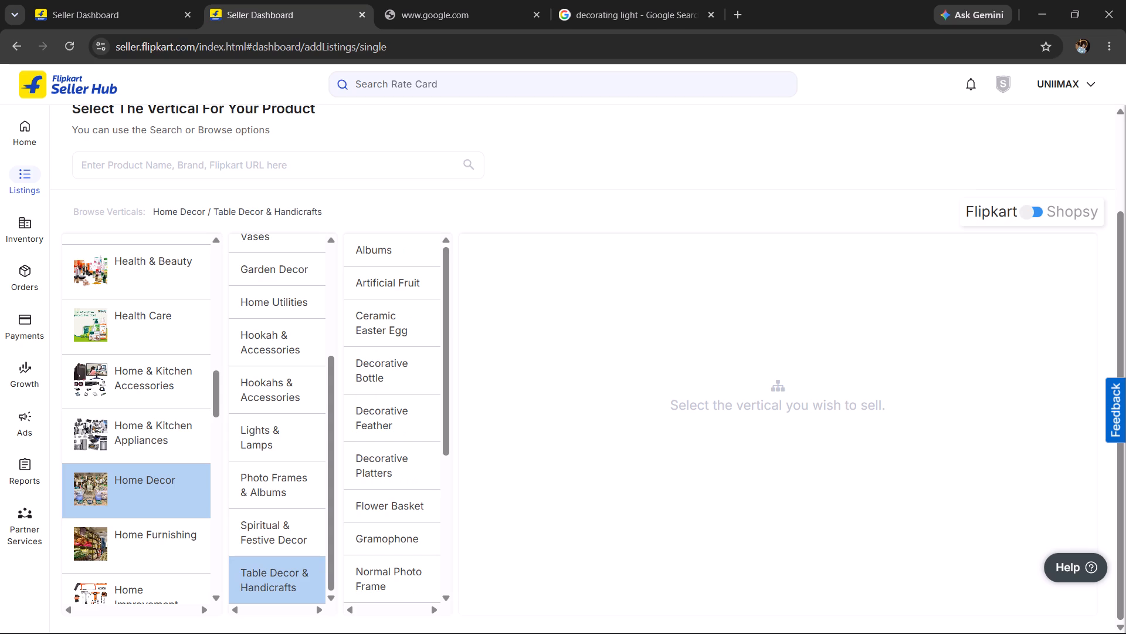
pyautogui.click(278, 533)
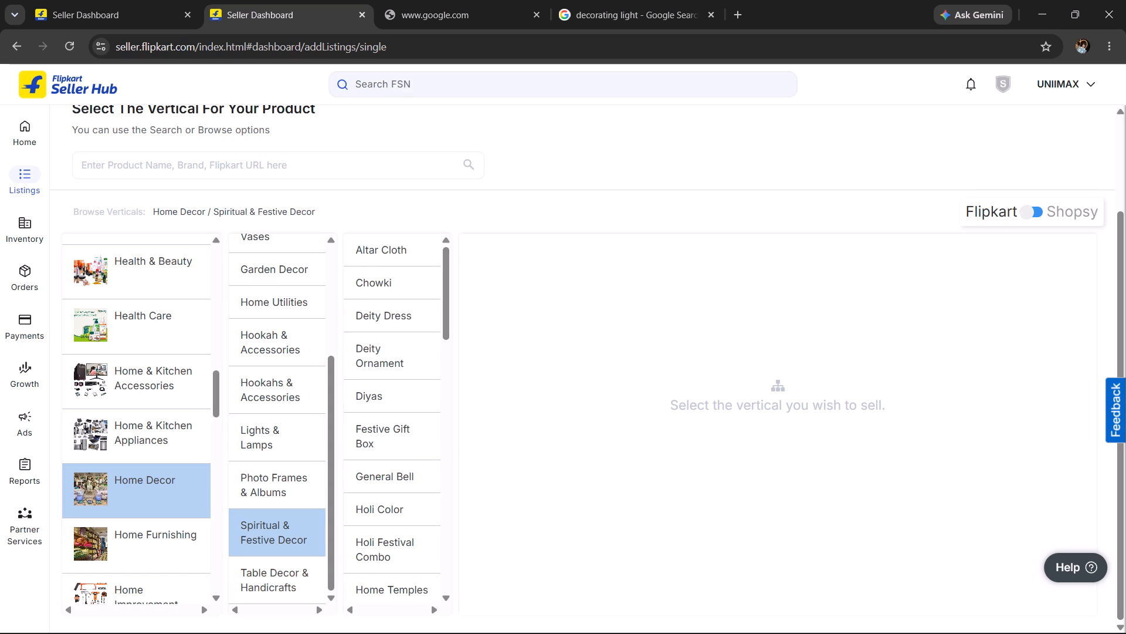
pyautogui.scroll(-4, 364, 524)
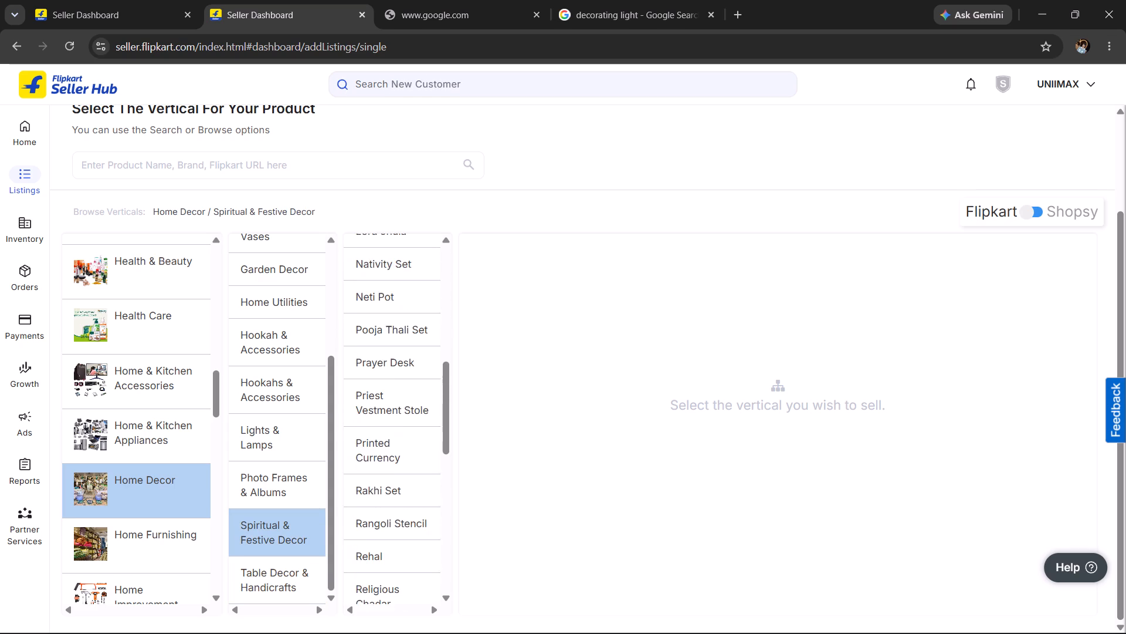
pyautogui.scroll(-6, 364, 524)
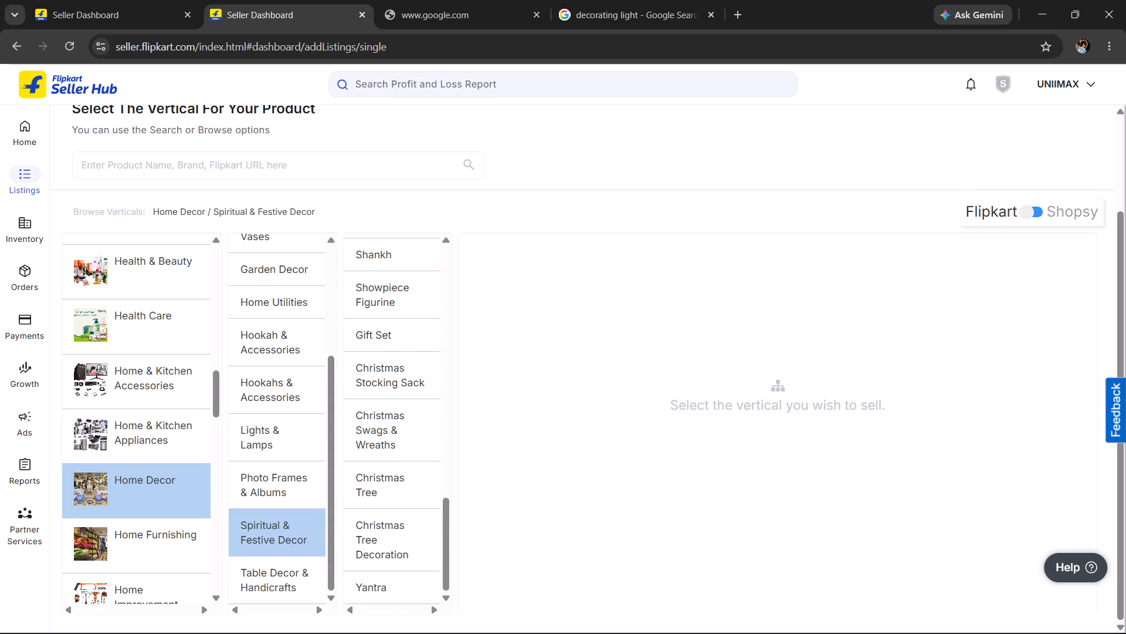
pyautogui.click(294, 579)
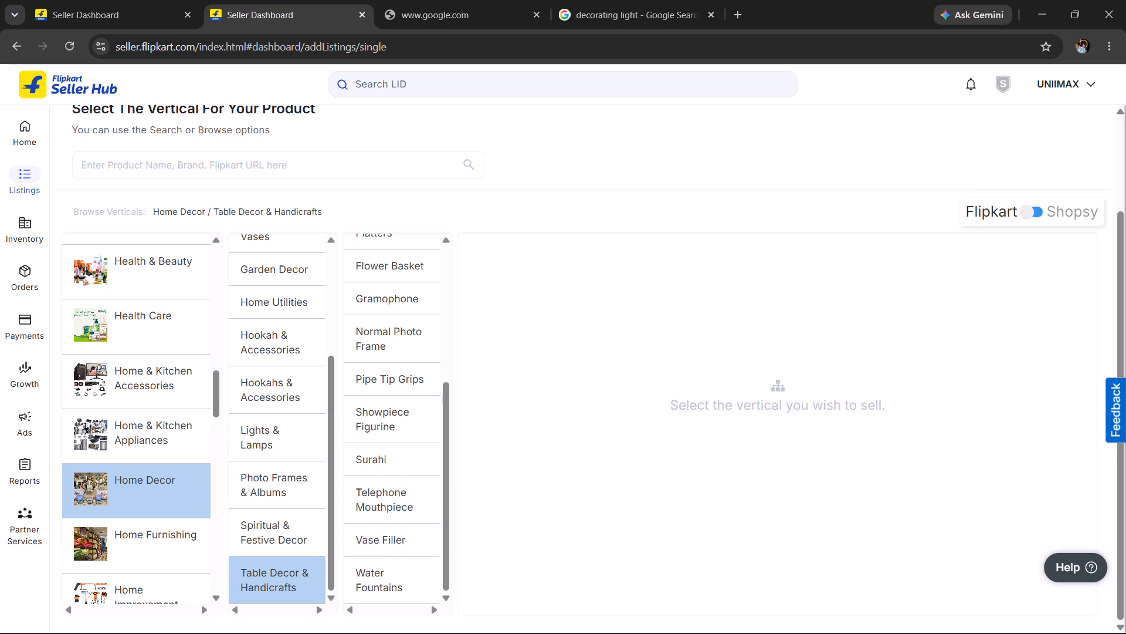
pyautogui.scroll(-1, 275, 538)
pyautogui.click(275, 538)
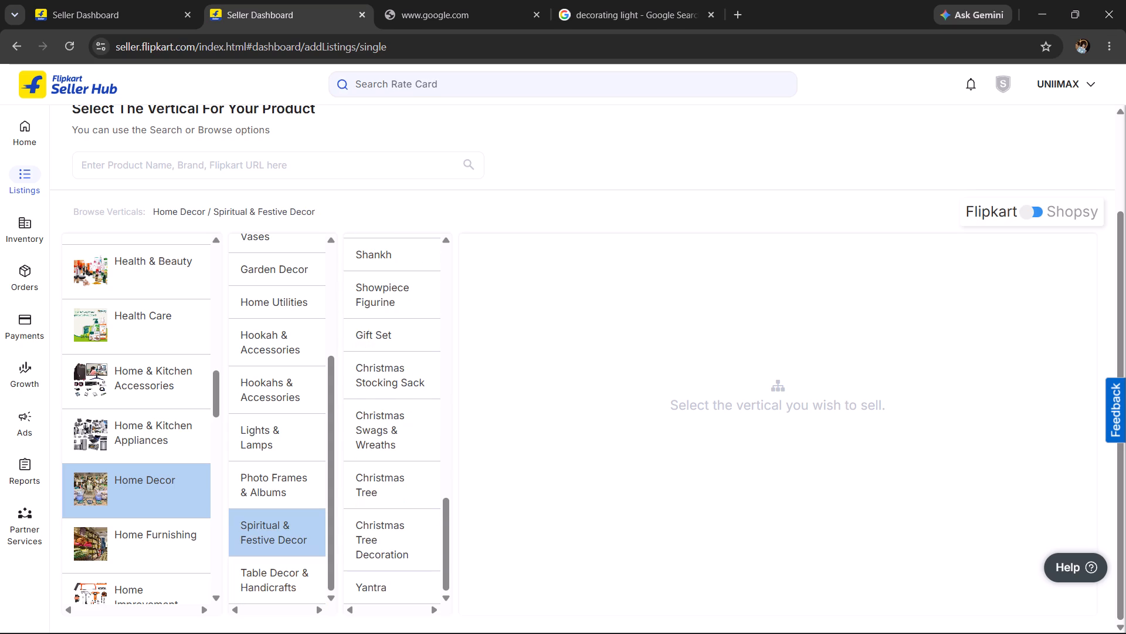
pyautogui.click(273, 485)
pyautogui.click(274, 420)
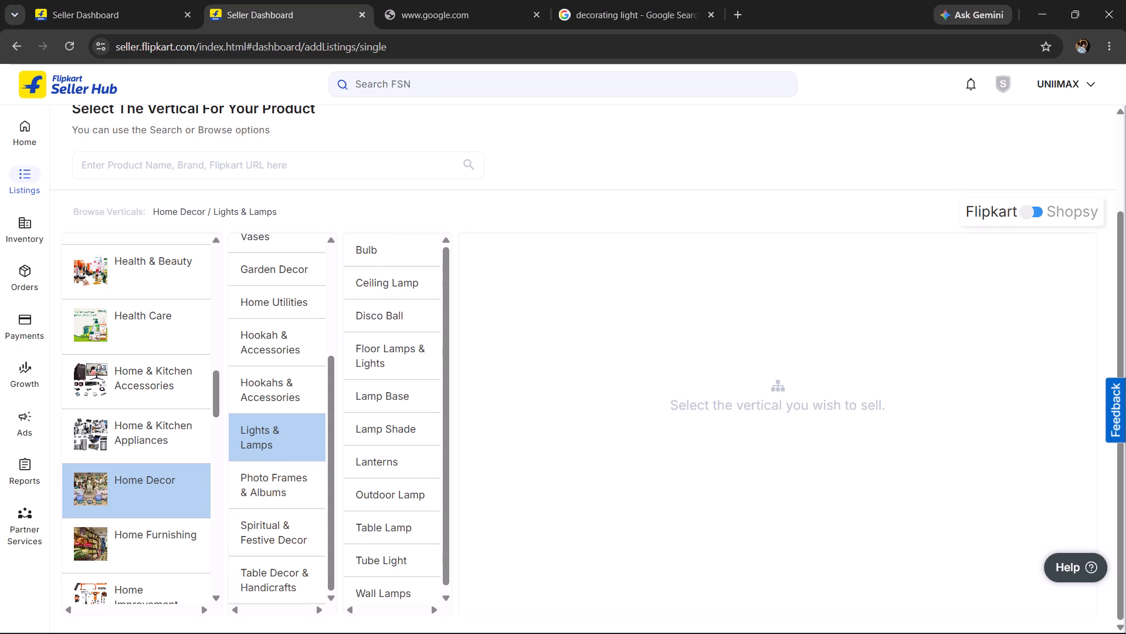
pyautogui.click(270, 355)
pyautogui.click(290, 277)
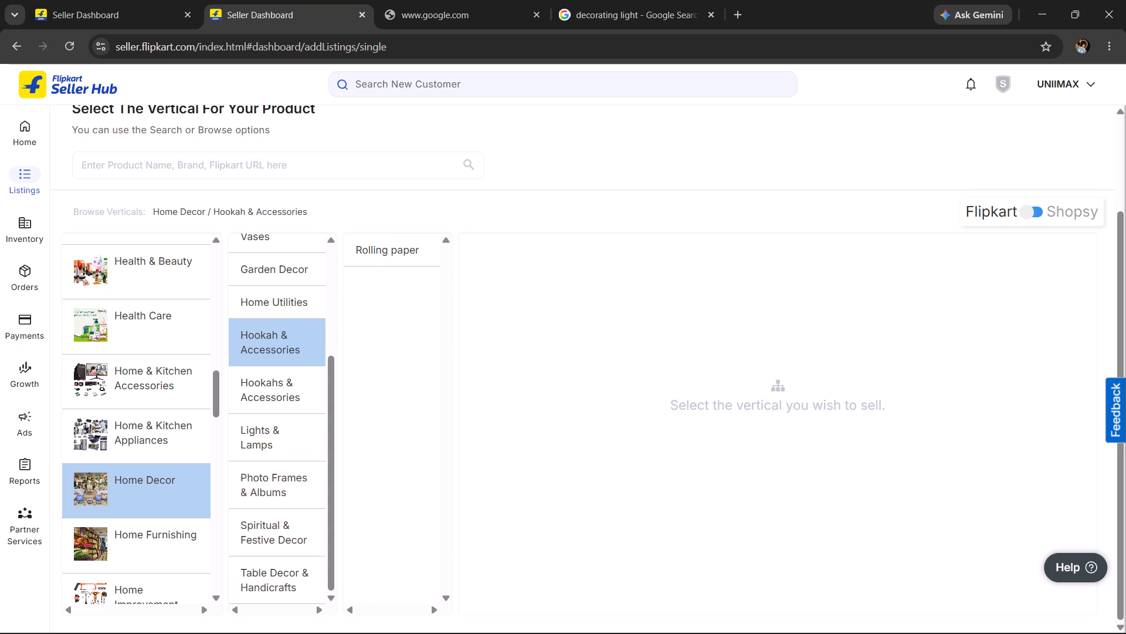
# Choose the Rice Lights vertical under Festival Supplies and proceed to brand selection.
pyautogui.scroll(2, 290, 306)
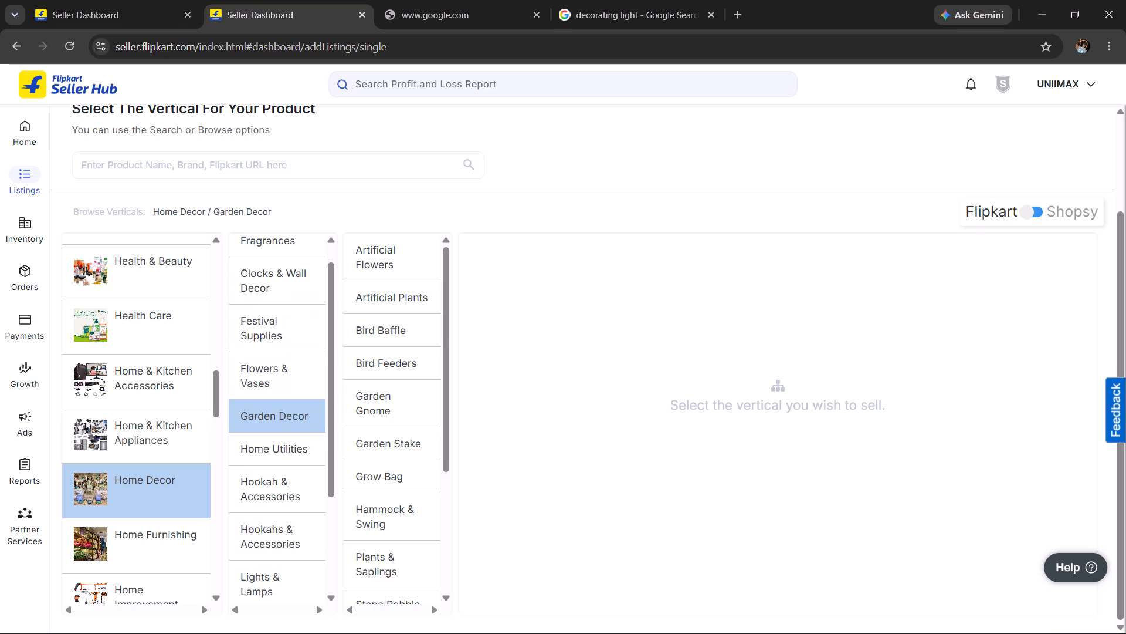
pyautogui.scroll(1, 290, 306)
pyautogui.click(286, 328)
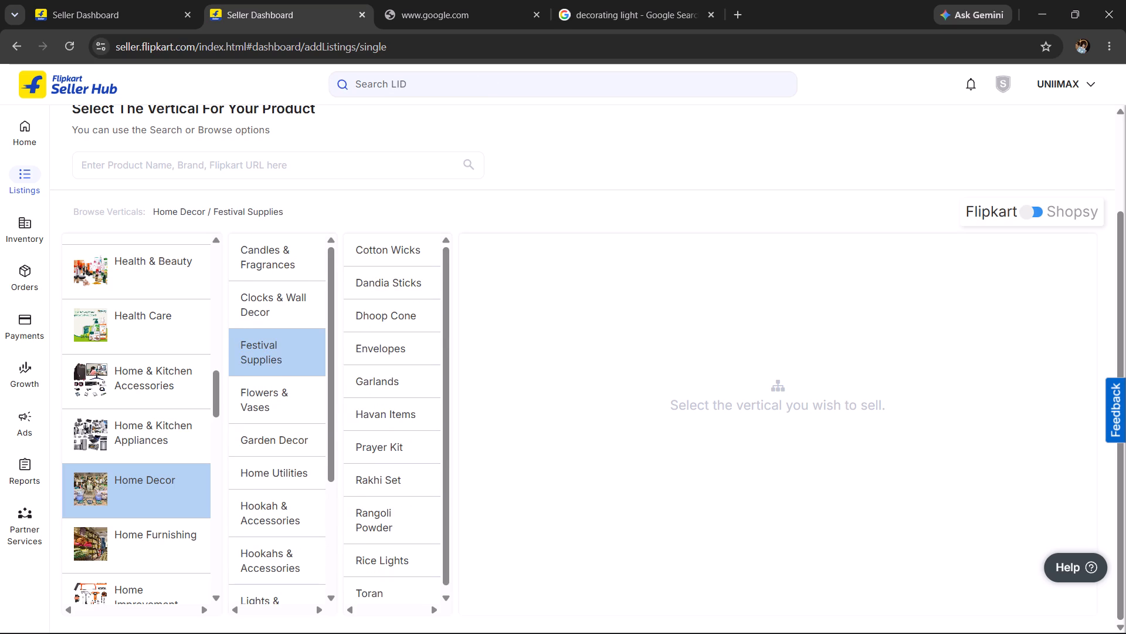
pyautogui.scroll(-3, 382, 440)
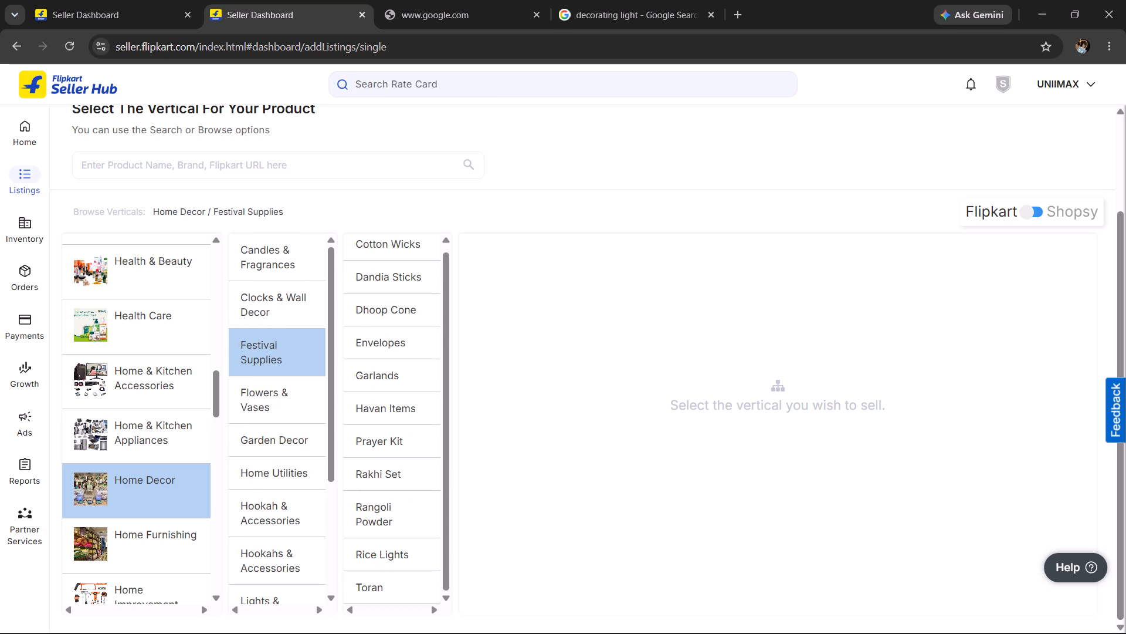
pyautogui.click(400, 545)
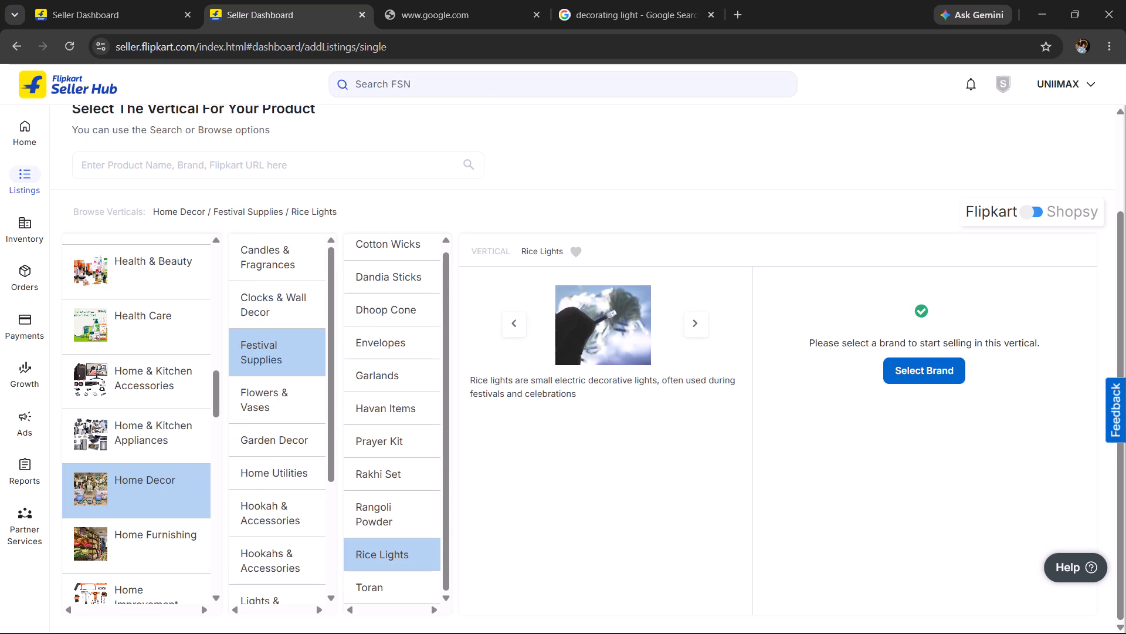
pyautogui.click(882, 373)
# Switch the vertical selection from Flipkart to the Shopsy marketplace and select the Shopsy category.
pyautogui.click(1043, 209)
pyautogui.click(1035, 209)
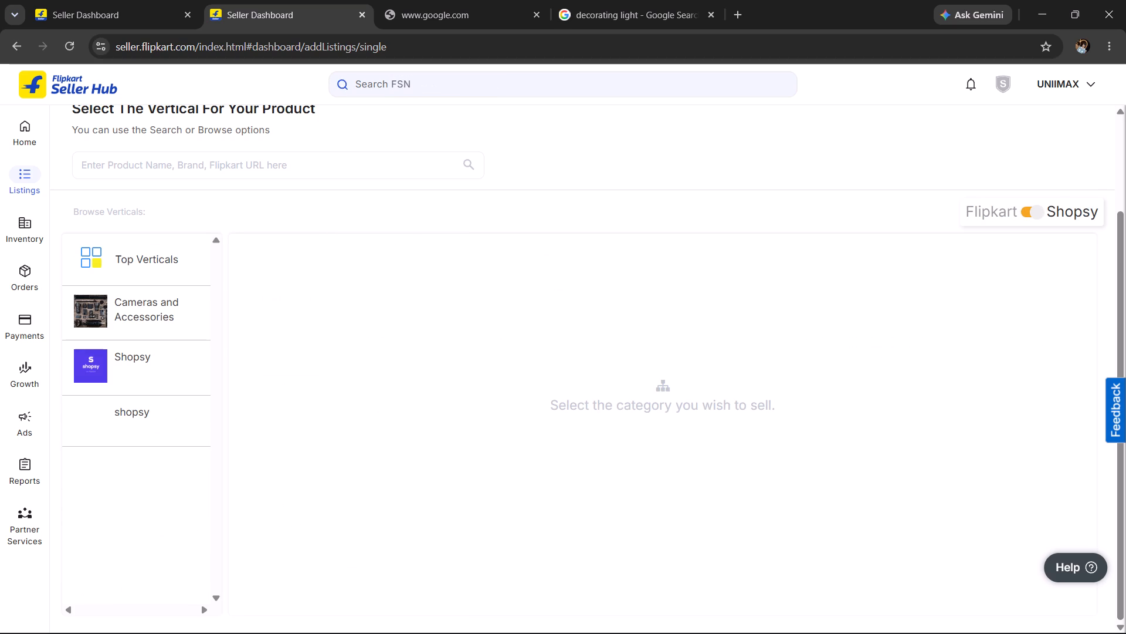
pyautogui.click(126, 359)
# Examine the Shopsy sub-categories for one that suits decorative rice lights.
pyautogui.scroll(-1, 281, 448)
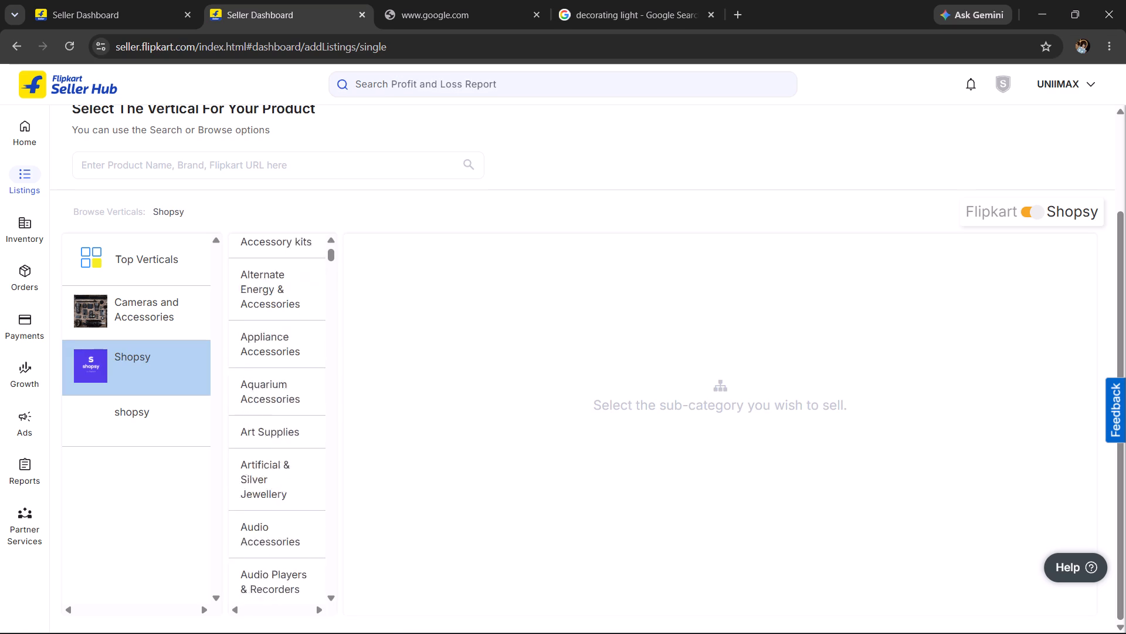
pyautogui.scroll(-4, 281, 448)
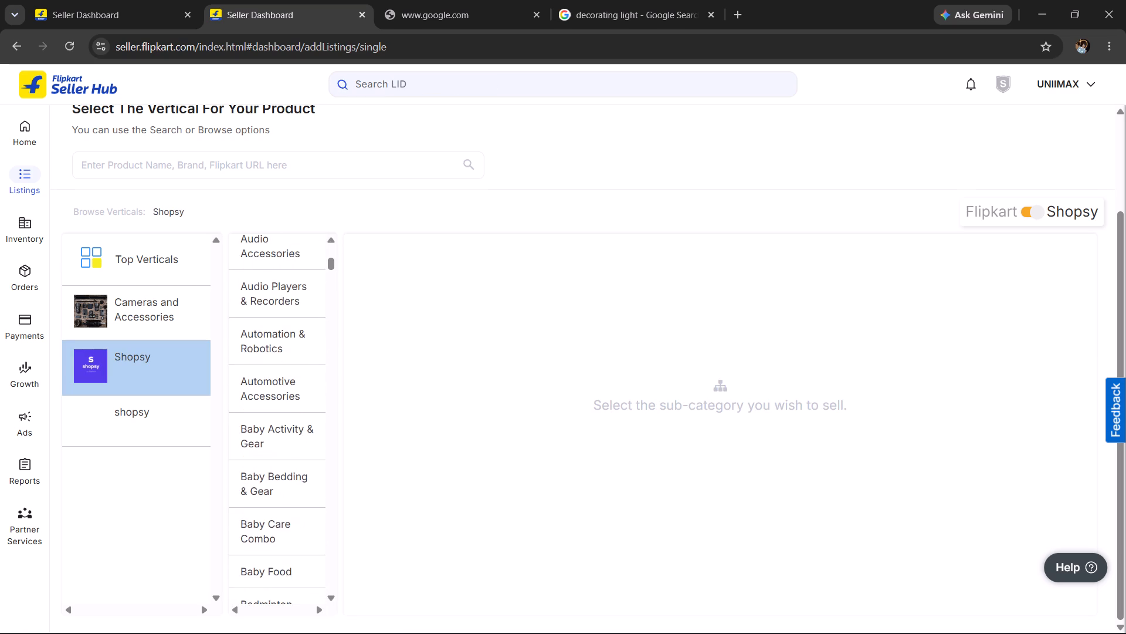
pyautogui.scroll(-9, 281, 448)
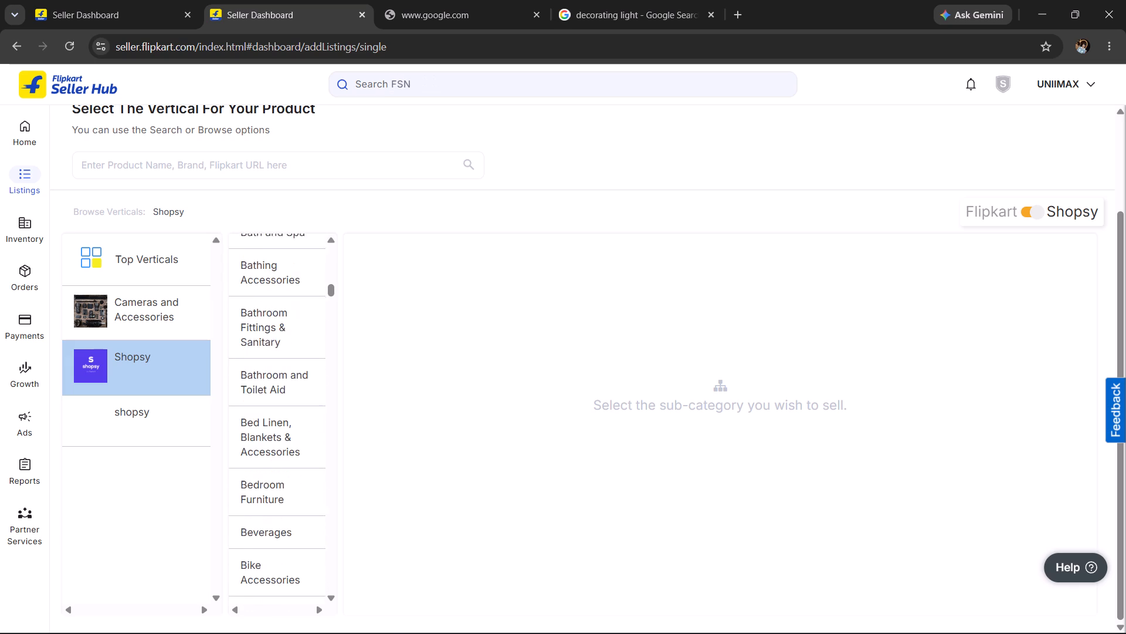
pyautogui.scroll(-4, 281, 448)
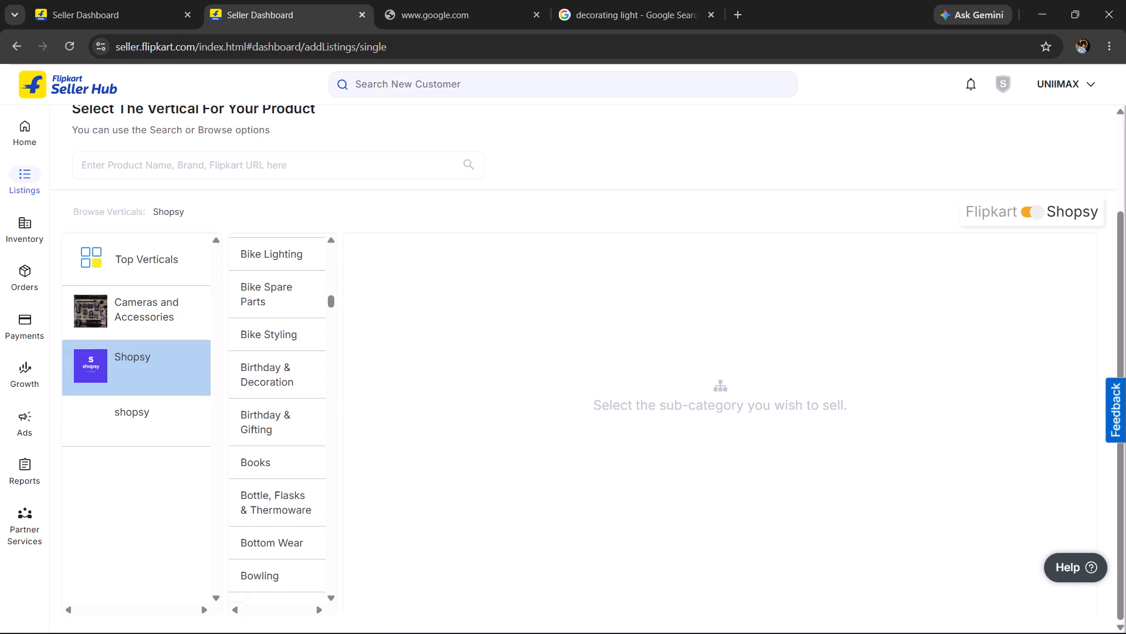
pyautogui.scroll(-5, 281, 448)
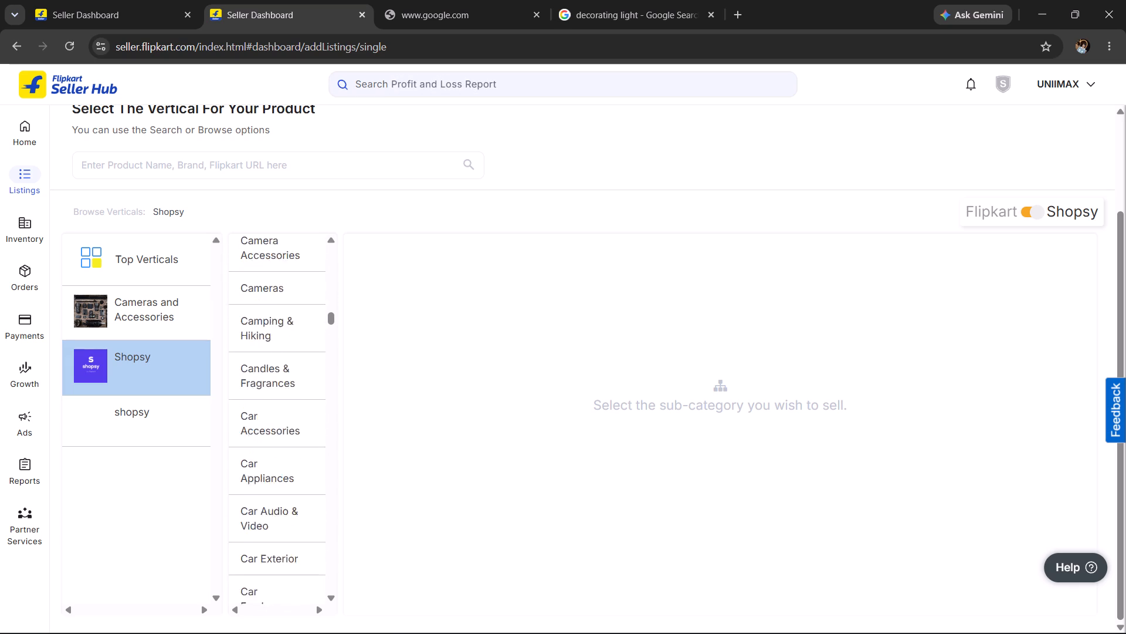
pyautogui.scroll(-6, 281, 448)
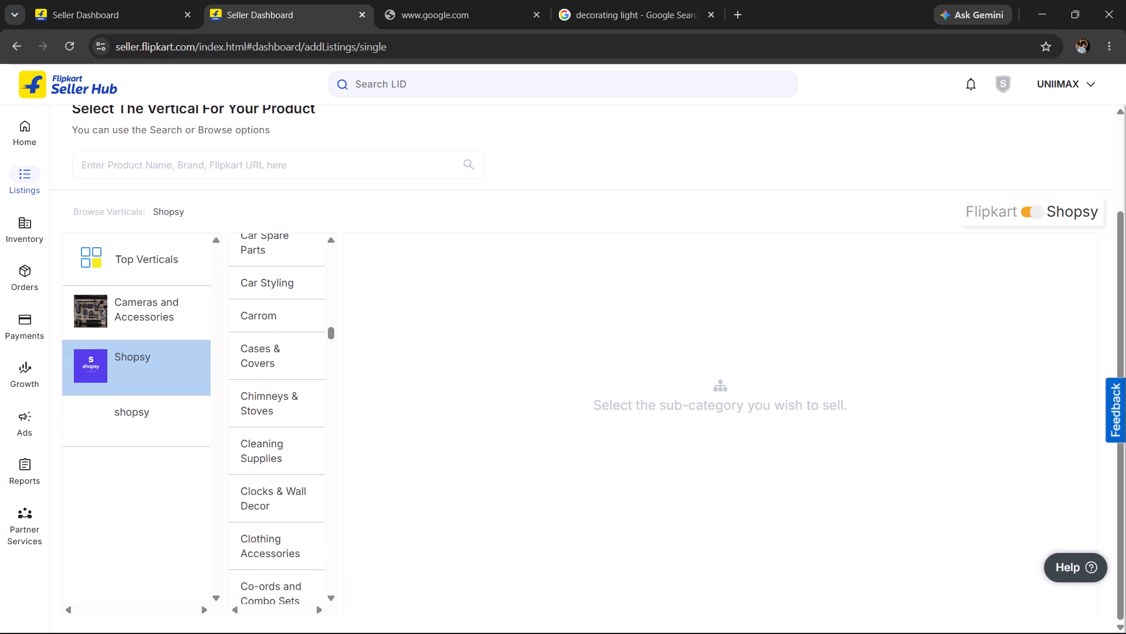
pyautogui.scroll(-7, 281, 448)
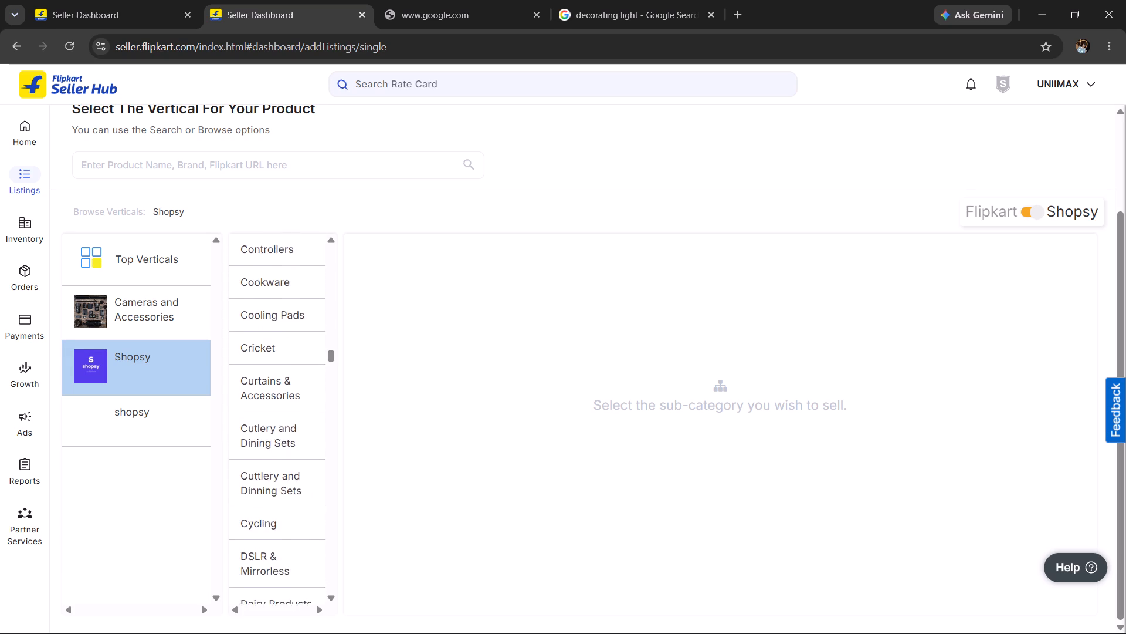
pyautogui.scroll(-6, 281, 448)
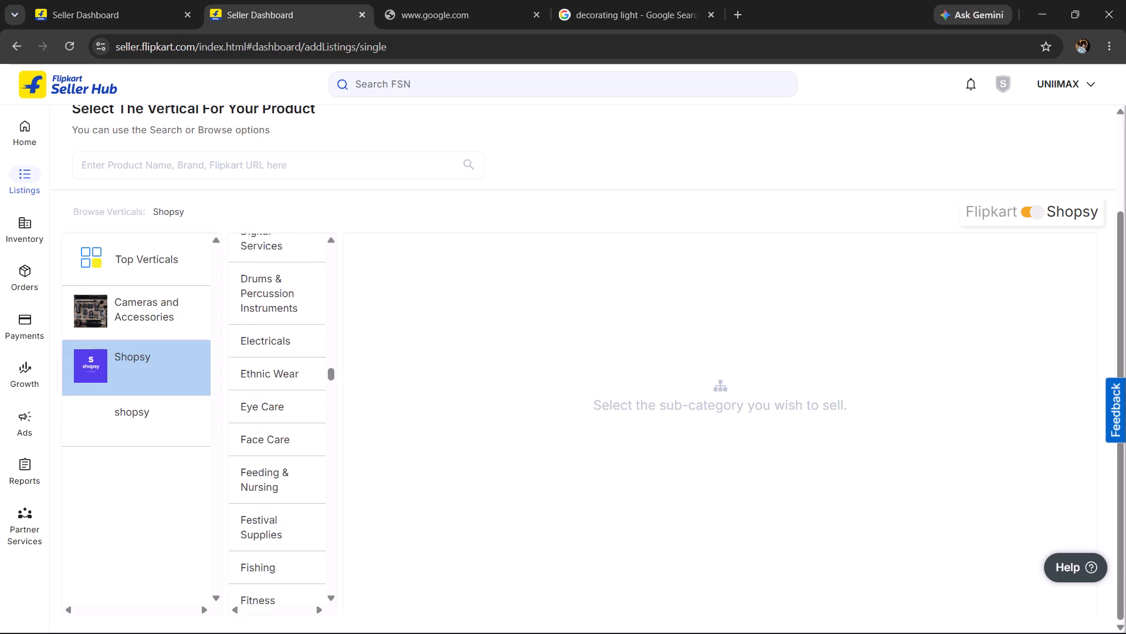
pyautogui.scroll(-6, 281, 448)
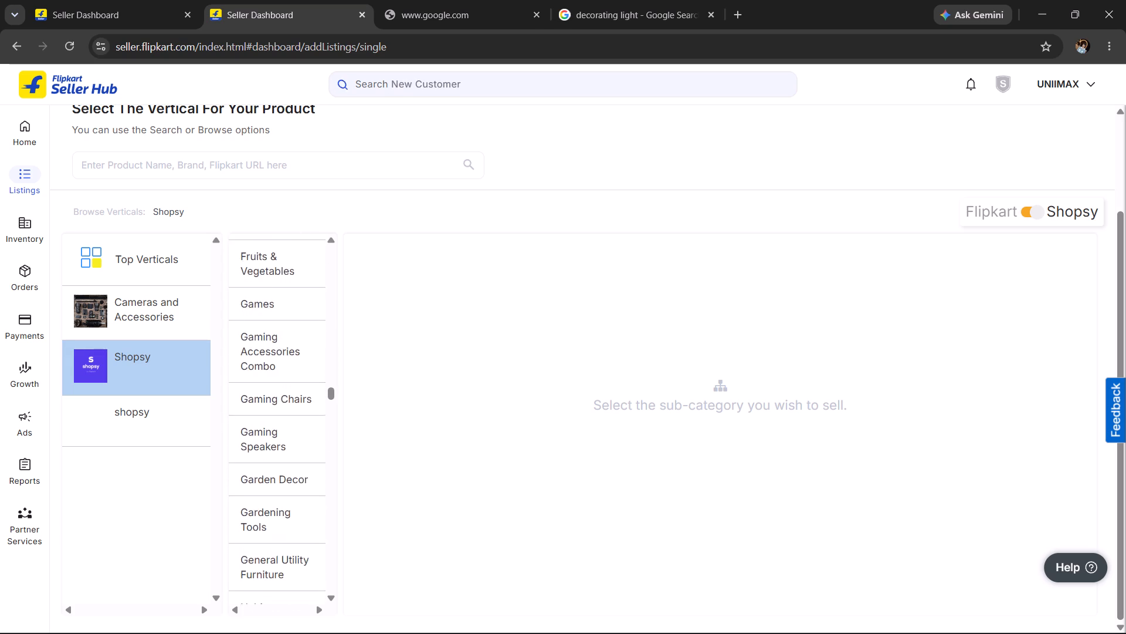
pyautogui.scroll(-3, 281, 448)
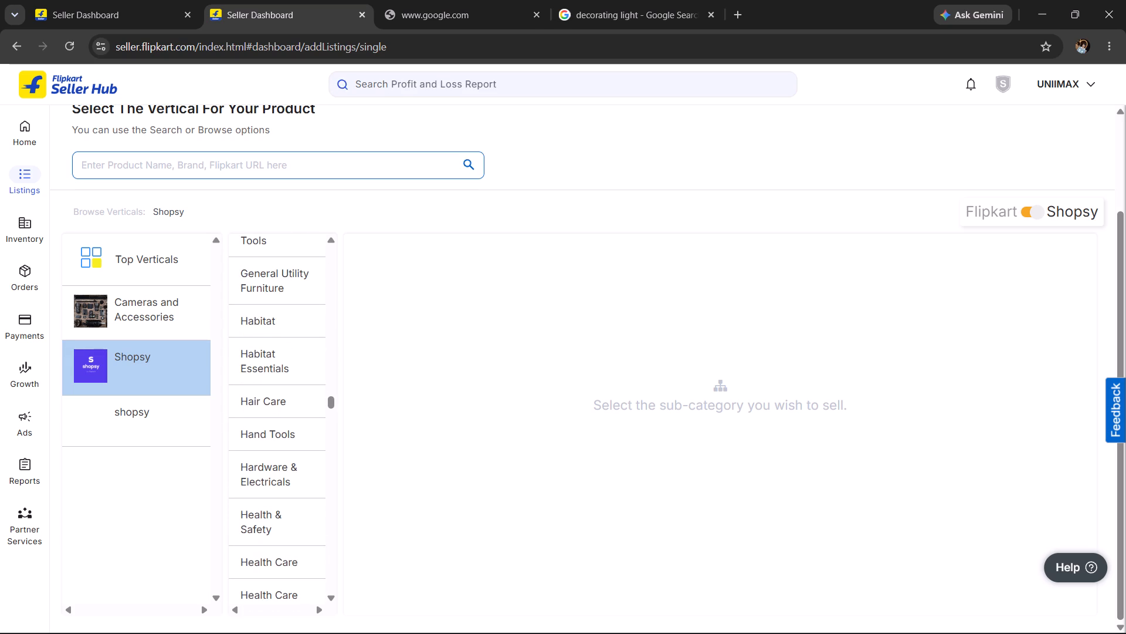
# Search the verticals for "rice light", choose Shopsy Rice Light under Festival Supplies, and proceed to brand selection.
pyautogui.click(211, 151)
pyautogui.click(211, 161)
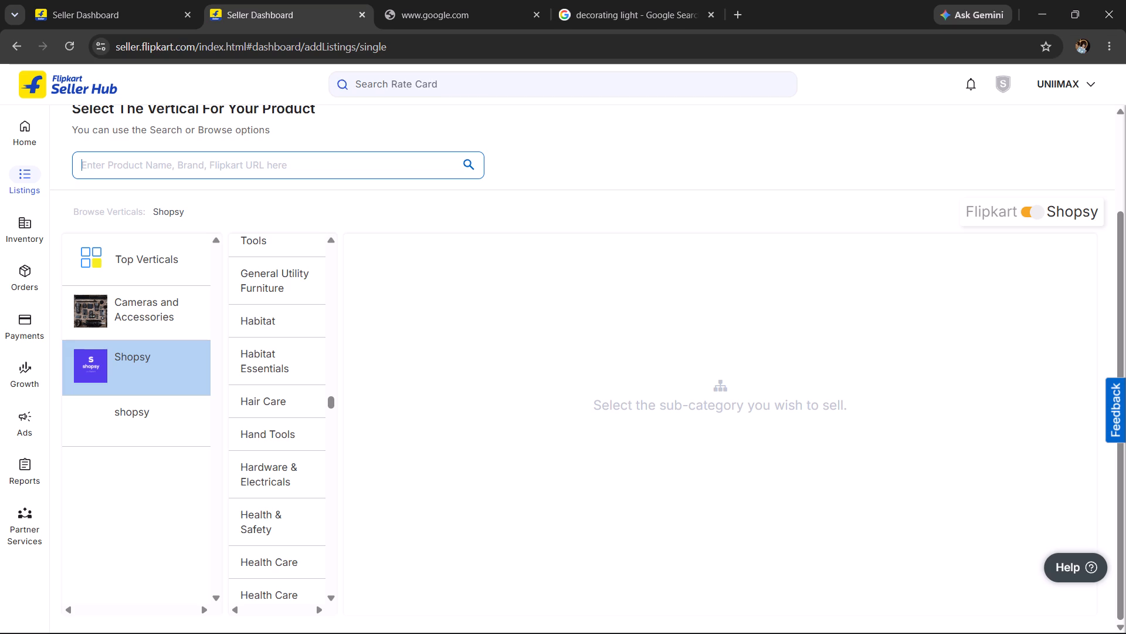
pyautogui.write('ricce')
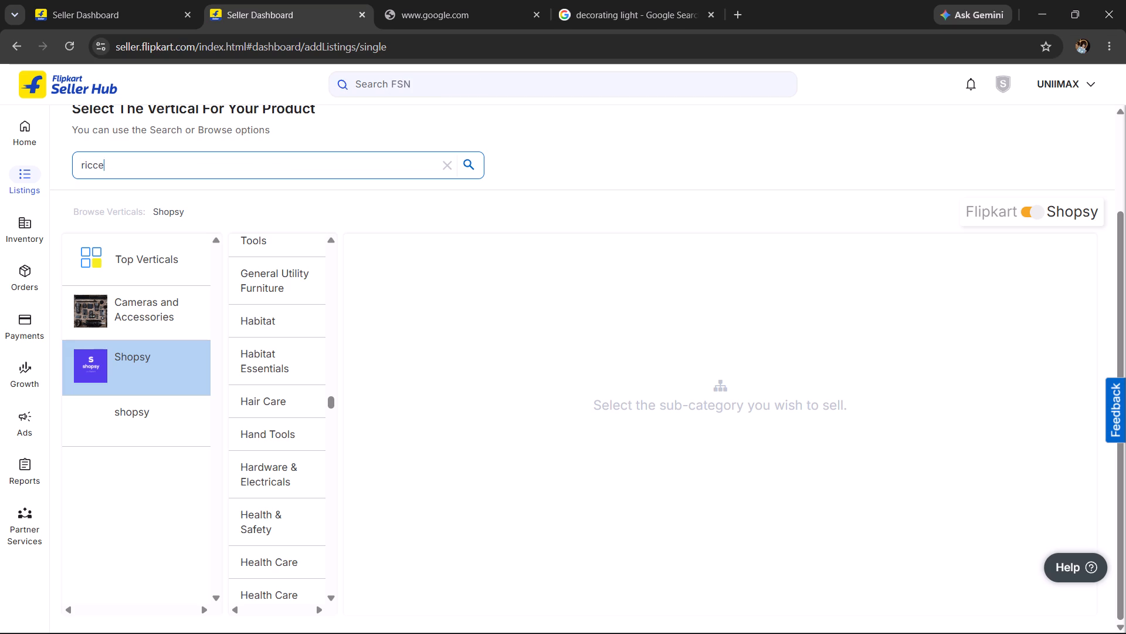
pyautogui.press('space')
pyautogui.press('BackSpace')
pyautogui.press('BackSpace')
pyautogui.press('BackSpace')
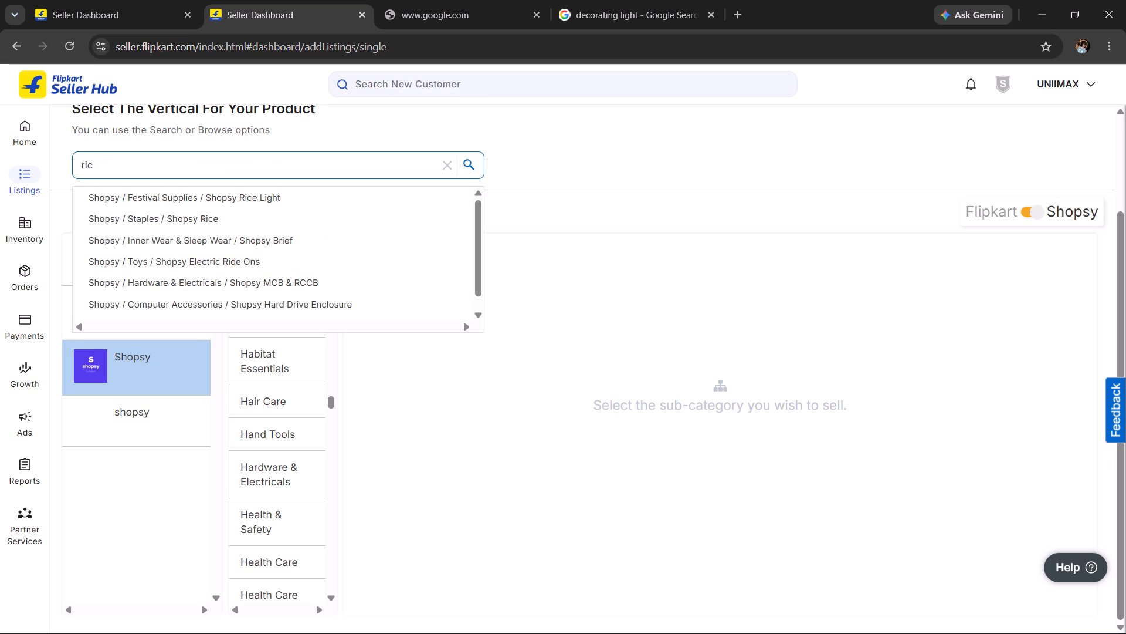
pyautogui.write('e lif')
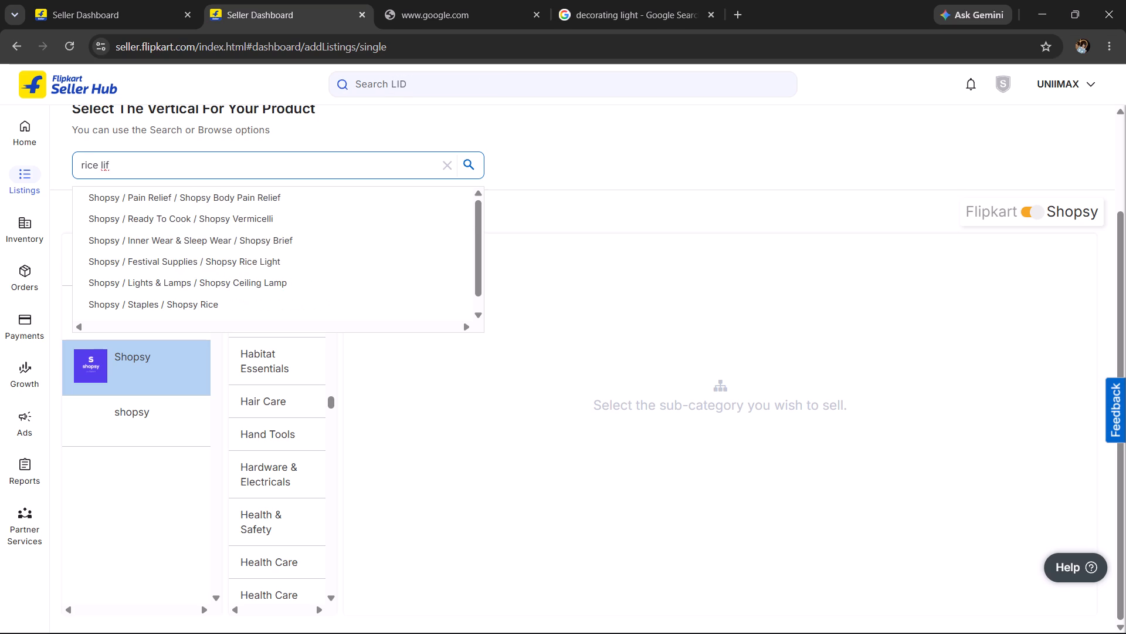
pyautogui.press('BackSpace')
pyautogui.write('ght')
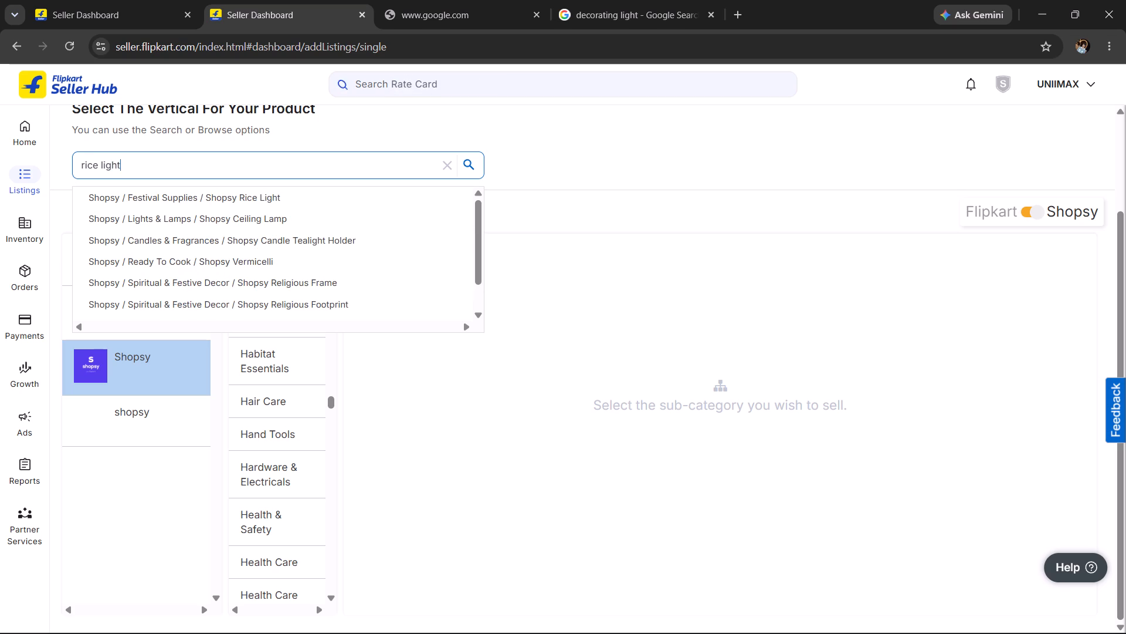
pyautogui.click(166, 188)
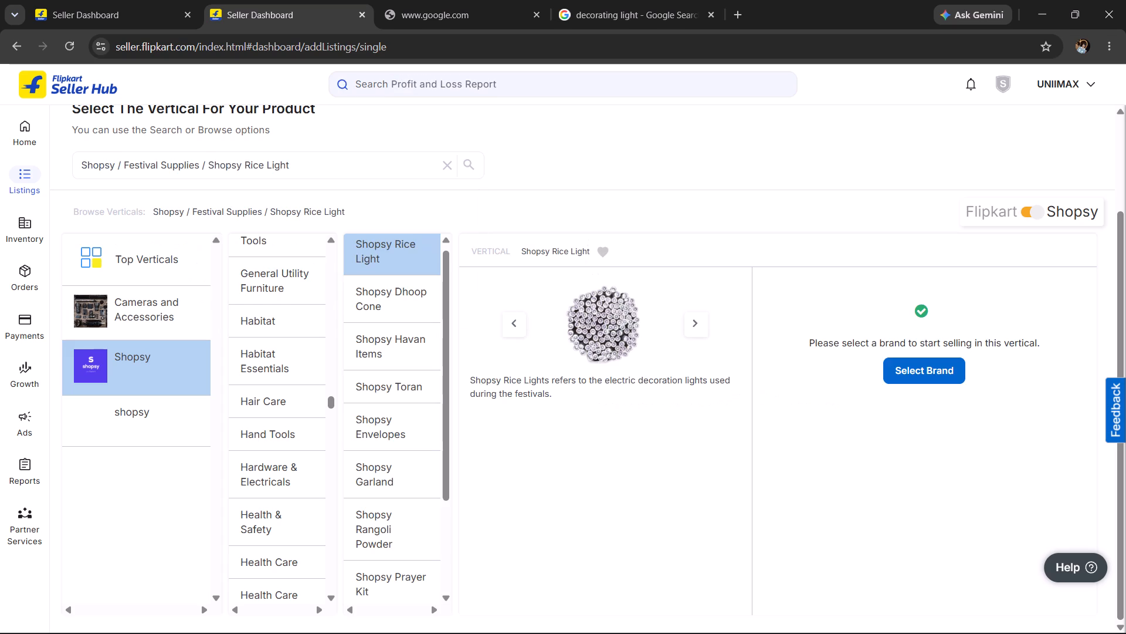
pyautogui.click(937, 382)
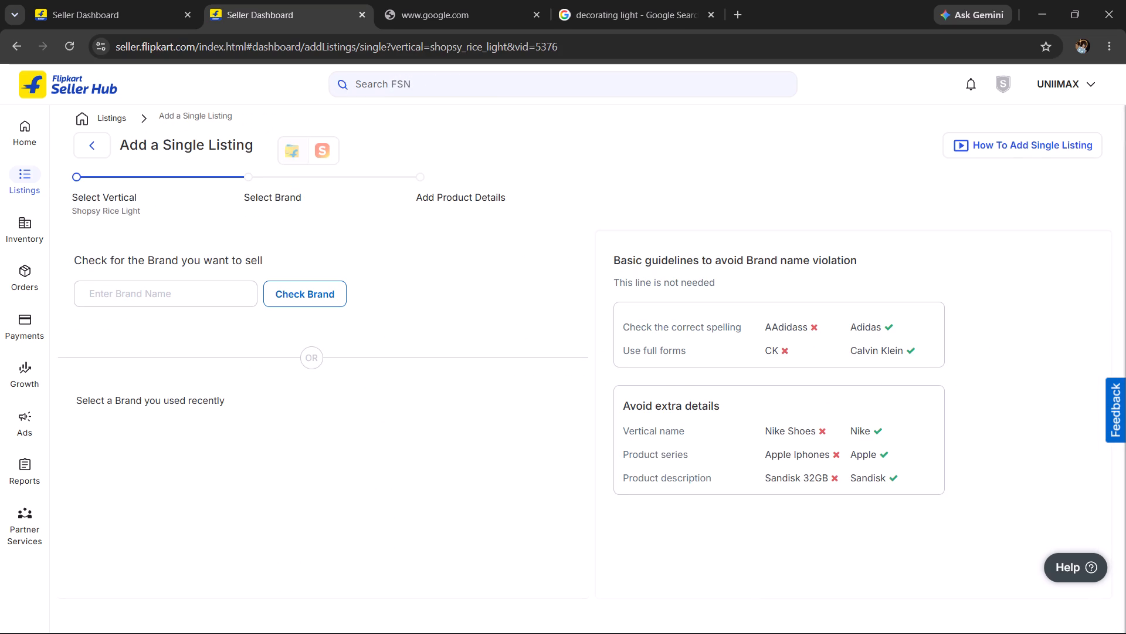
# Check the brand name UNIMAX for the Shopsy Rice Light vertical and continue with it.
pyautogui.click(199, 274)
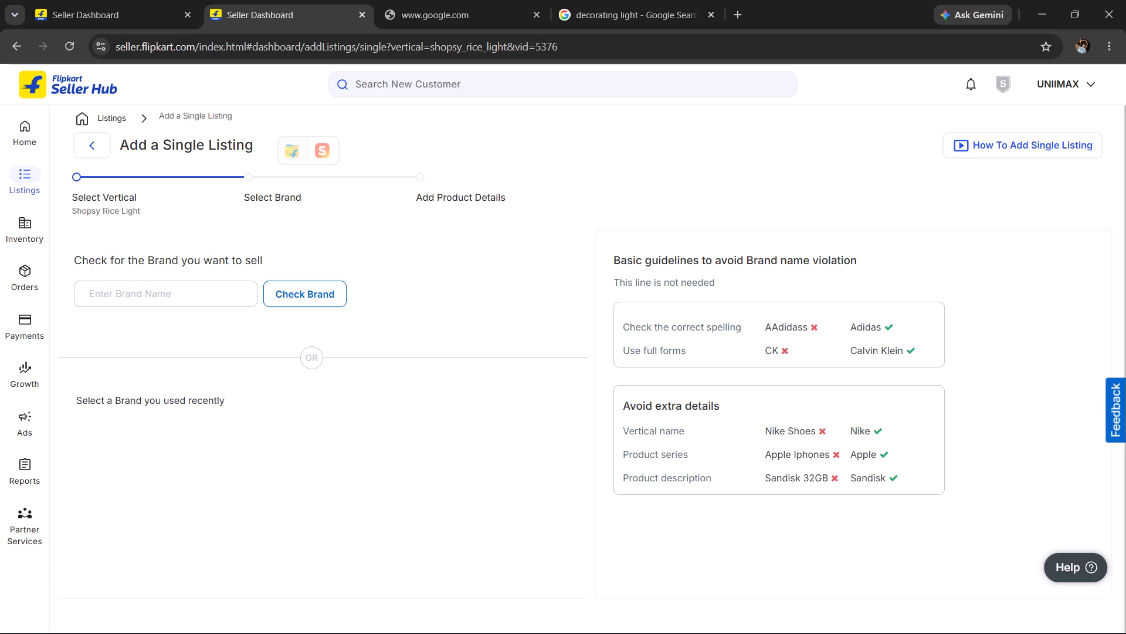
pyautogui.click(204, 293)
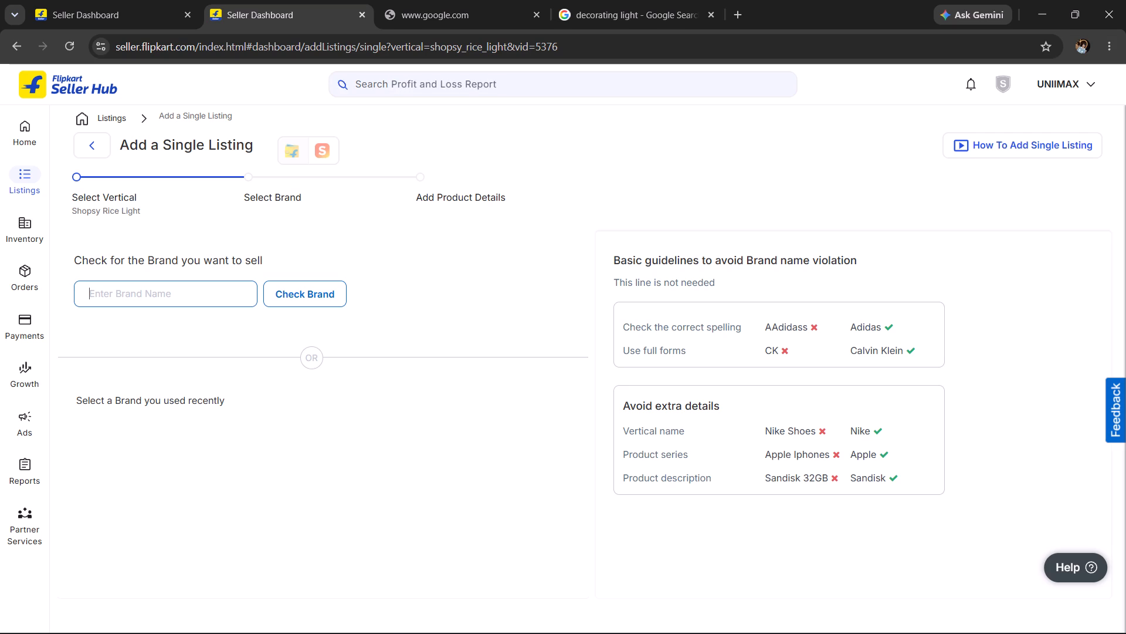
pyautogui.write('UNIMAX')
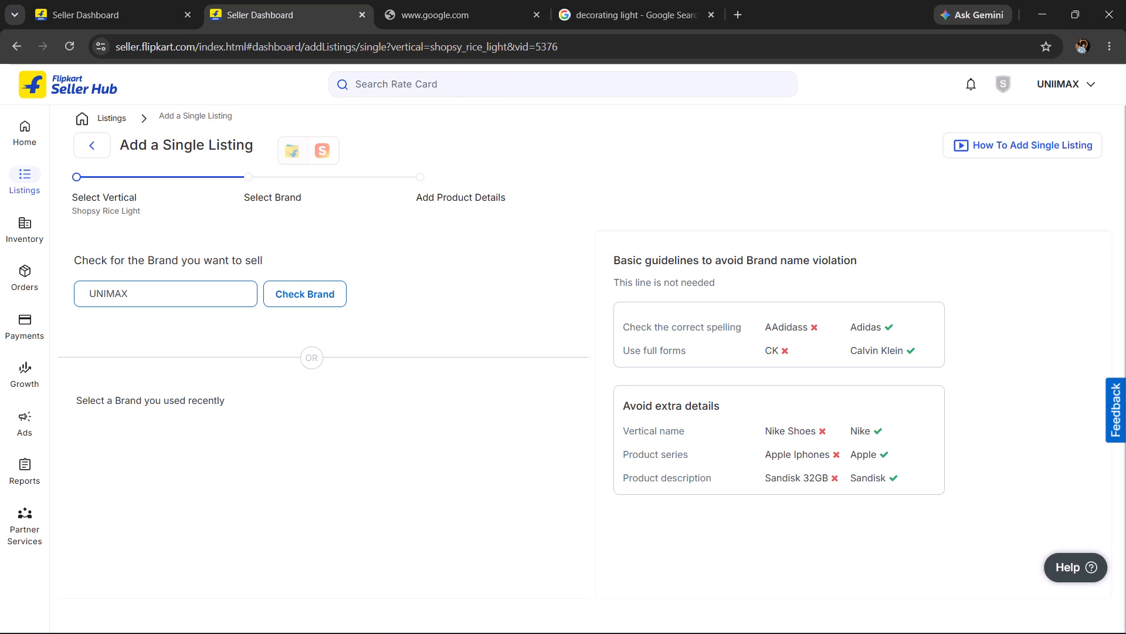
pyautogui.click(279, 278)
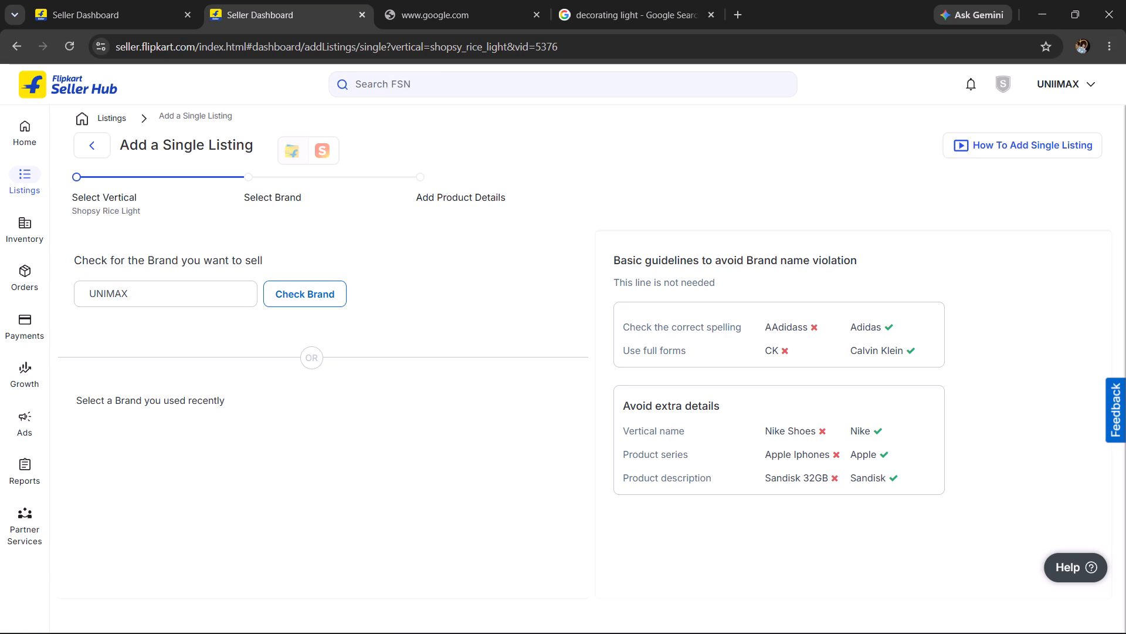
pyautogui.click(279, 283)
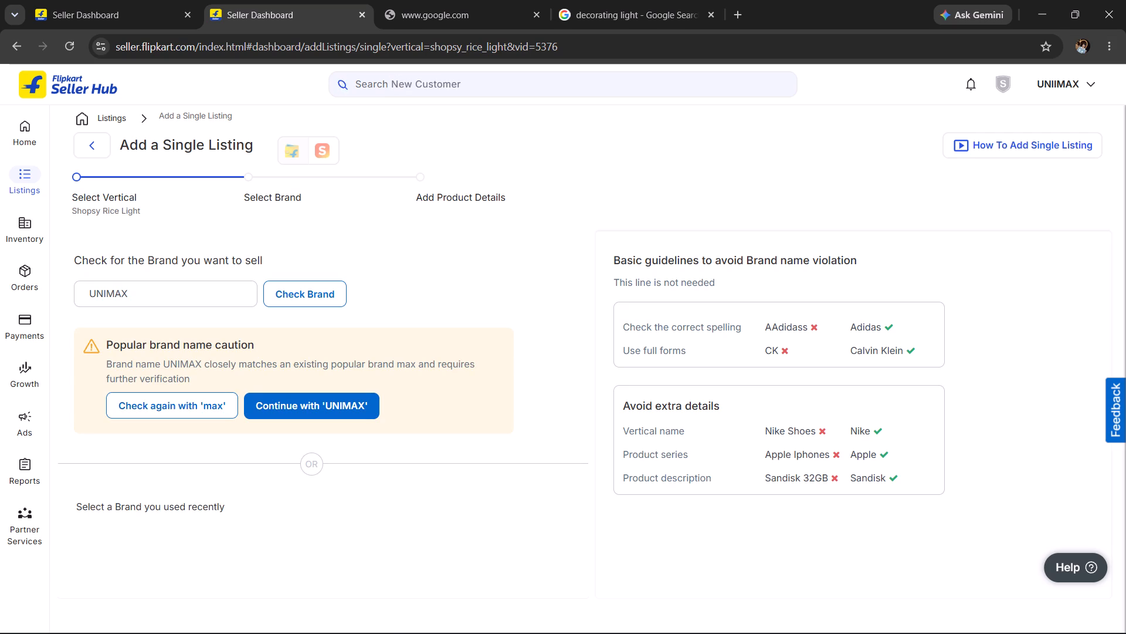
pyautogui.click(290, 396)
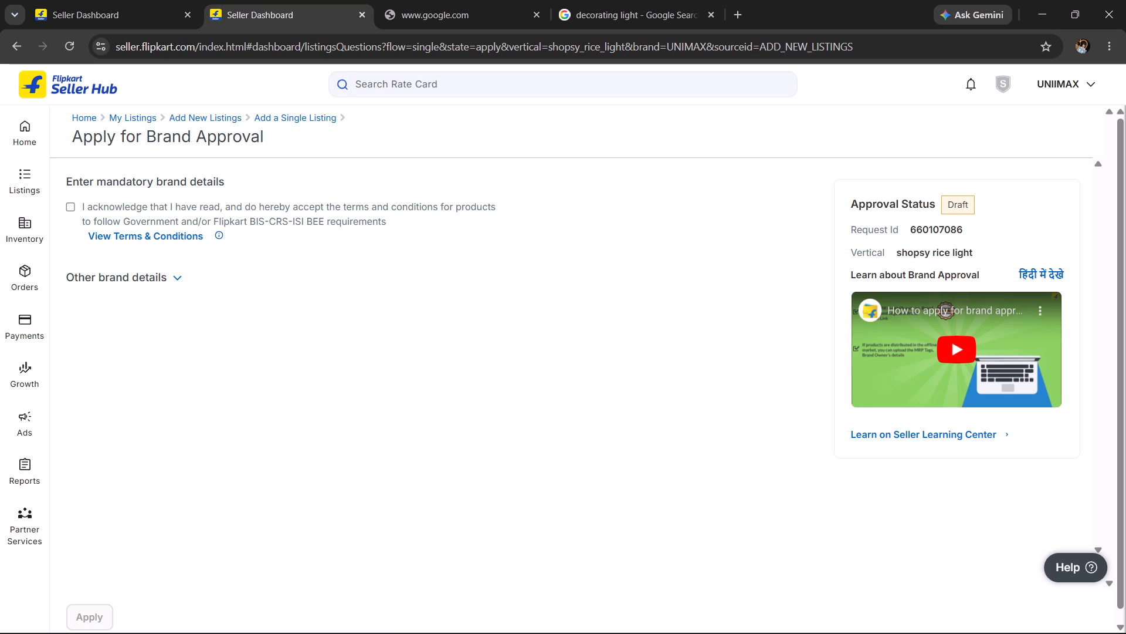
# Accept the BIS-CRS-ISI BEE terms and conditions acknowledgement in the mandatory brand details.
pyautogui.click(69, 199)
pyautogui.moveTo(59, 205); pyautogui.dragTo(65, 205)
pyautogui.click(65, 205)
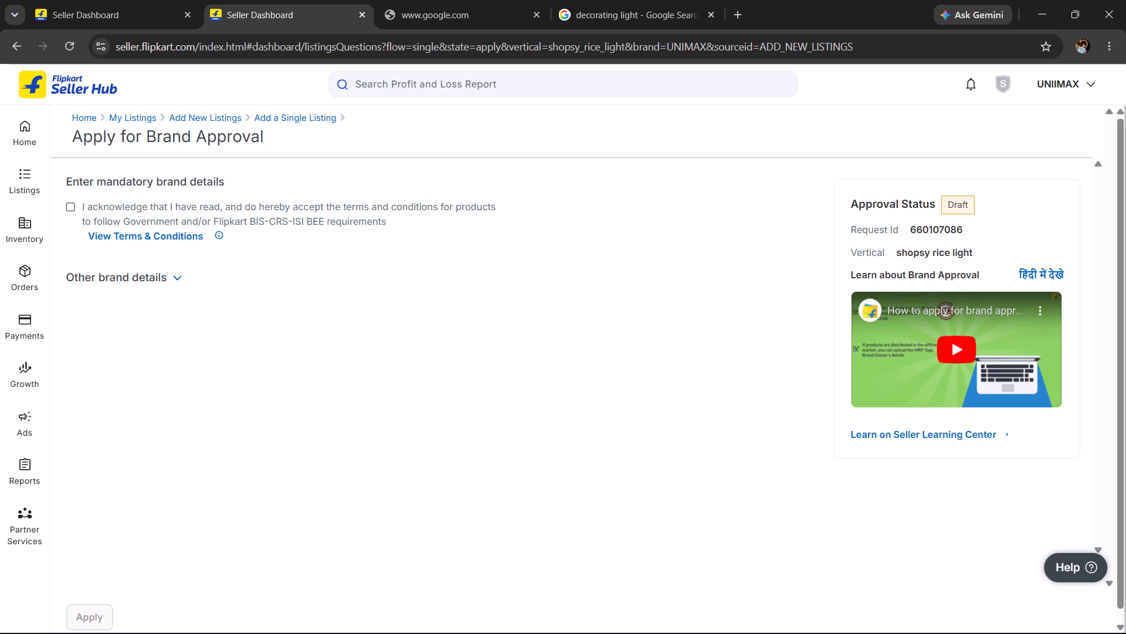
pyautogui.doubleClick(70, 205)
pyautogui.click(70, 205)
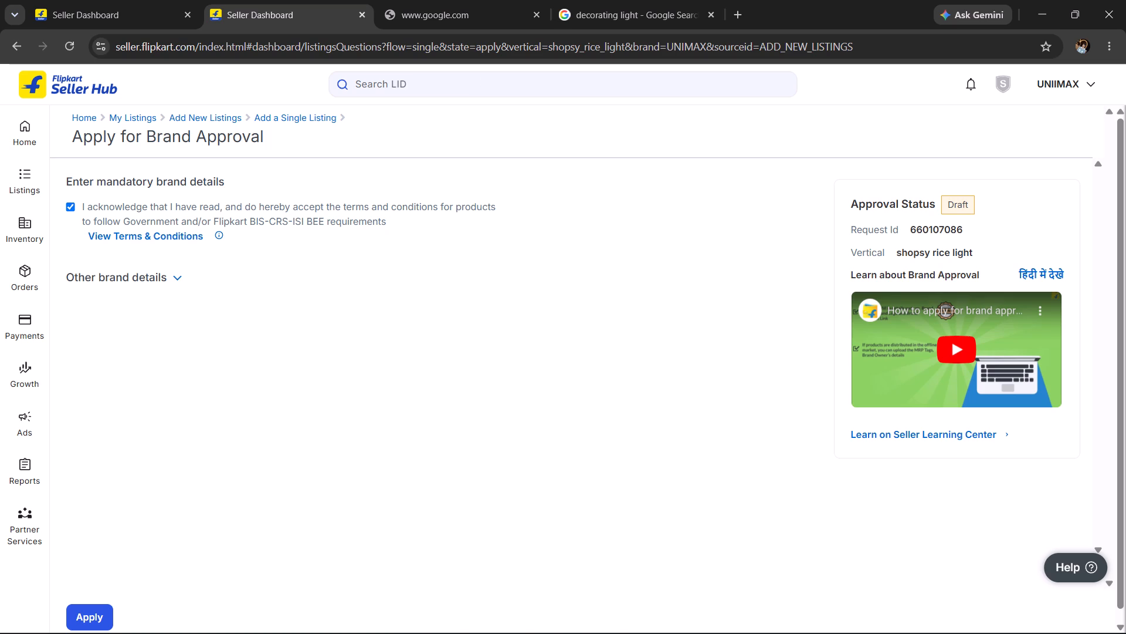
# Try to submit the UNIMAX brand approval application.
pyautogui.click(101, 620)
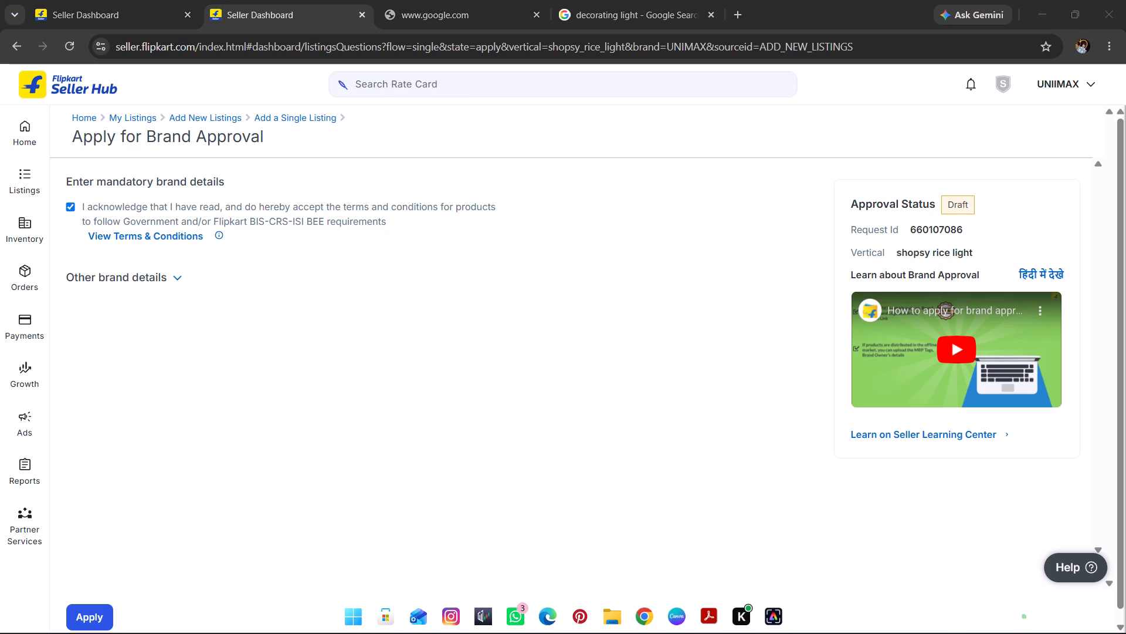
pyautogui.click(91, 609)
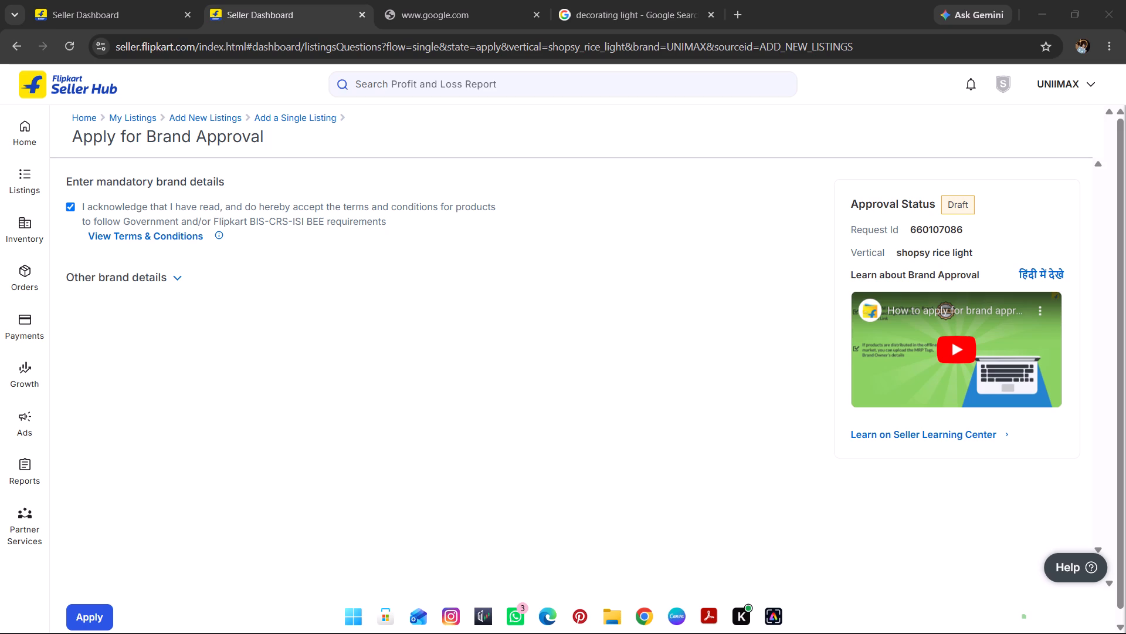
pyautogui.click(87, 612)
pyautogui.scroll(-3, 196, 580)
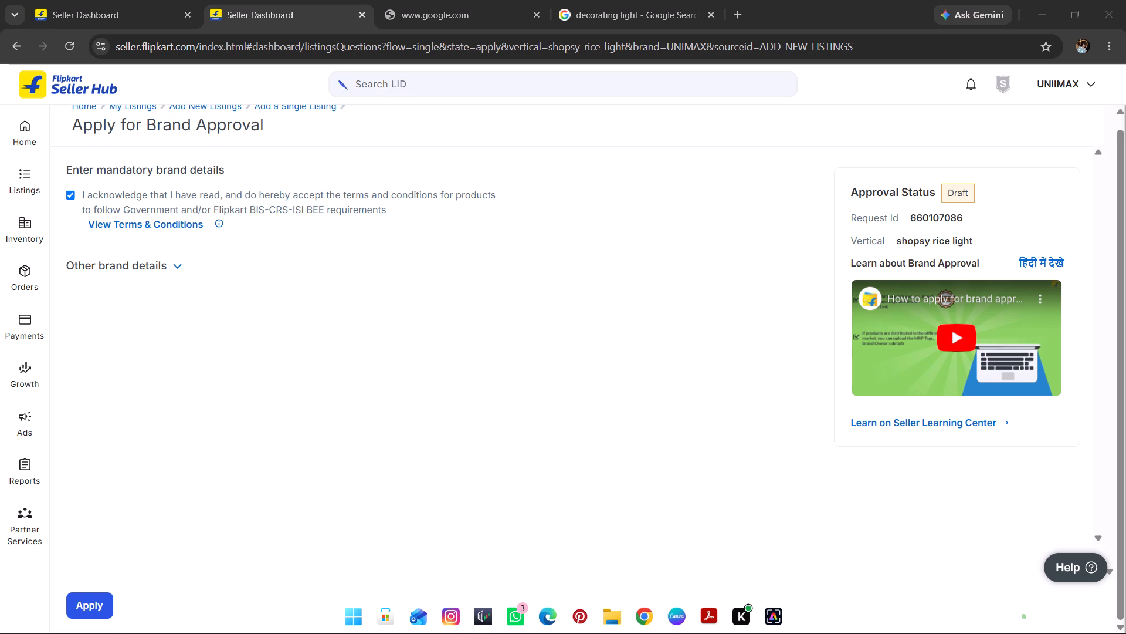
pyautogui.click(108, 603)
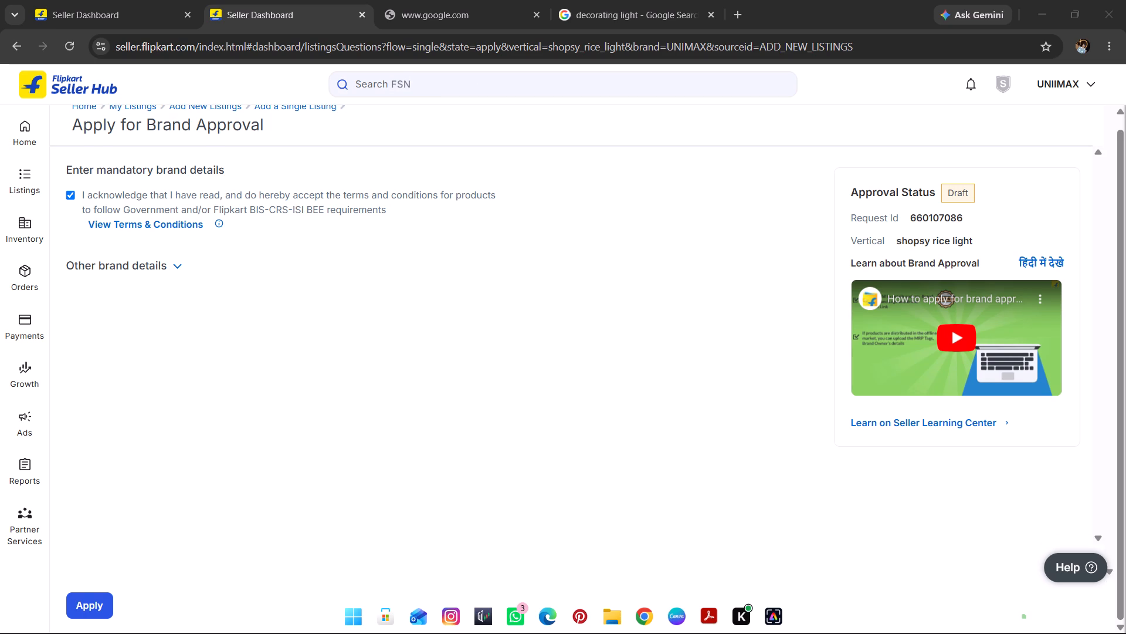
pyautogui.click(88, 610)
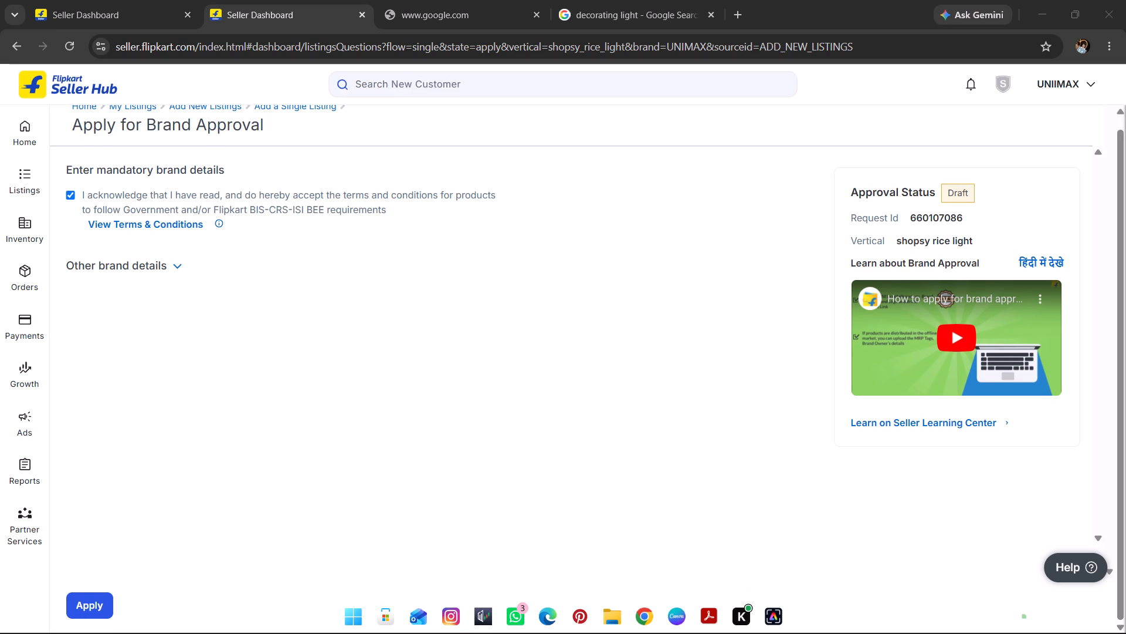
# Review the optional fields under Other brand details and collapse the section again.
pyautogui.doubleClick(157, 266)
pyautogui.click(157, 266)
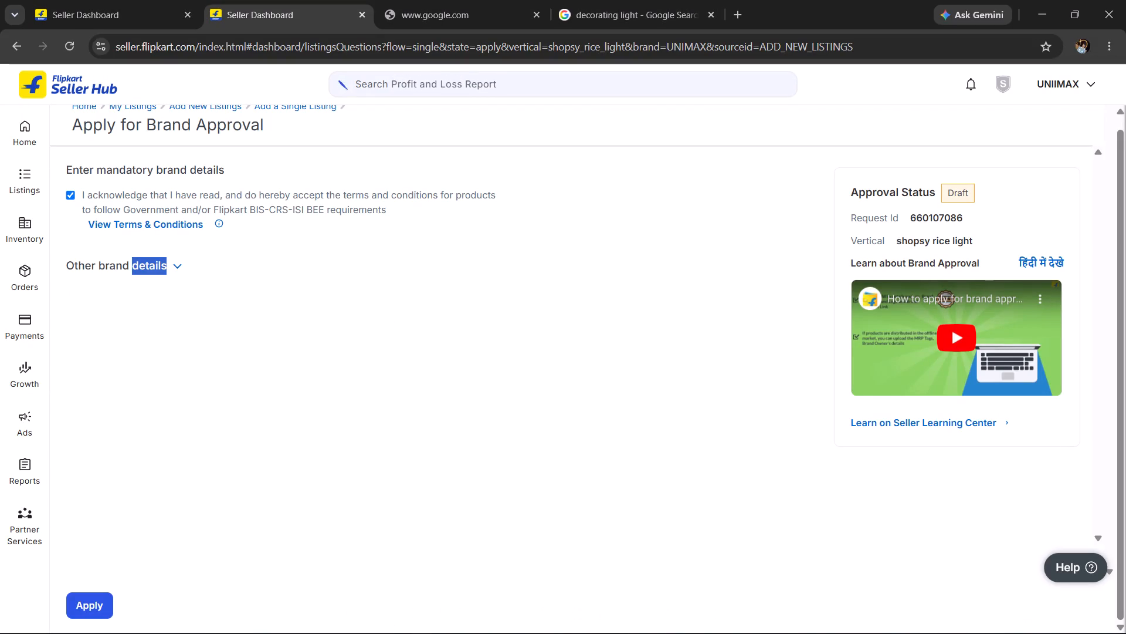
pyautogui.click(245, 309)
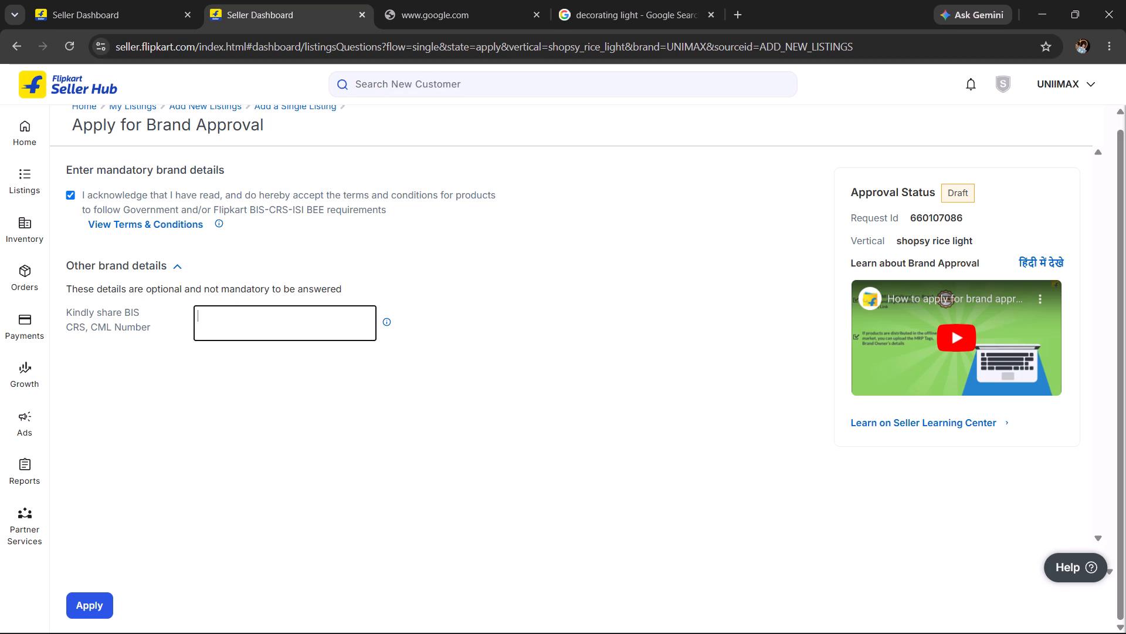
pyautogui.click(171, 267)
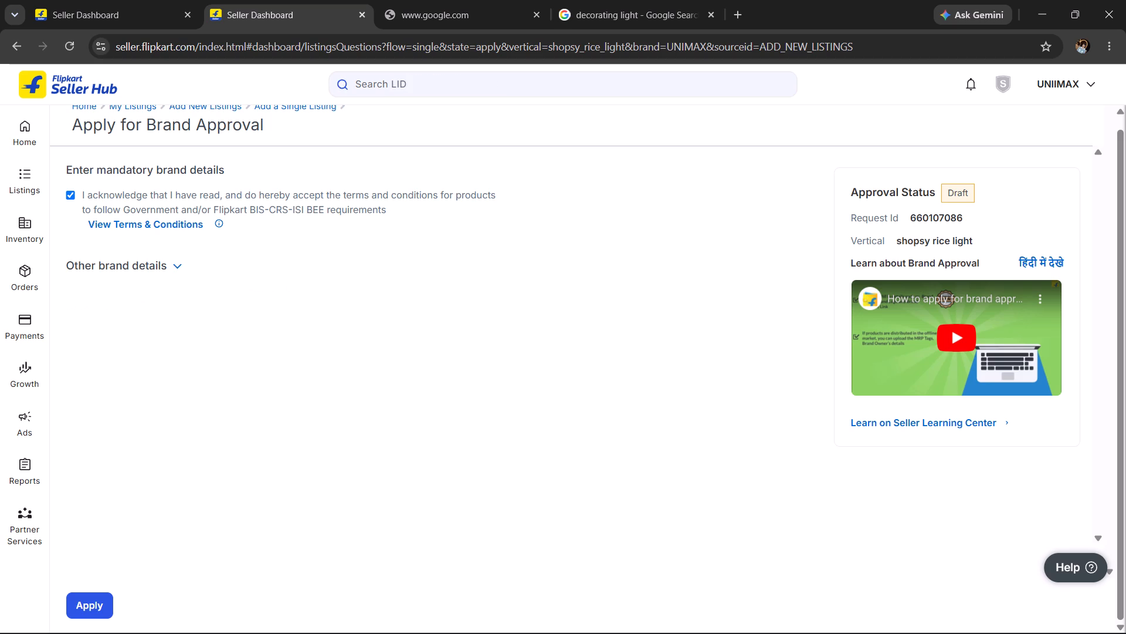
# Submit the brand approval application for UNIMAX in the Shopsy Rice Light vertical.
pyautogui.moveTo(70, 586); pyautogui.dragTo(83, 608)
pyautogui.tripleClick(83, 608)
pyautogui.click(83, 608)
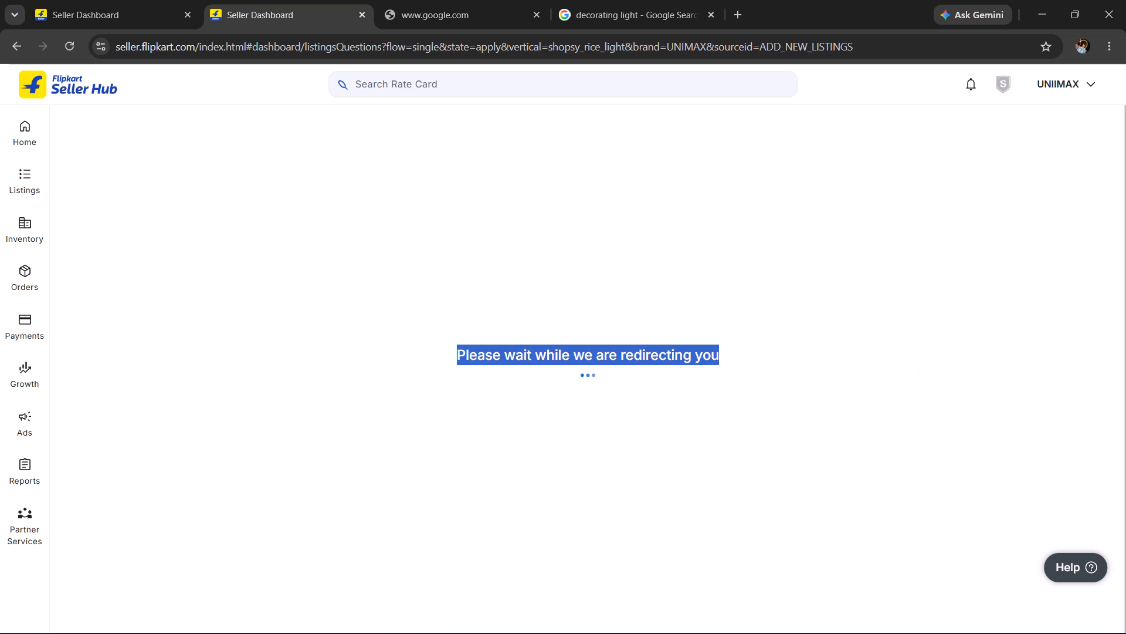
pyautogui.click(446, 479)
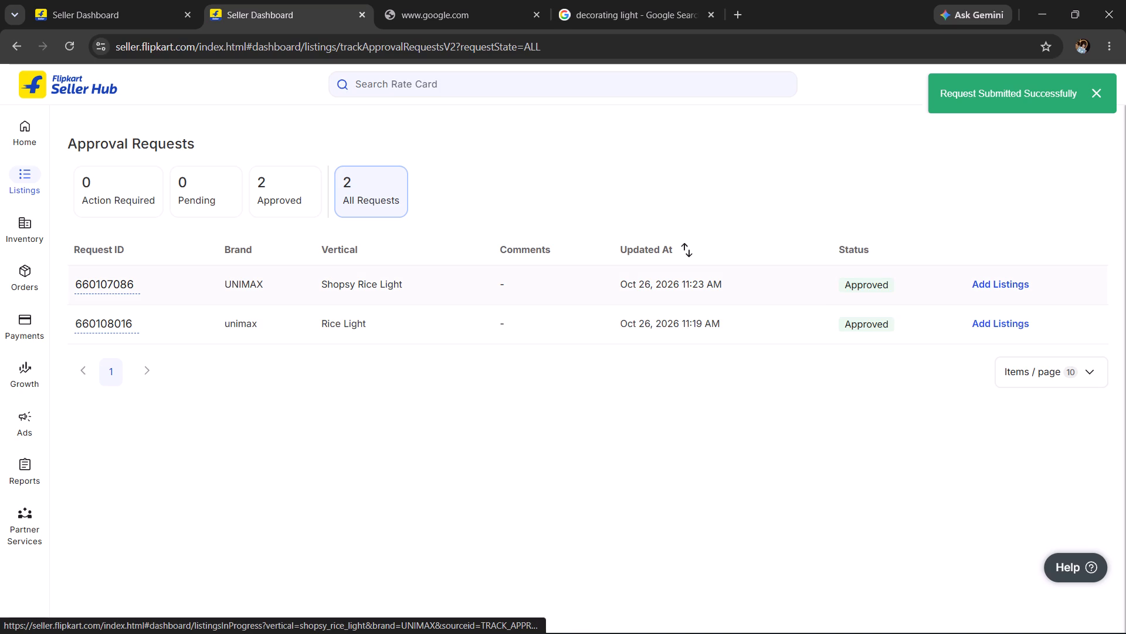
# Open the listing creation page from the approval requests and examine the single, bulk and variant grouping listings in progress.
pyautogui.click(1008, 312)
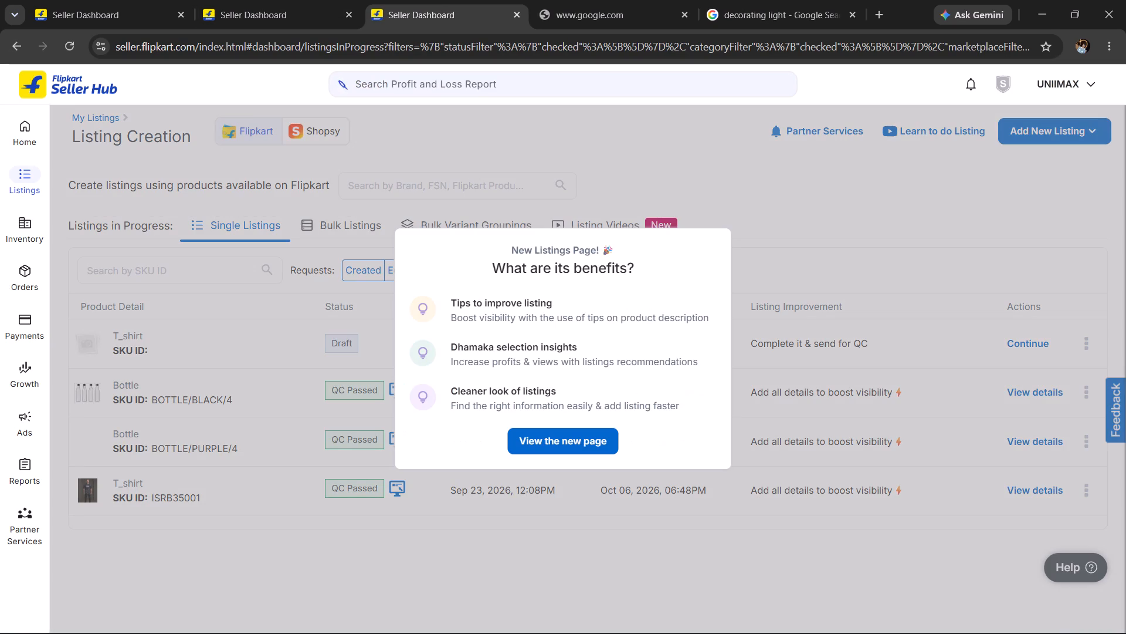
pyautogui.click(735, 219)
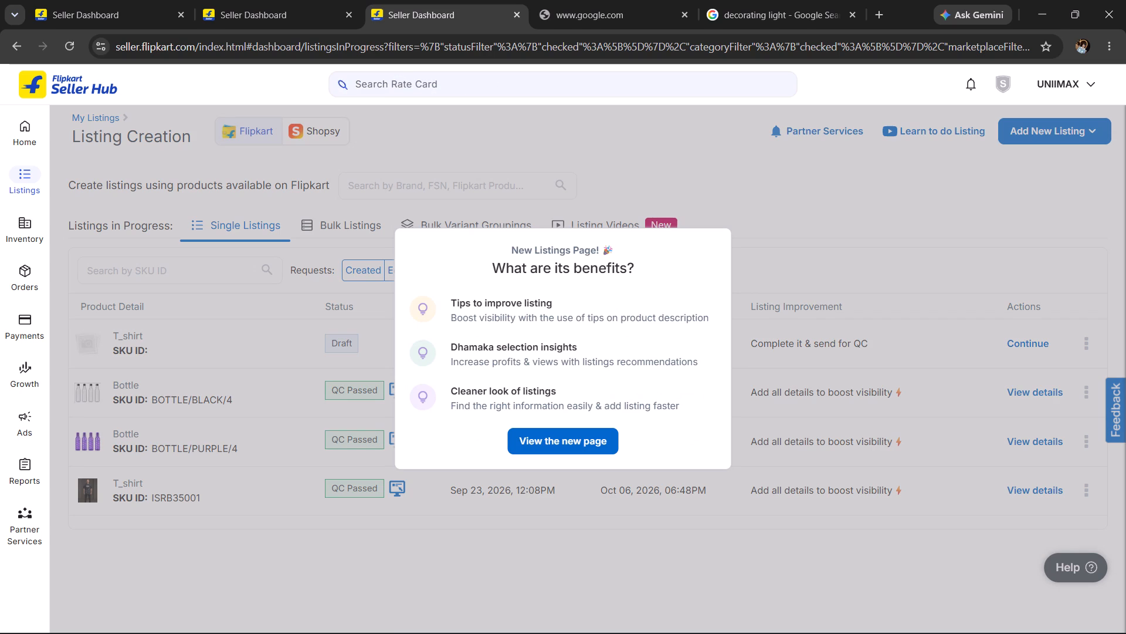
pyautogui.click(553, 439)
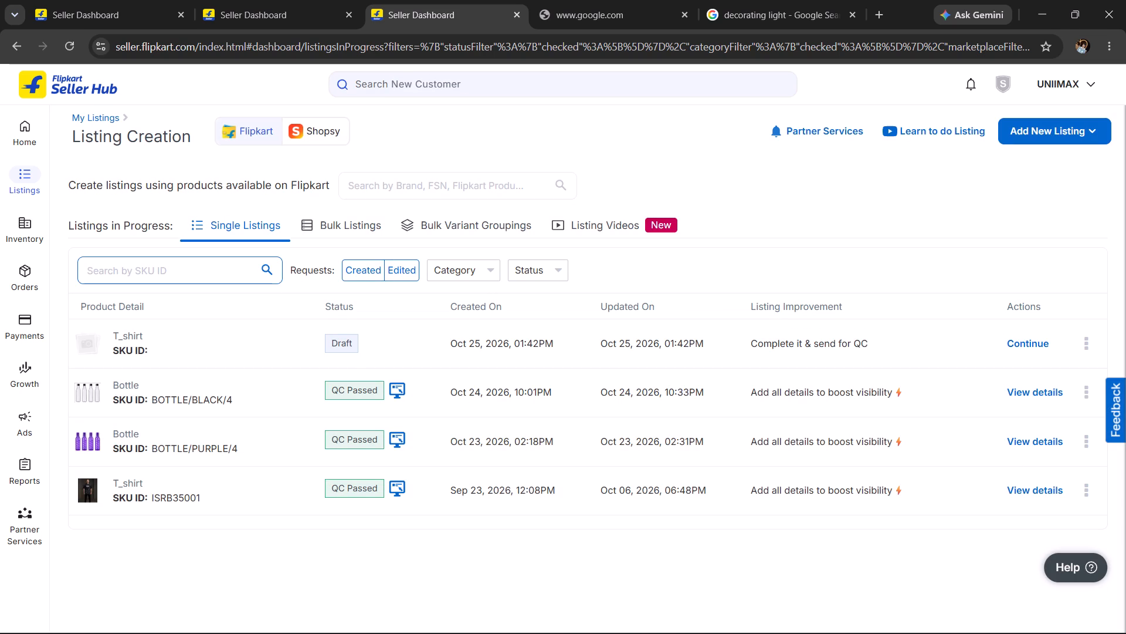
pyautogui.click(167, 228)
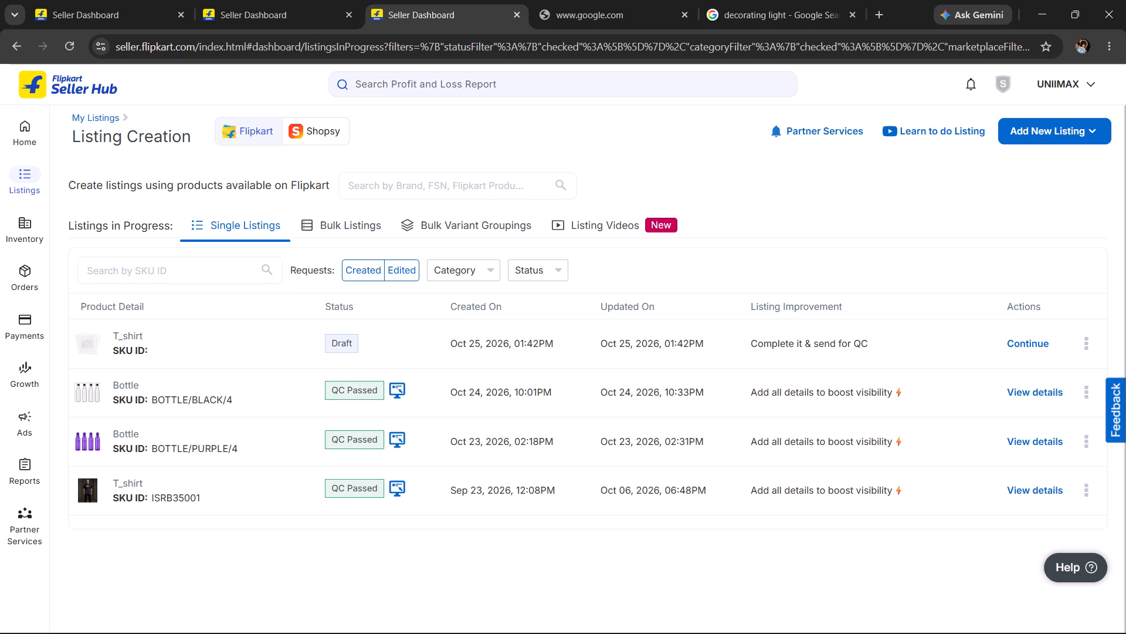
pyautogui.click(420, 232)
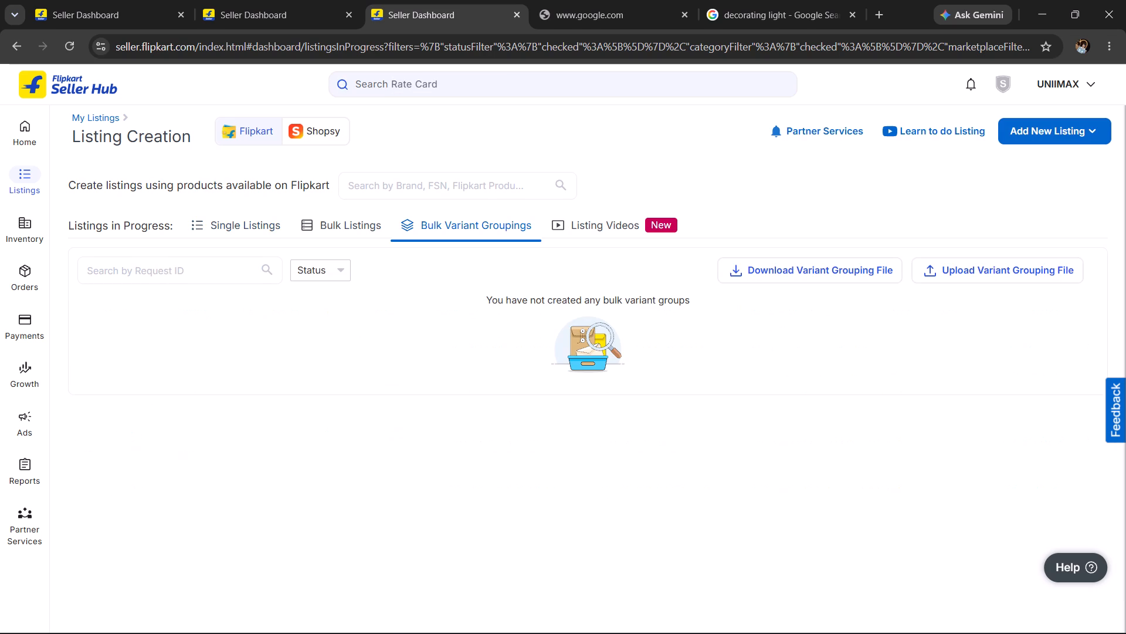
pyautogui.click(351, 217)
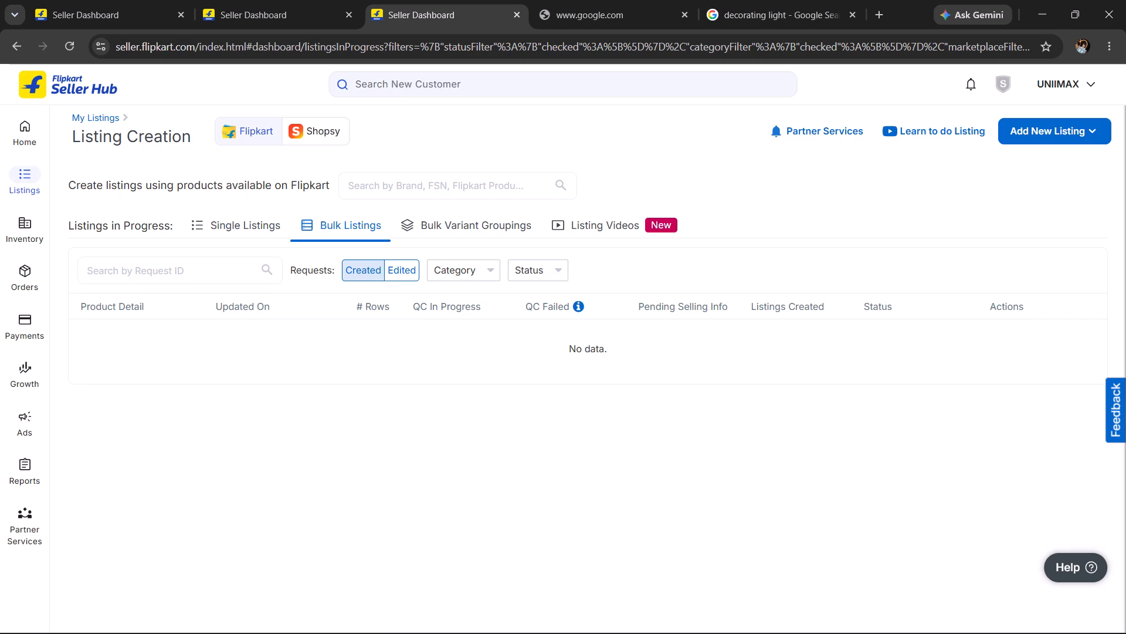
pyautogui.click(253, 226)
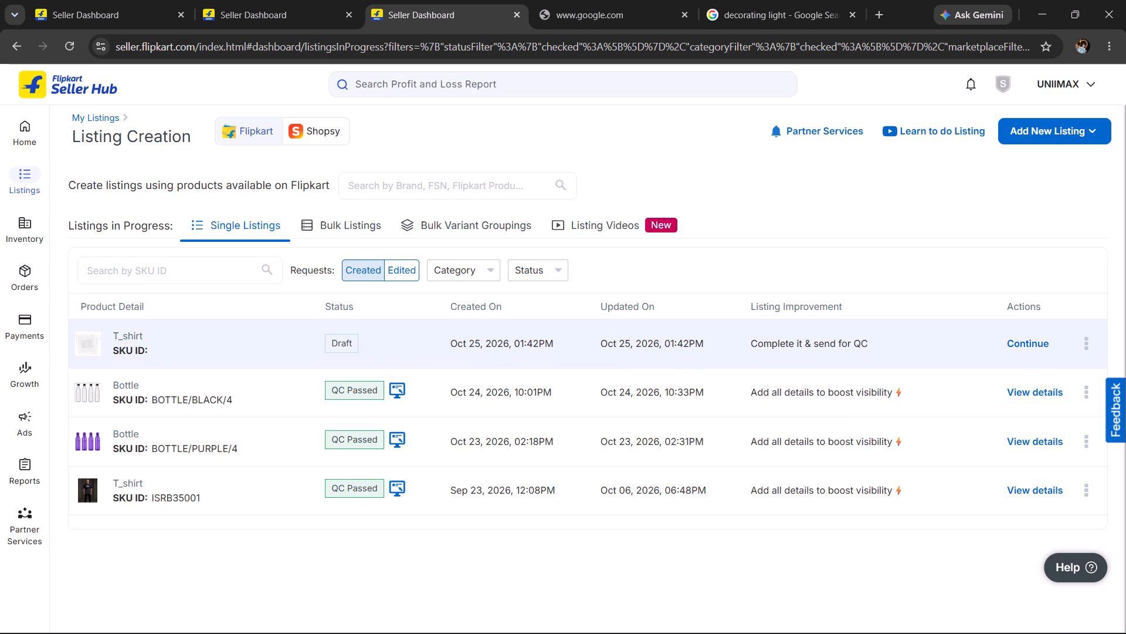
pyautogui.click(175, 354)
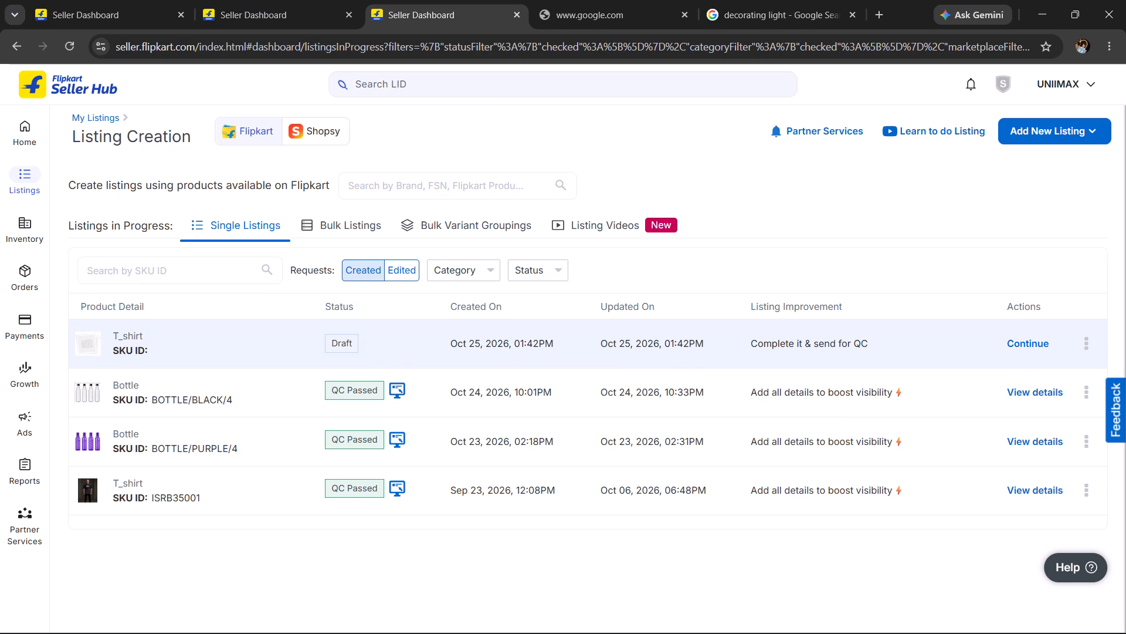
pyautogui.click(296, 533)
# Open the All Listings page and look through the active listings.
pyautogui.click(28, 121)
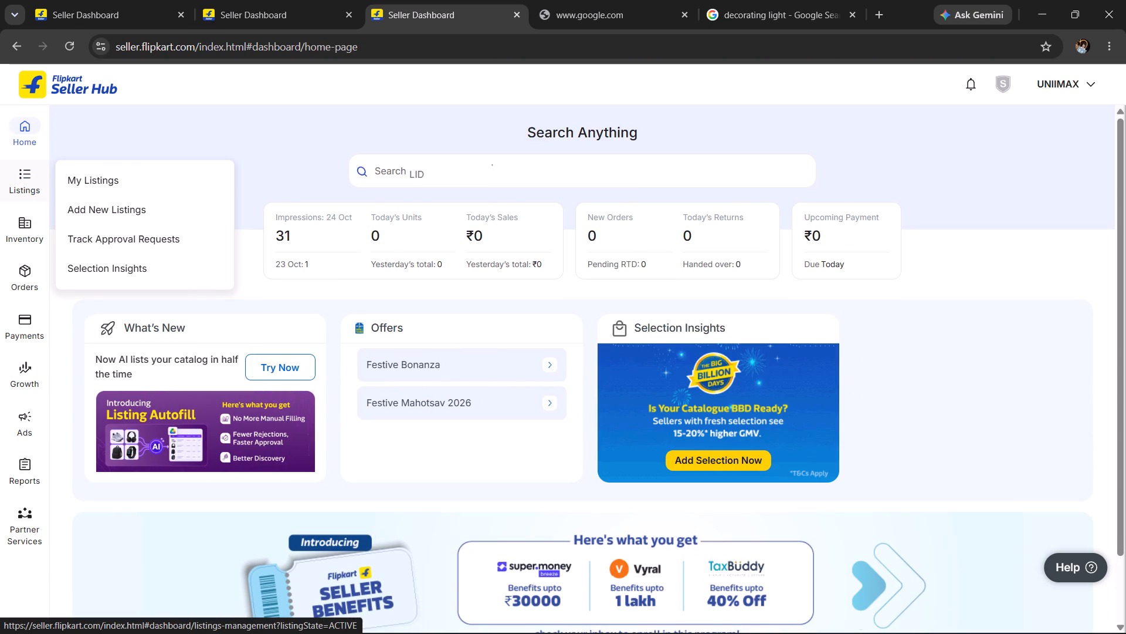
pyautogui.click(13, 174)
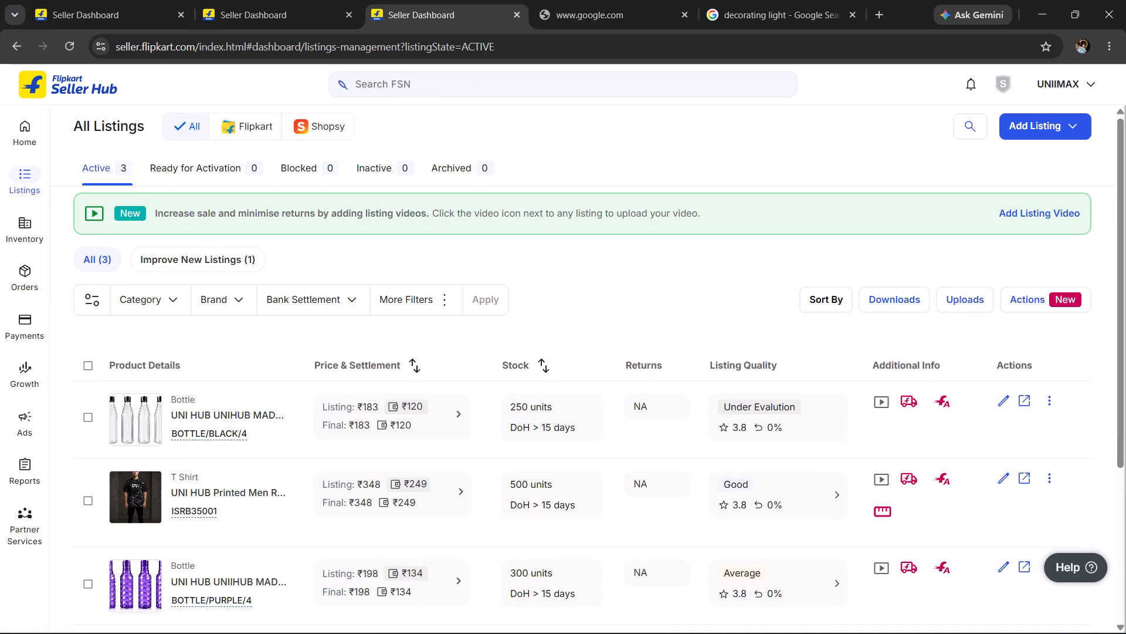
pyautogui.scroll(-2, 208, 245)
pyautogui.scroll(1, 208, 245)
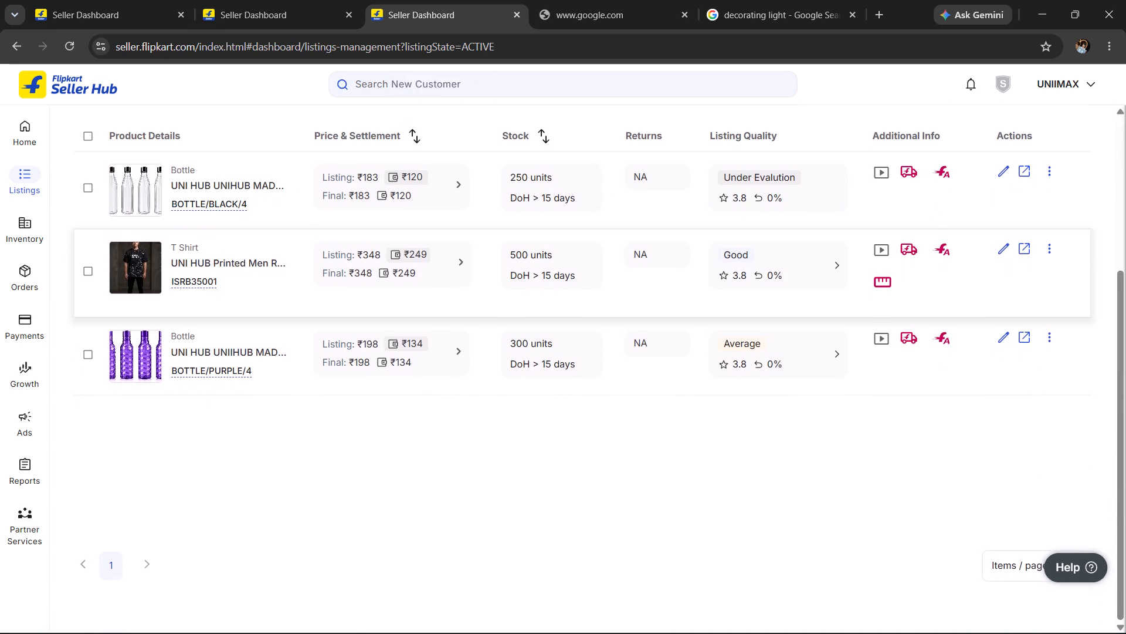
pyautogui.scroll(1, 208, 245)
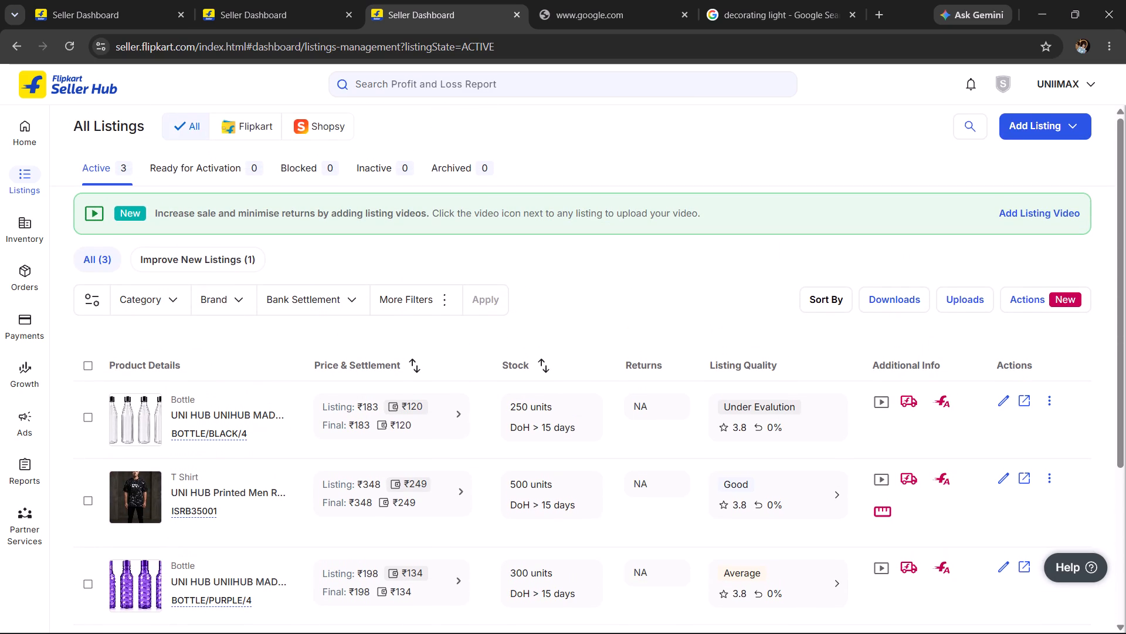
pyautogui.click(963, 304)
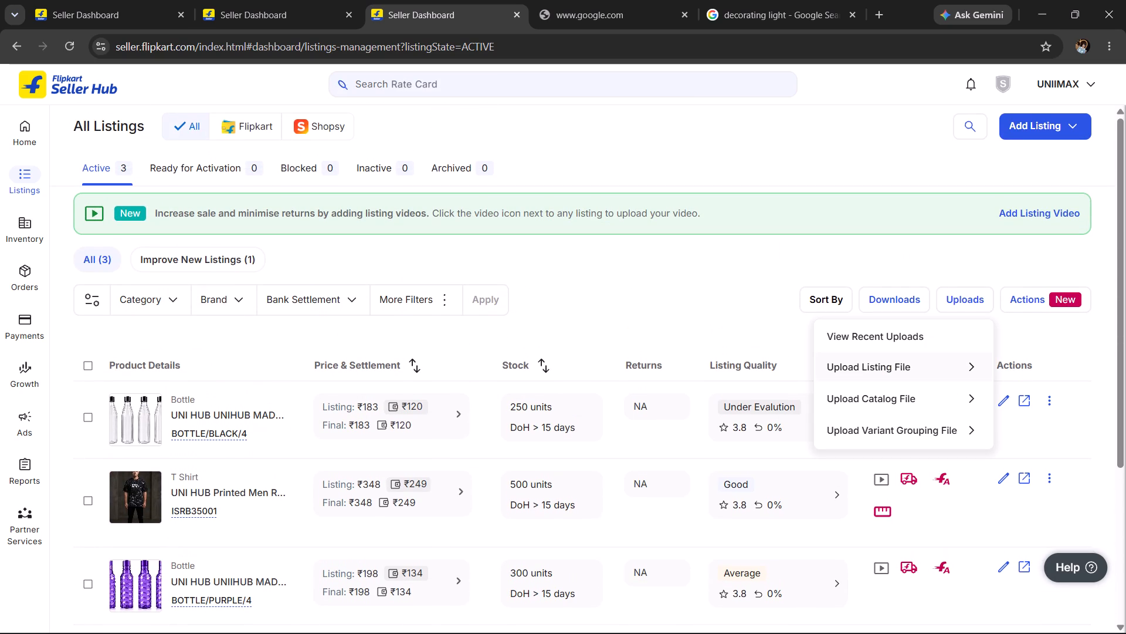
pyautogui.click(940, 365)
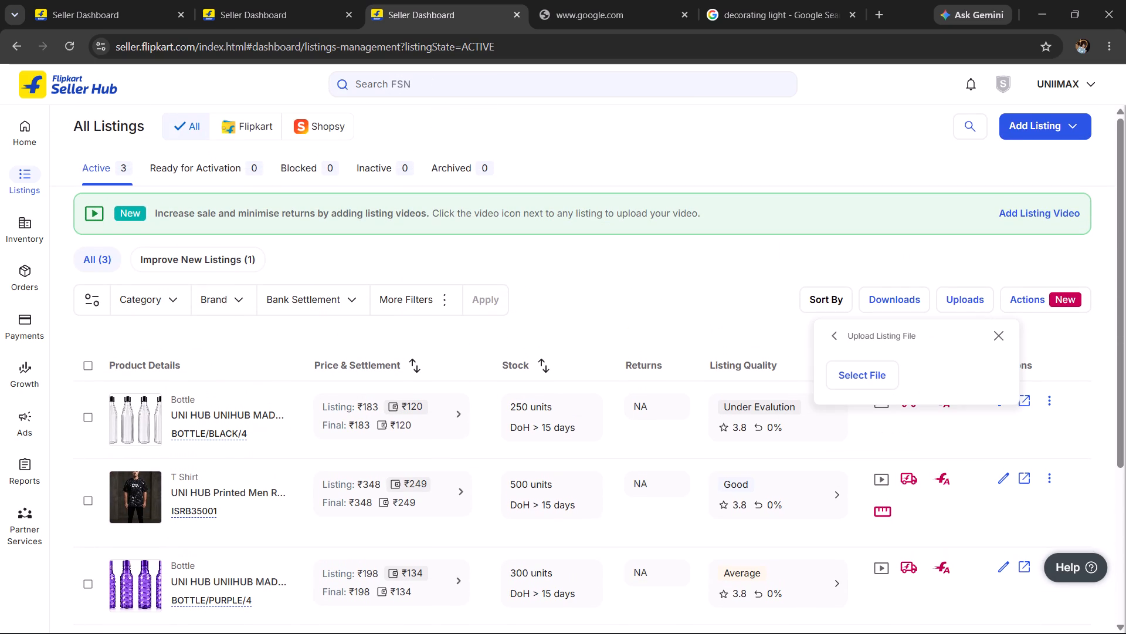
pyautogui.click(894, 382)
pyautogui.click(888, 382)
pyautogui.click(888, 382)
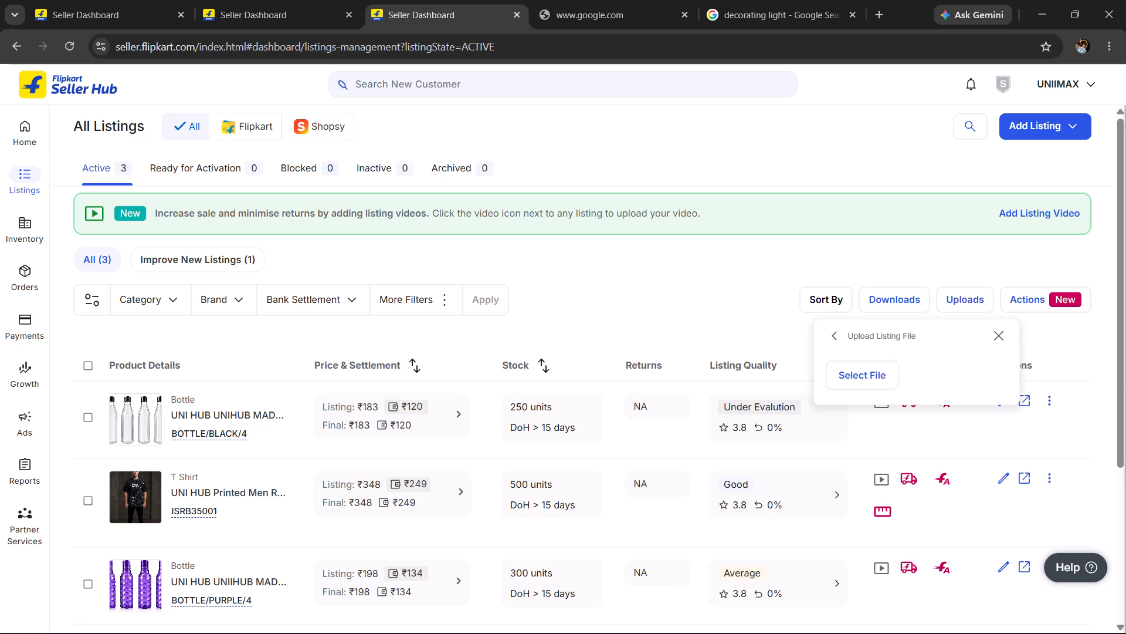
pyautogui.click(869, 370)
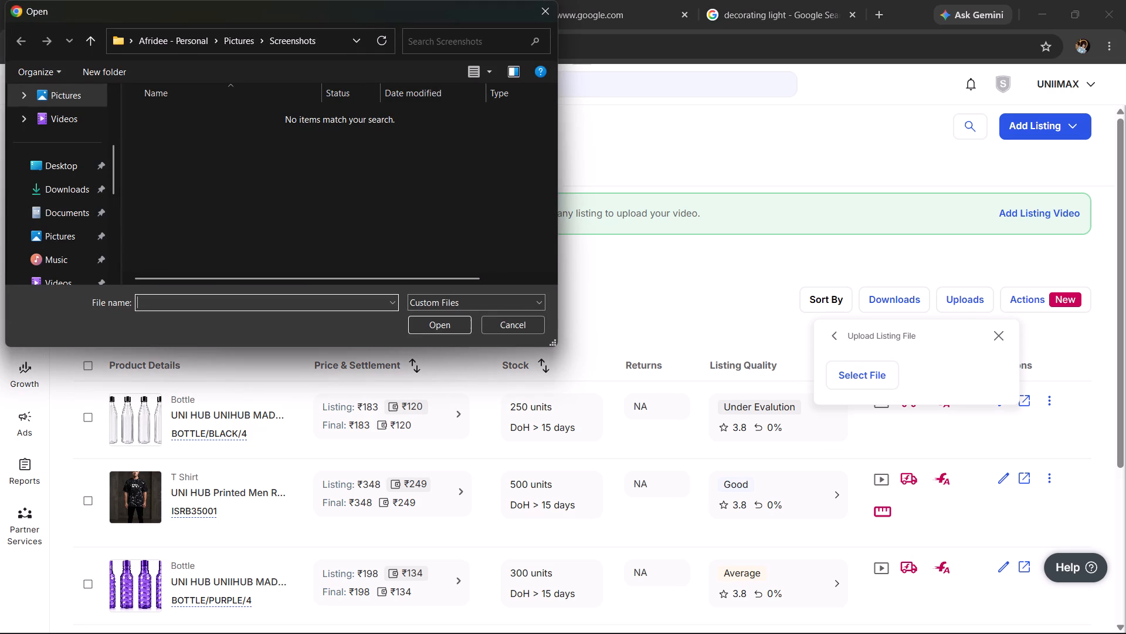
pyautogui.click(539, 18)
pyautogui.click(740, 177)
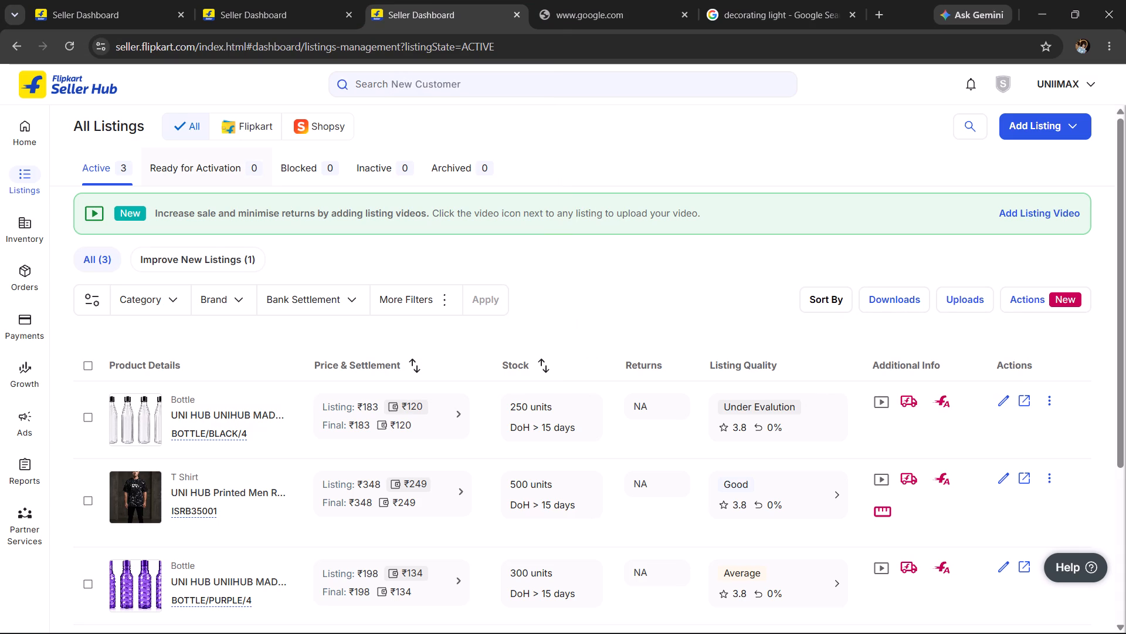
# Show only the Shopsy listings on the All Listings page.
pyautogui.click(291, 130)
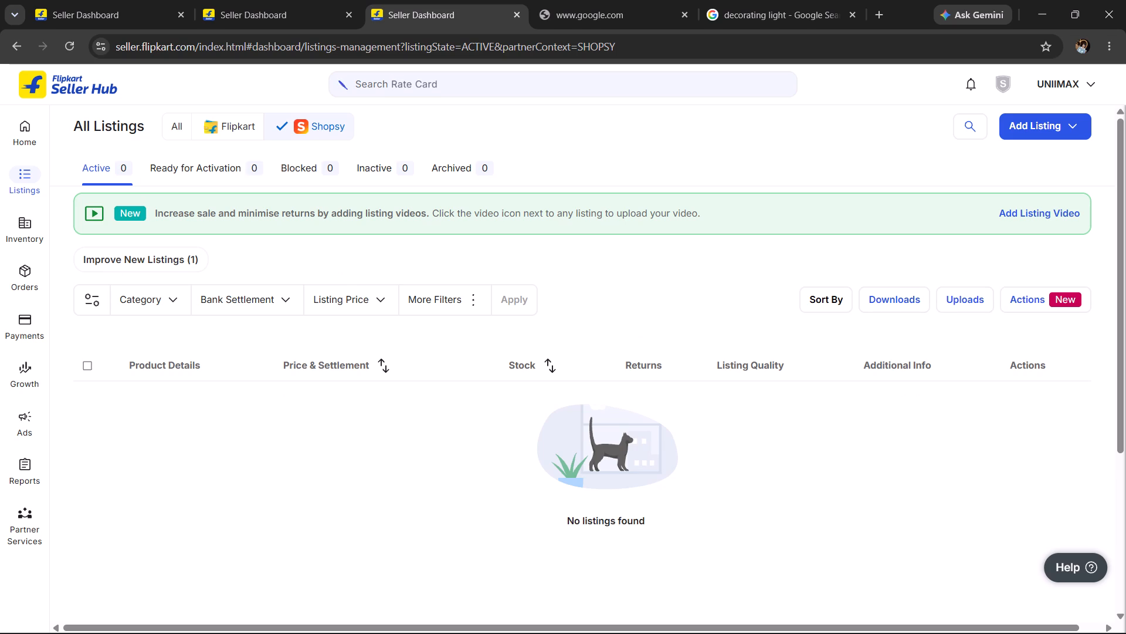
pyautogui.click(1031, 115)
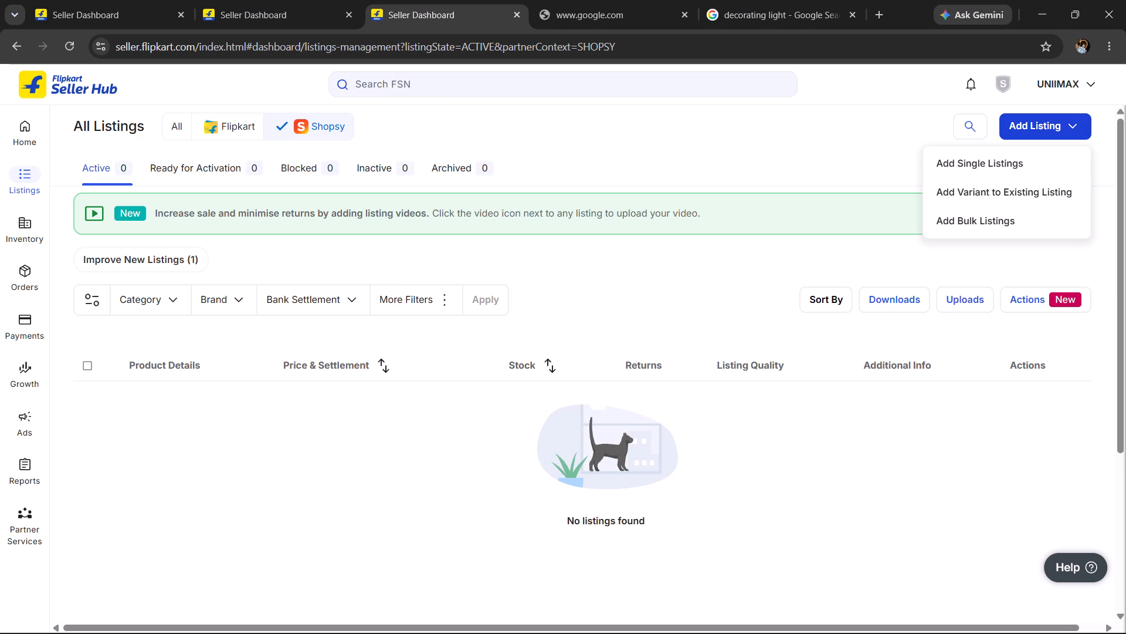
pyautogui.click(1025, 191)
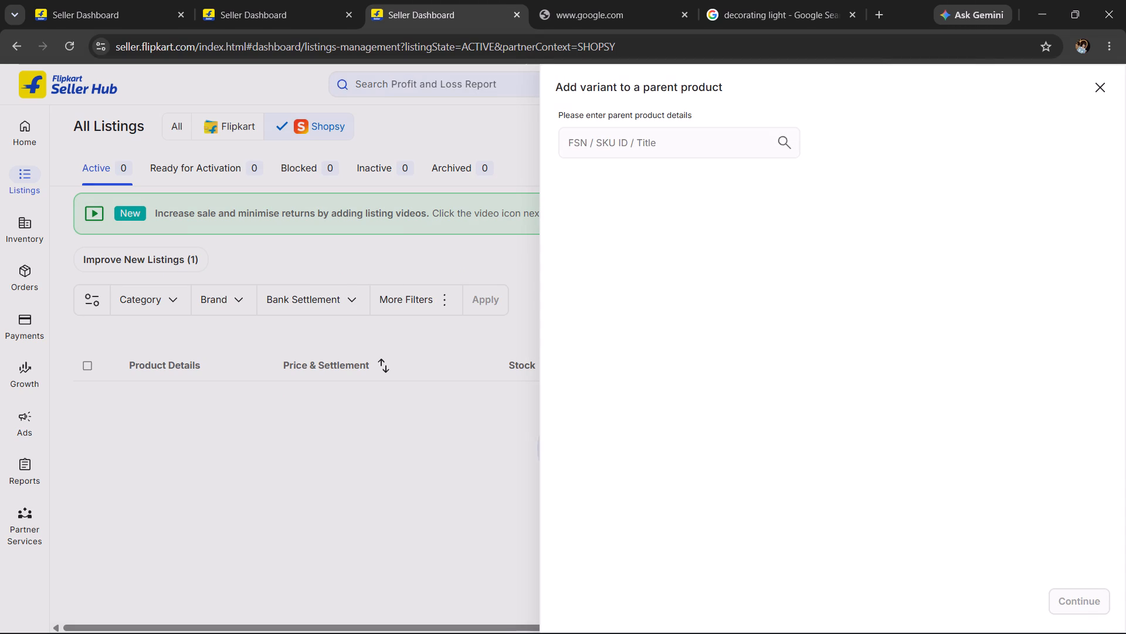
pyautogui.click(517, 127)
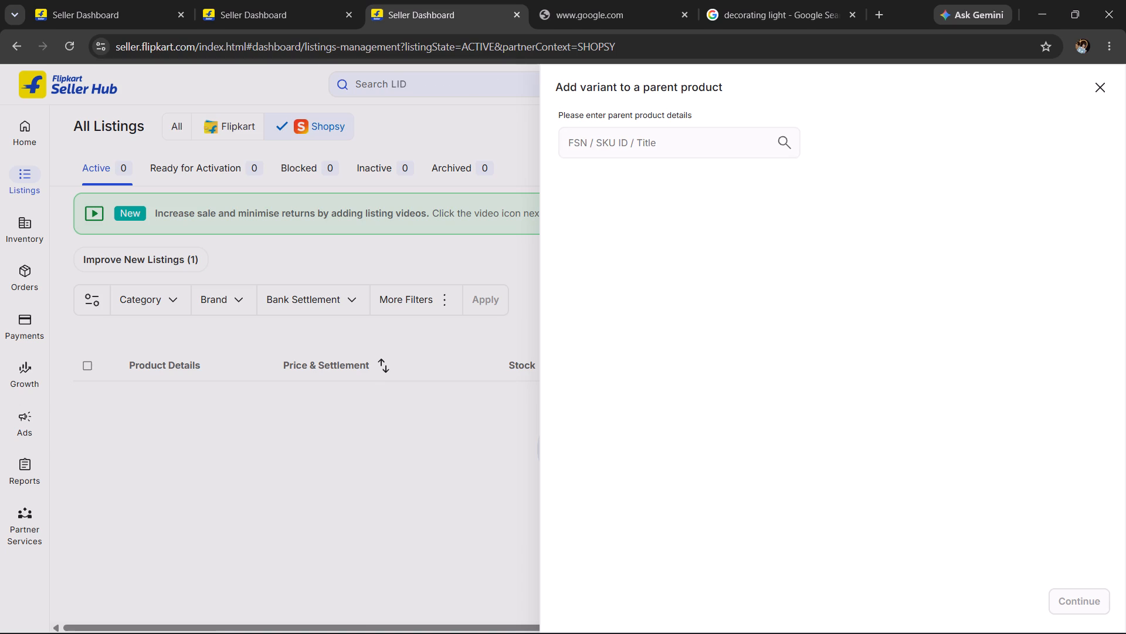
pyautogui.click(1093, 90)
# Start a new single listing for Shopsy, search for RICE LIGHT, and continue with the Festival Supplies / Shopsy Rice Light vertical.
pyautogui.click(1065, 114)
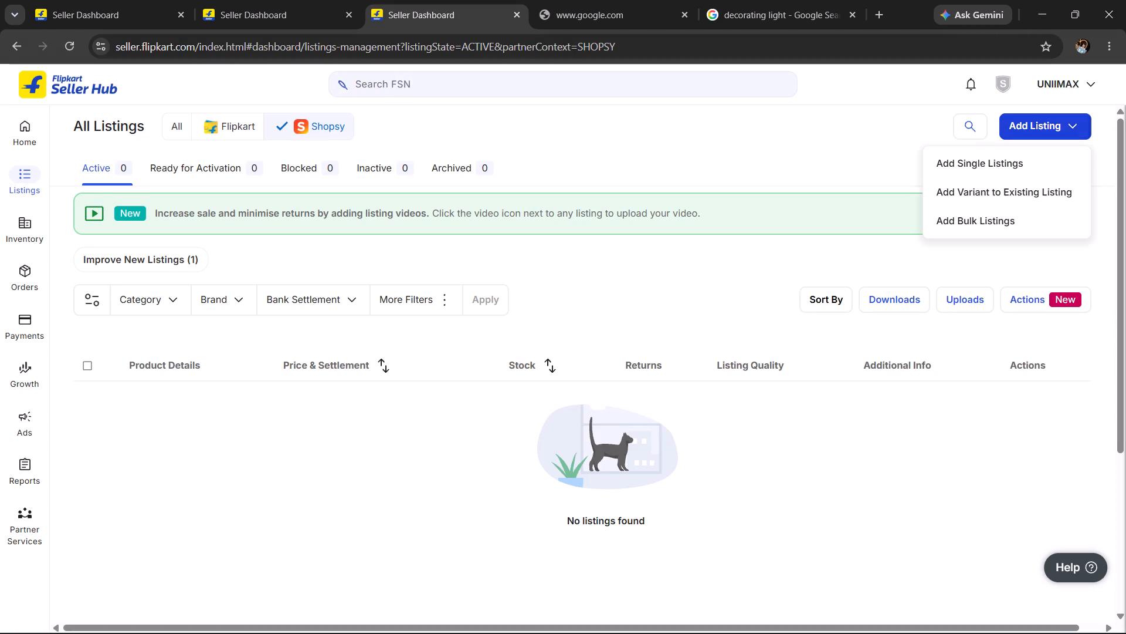
pyautogui.click(985, 161)
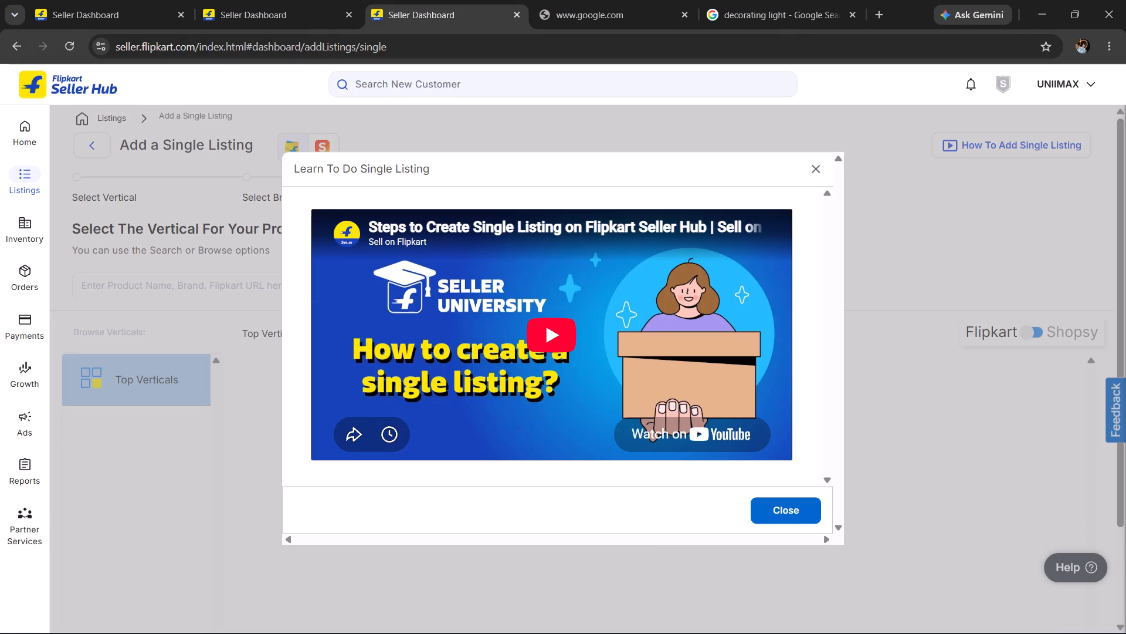
pyautogui.click(832, 187)
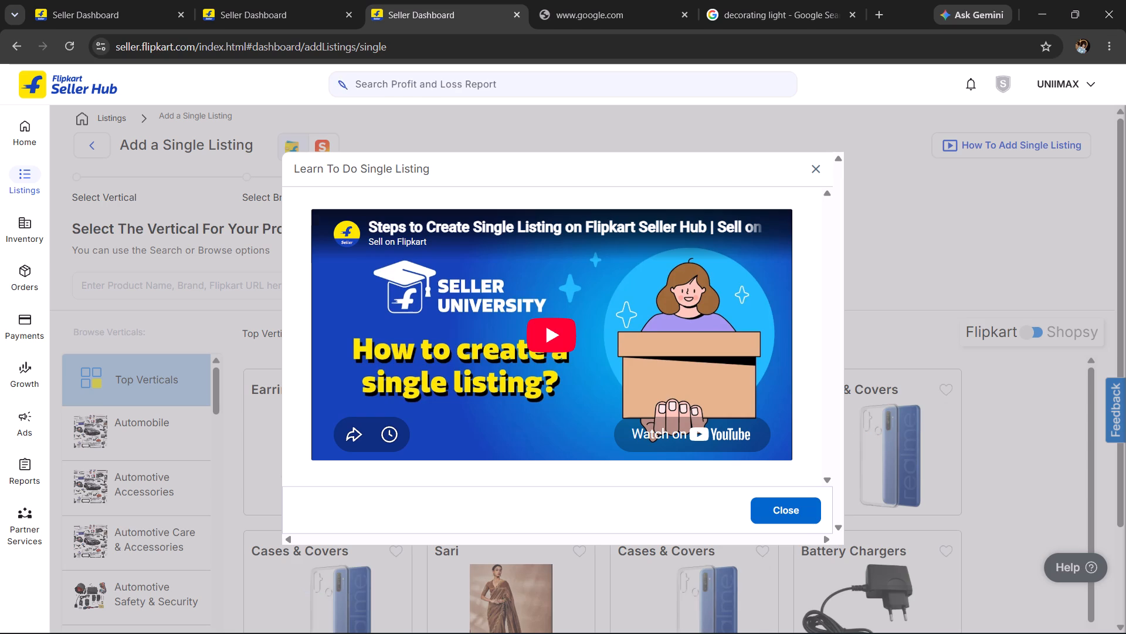
pyautogui.click(816, 166)
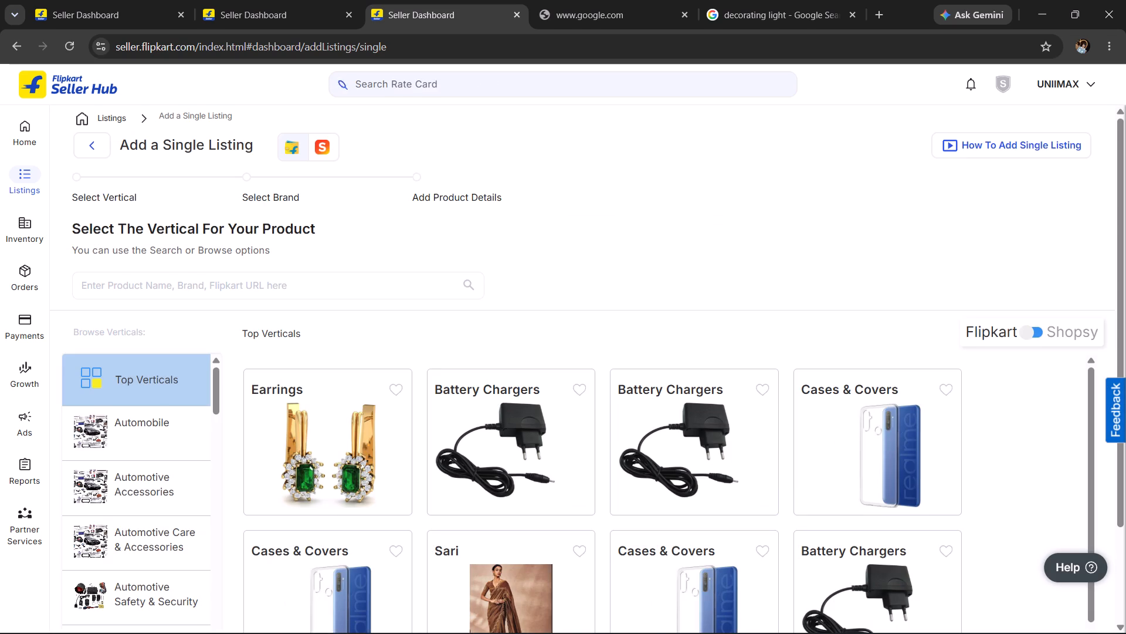
pyautogui.click(326, 146)
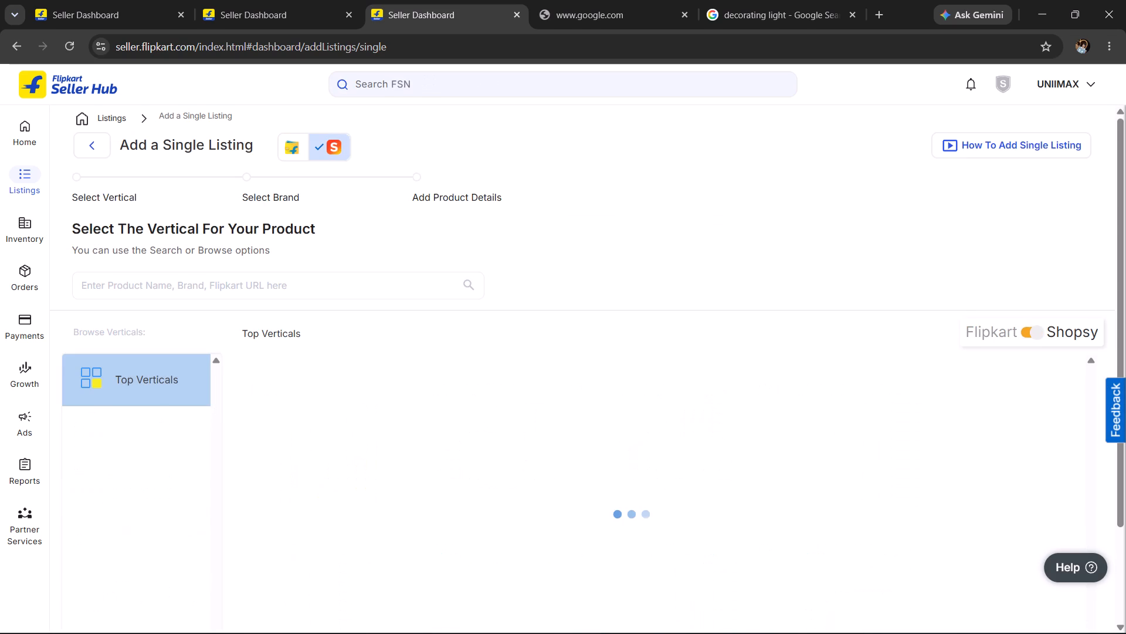
pyautogui.click(228, 276)
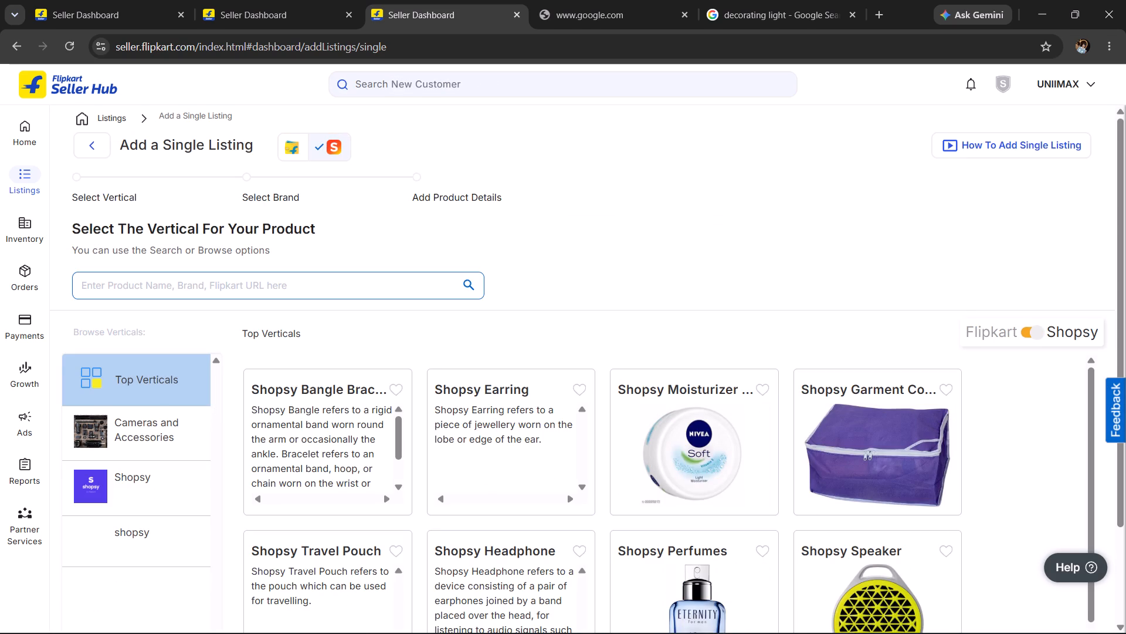
pyautogui.write('RICE LIGHT')
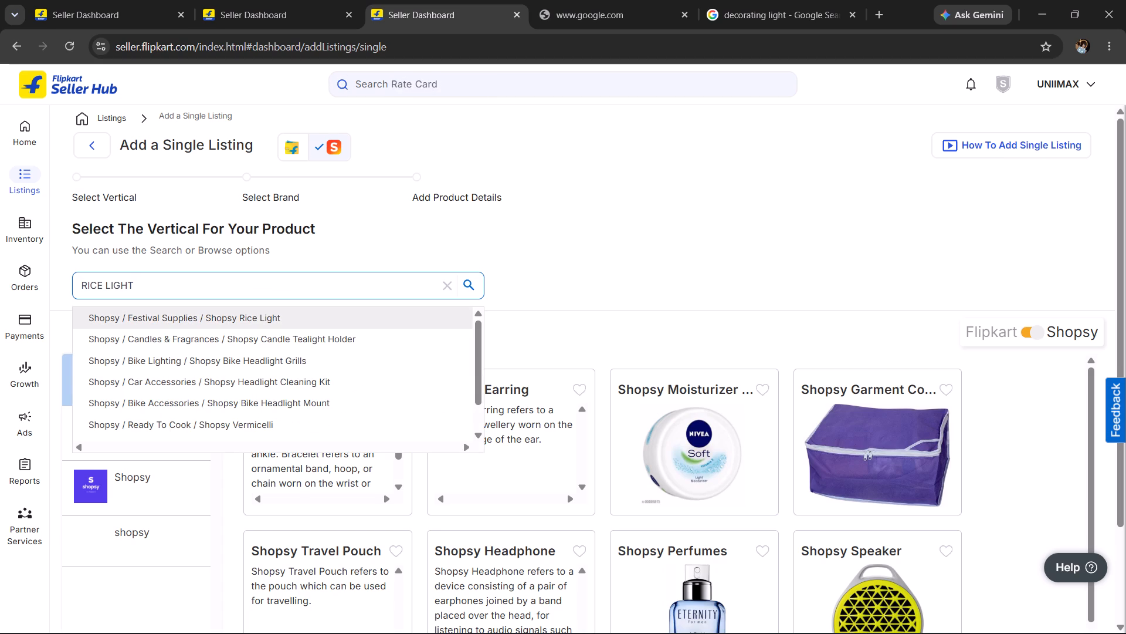
pyautogui.click(151, 320)
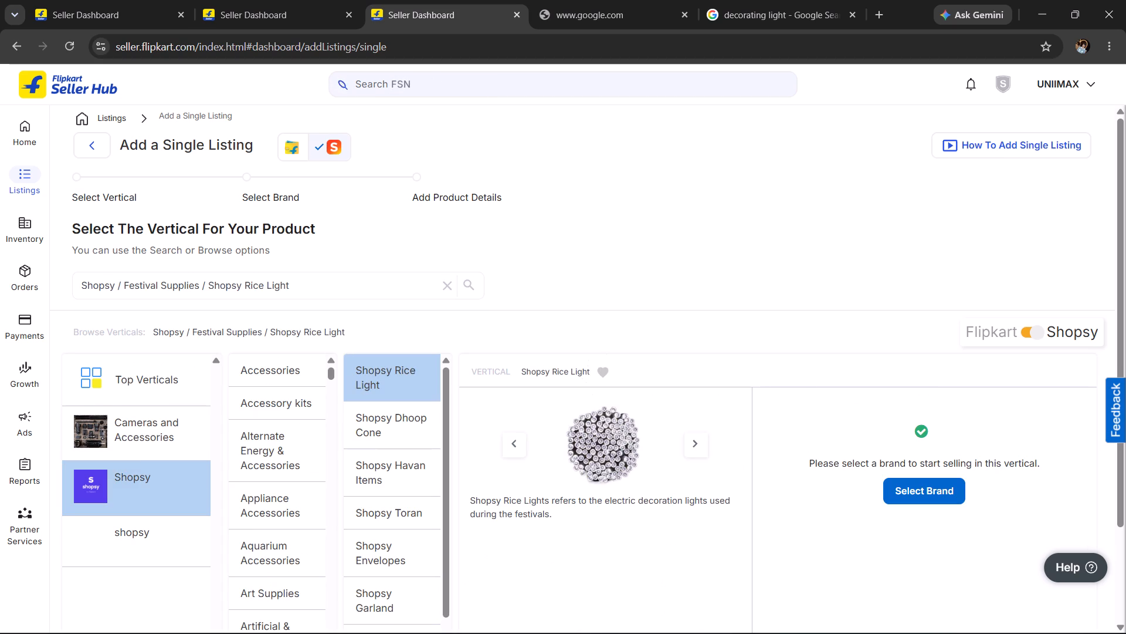
pyautogui.click(890, 484)
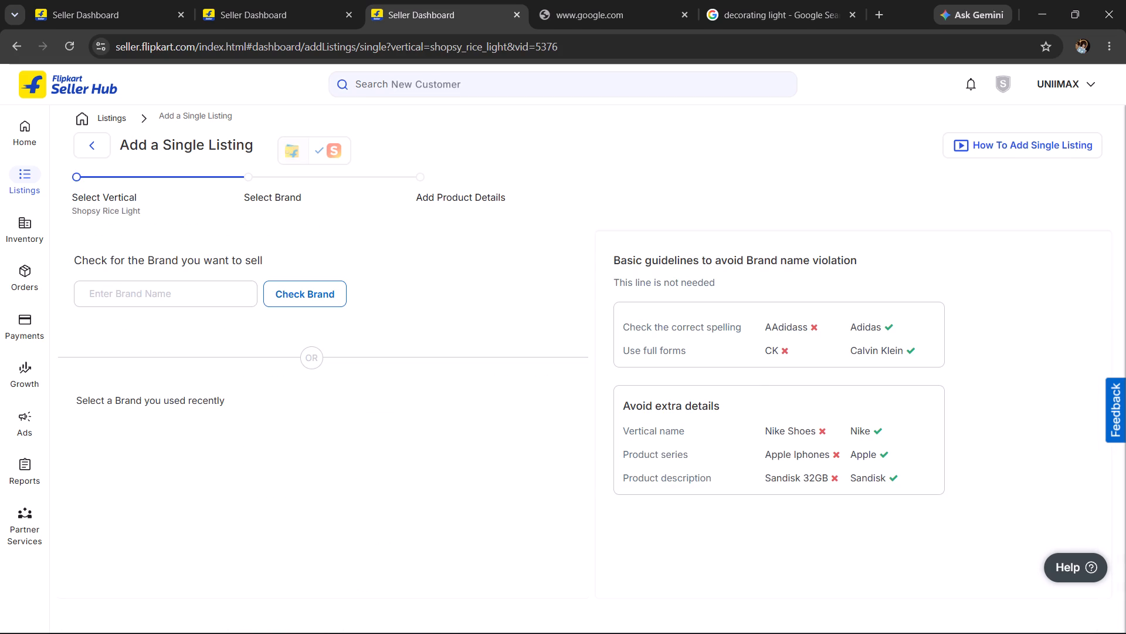
# Check the brand UNIMAX for the Shopsy Rice Light listing, continue with UNIMAX, and view its brand approval status.
pyautogui.click(116, 300)
pyautogui.write('UNIMAX')
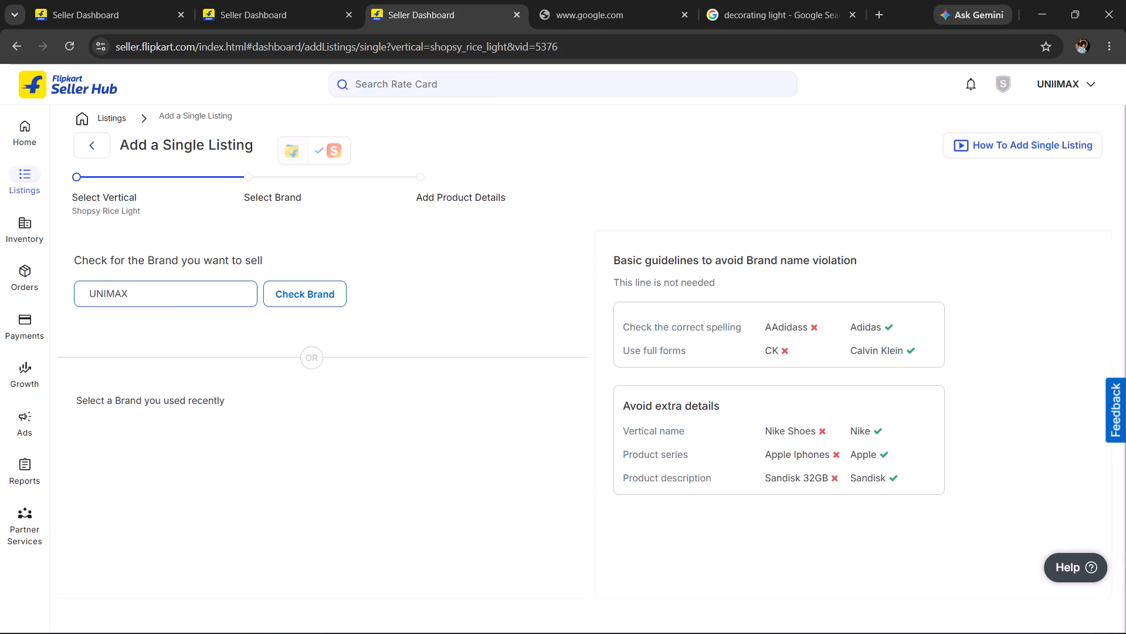
pyautogui.click(290, 301)
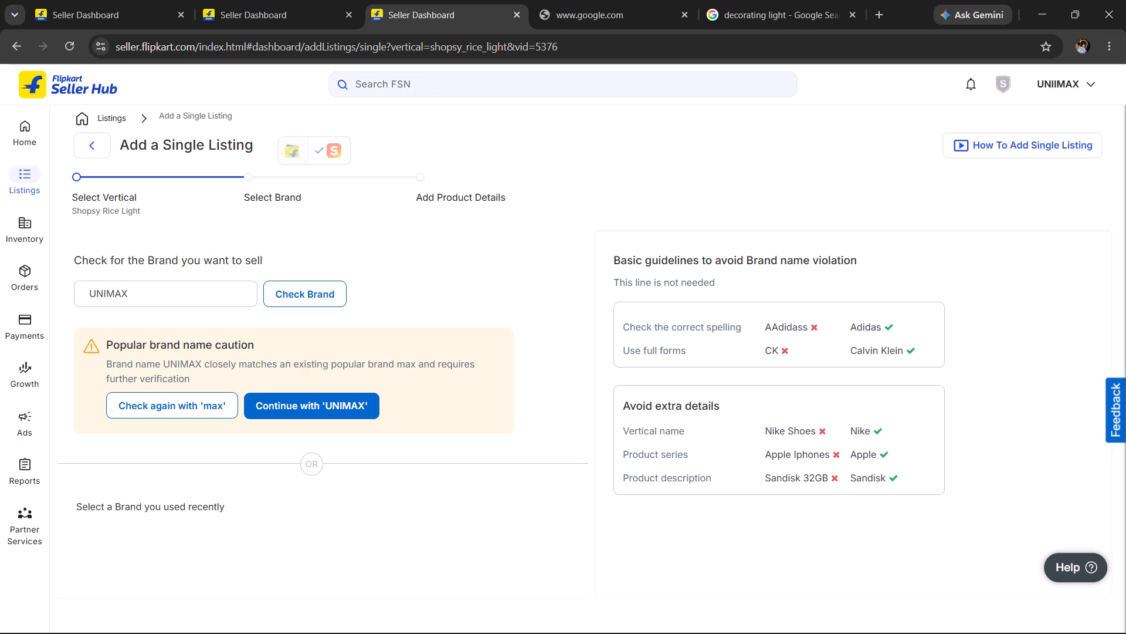
pyautogui.click(334, 399)
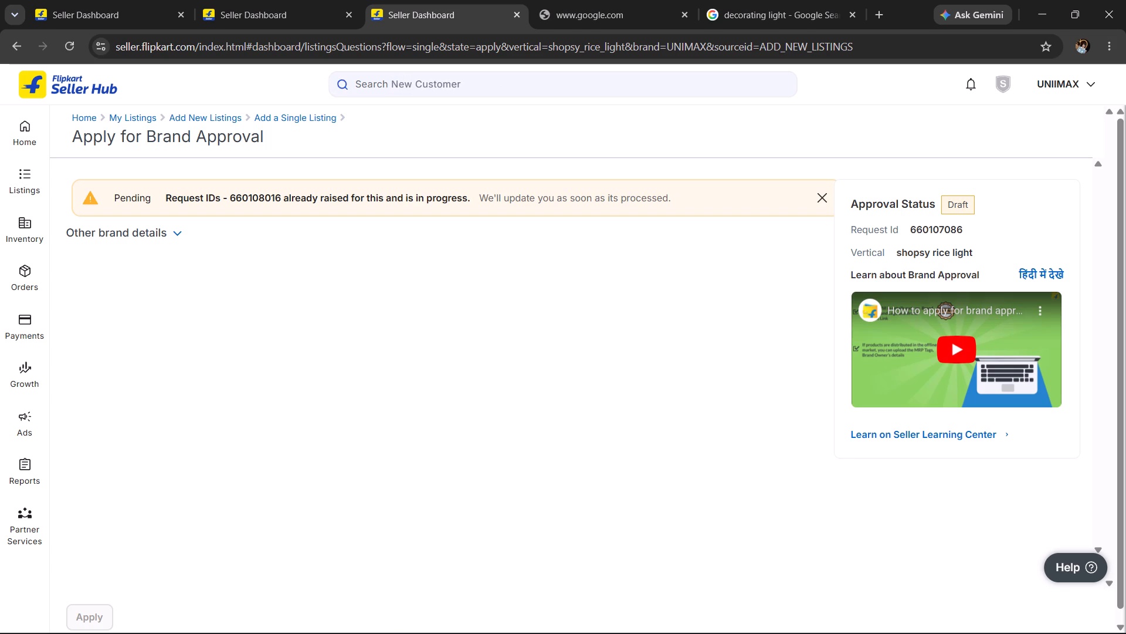
pyautogui.click(964, 198)
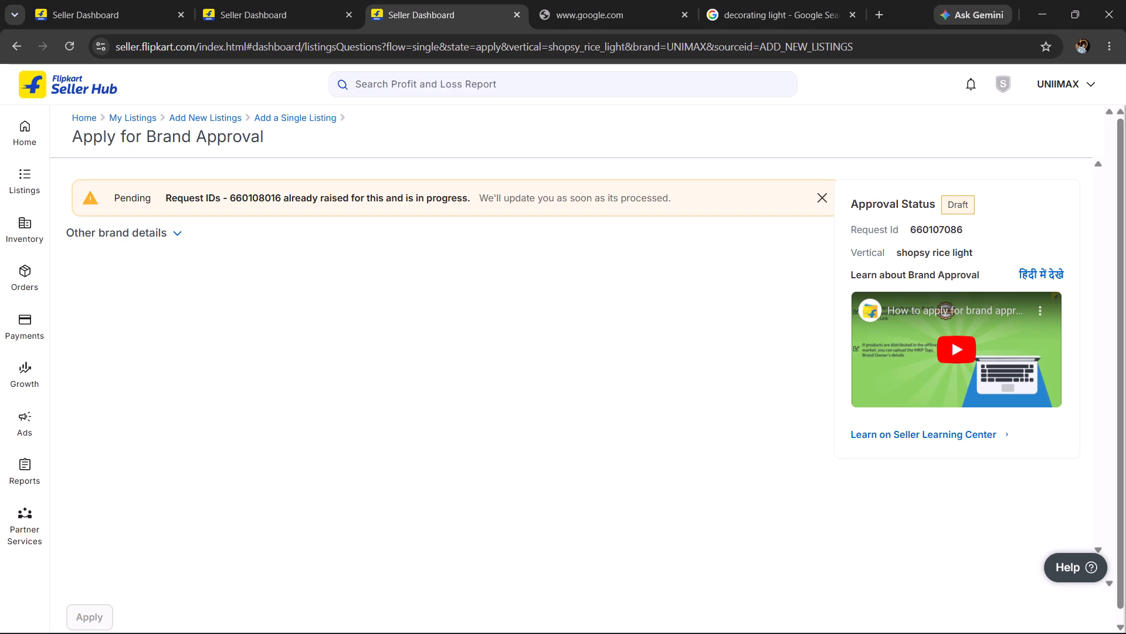
# Leave the brand approval application for the home page and open the All Listings page.
pyautogui.click(32, 145)
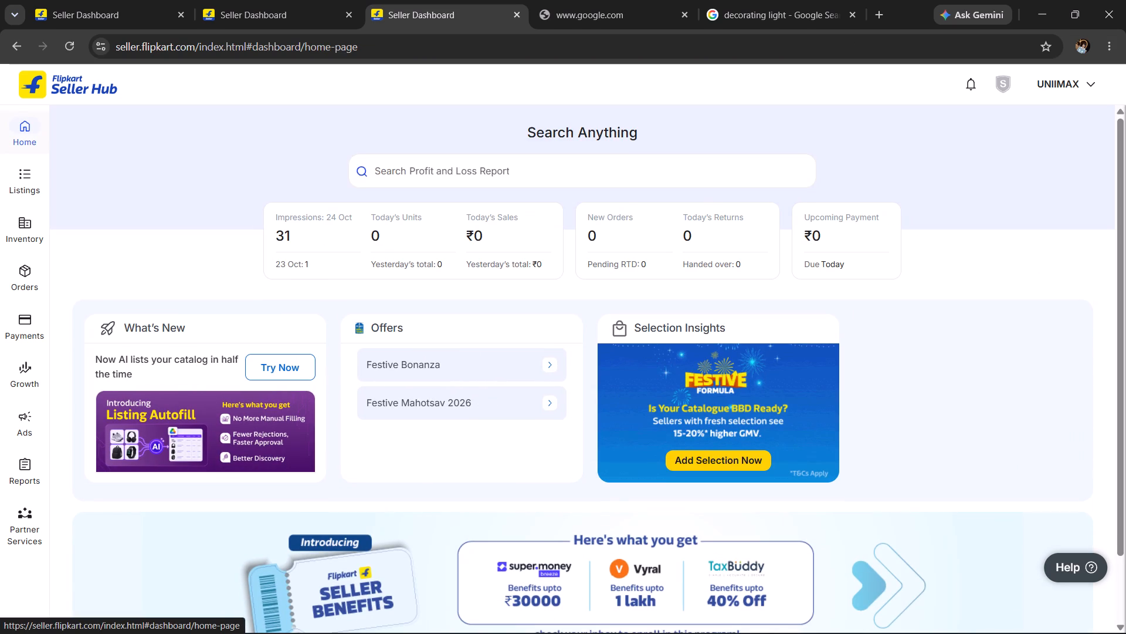
pyautogui.click(15, 163)
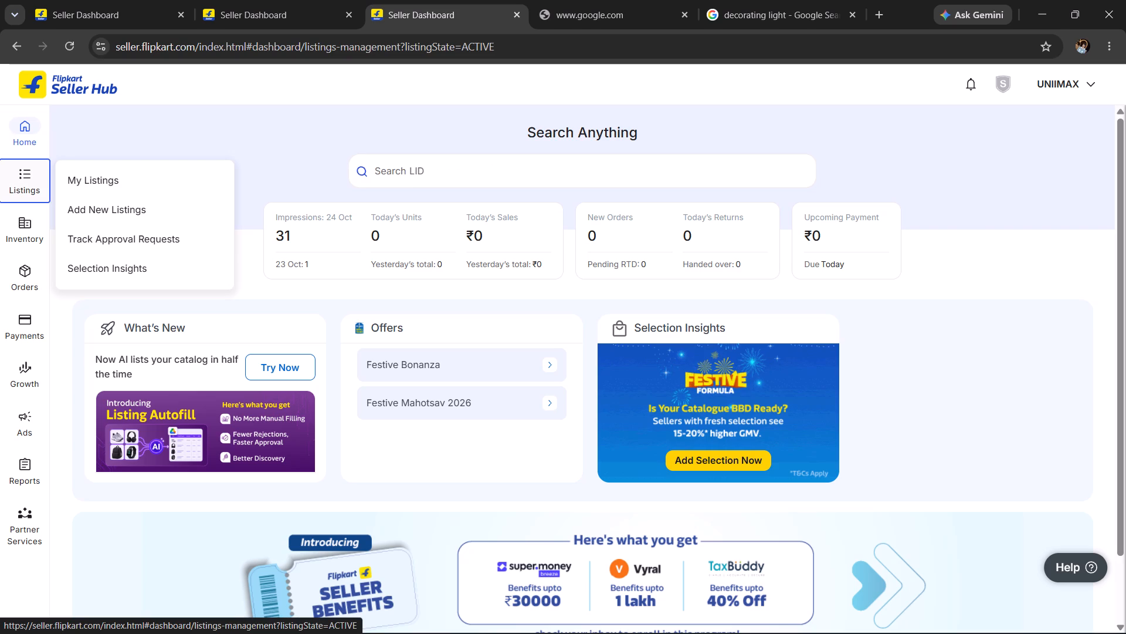
pyautogui.tripleClick(15, 163)
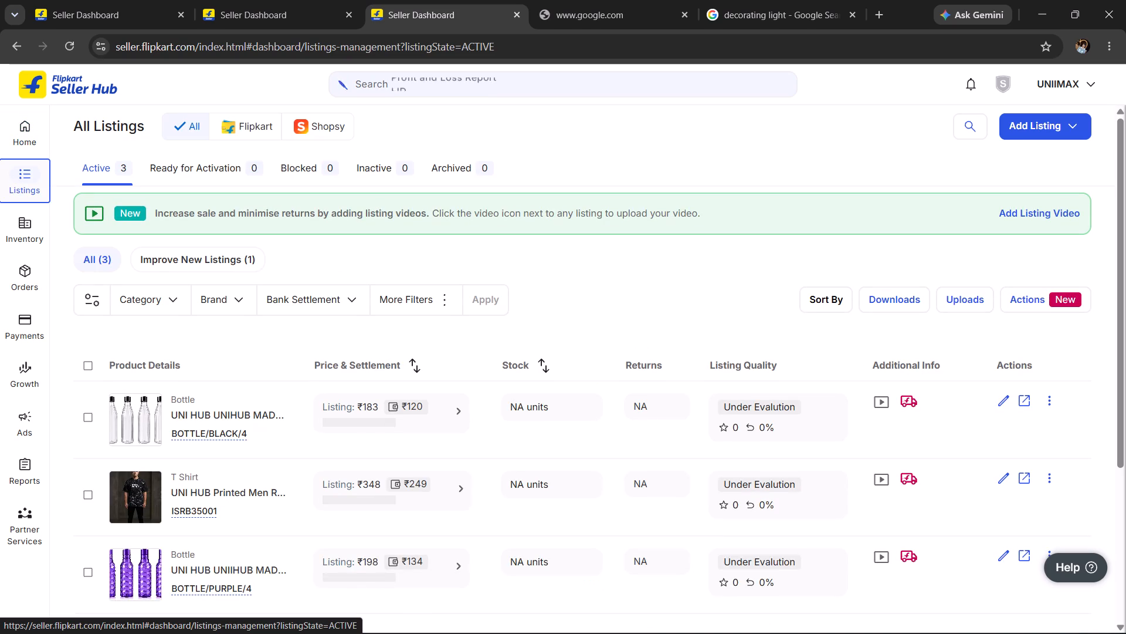